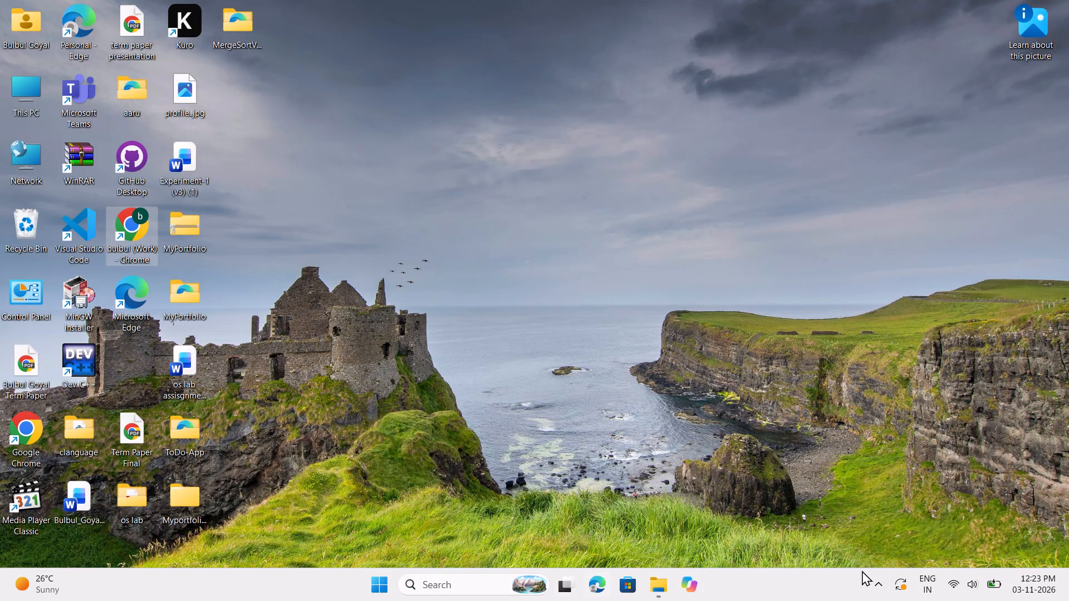
# Start Word and open the recent document named plag.
pyautogui.click(410, 585)
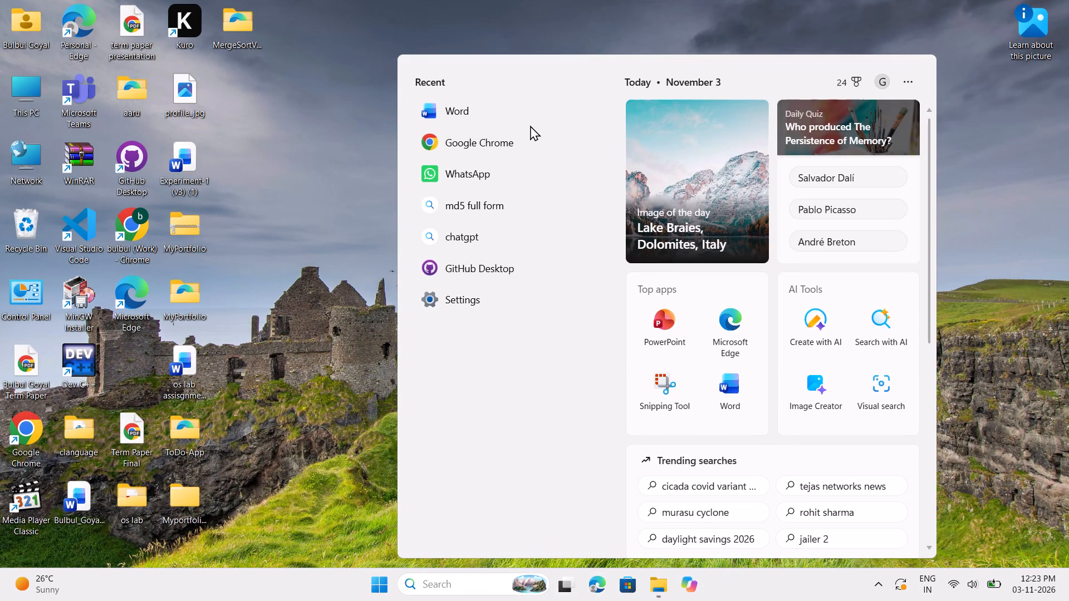
pyautogui.click(530, 116)
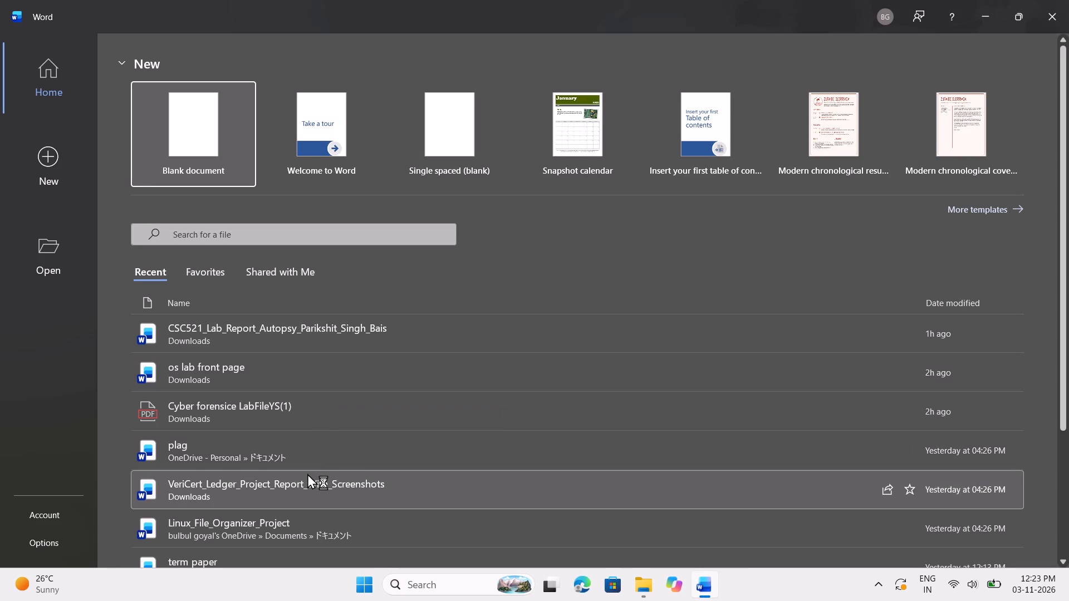
pyautogui.doubleClick(313, 459)
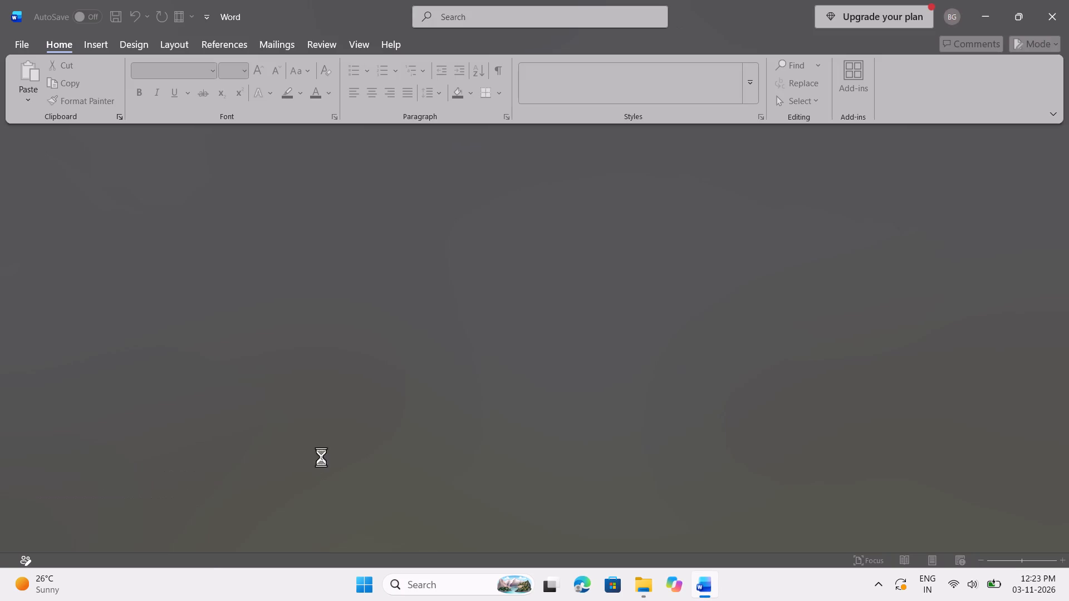
# Look through the report from the cover page to the Chapter 1 sections, checking the page layout and page numbering.
pyautogui.scroll(-1, 563, 449)
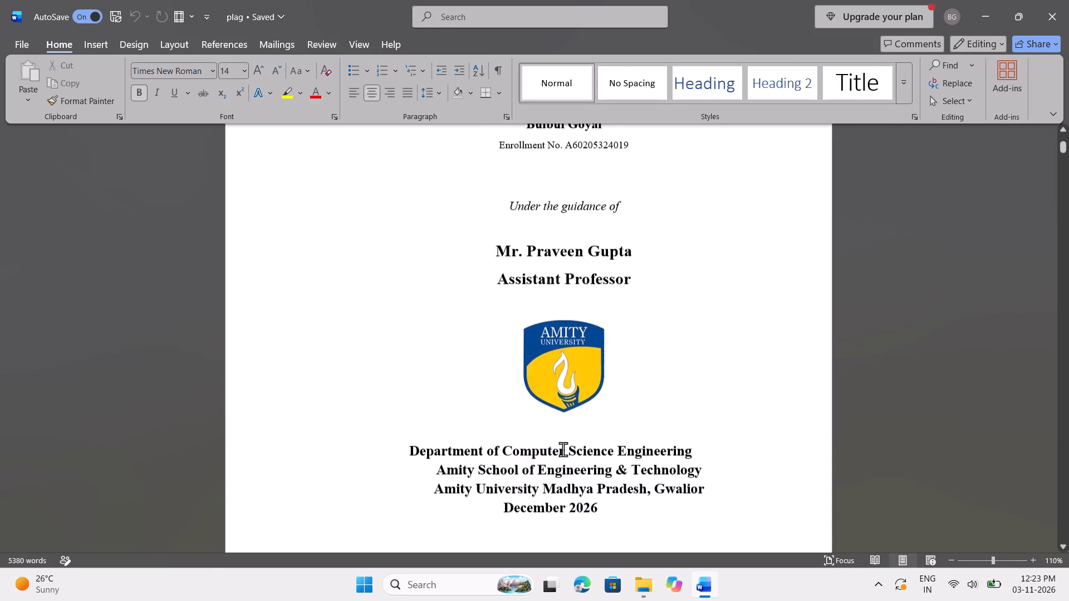
pyautogui.scroll(-4, 563, 449)
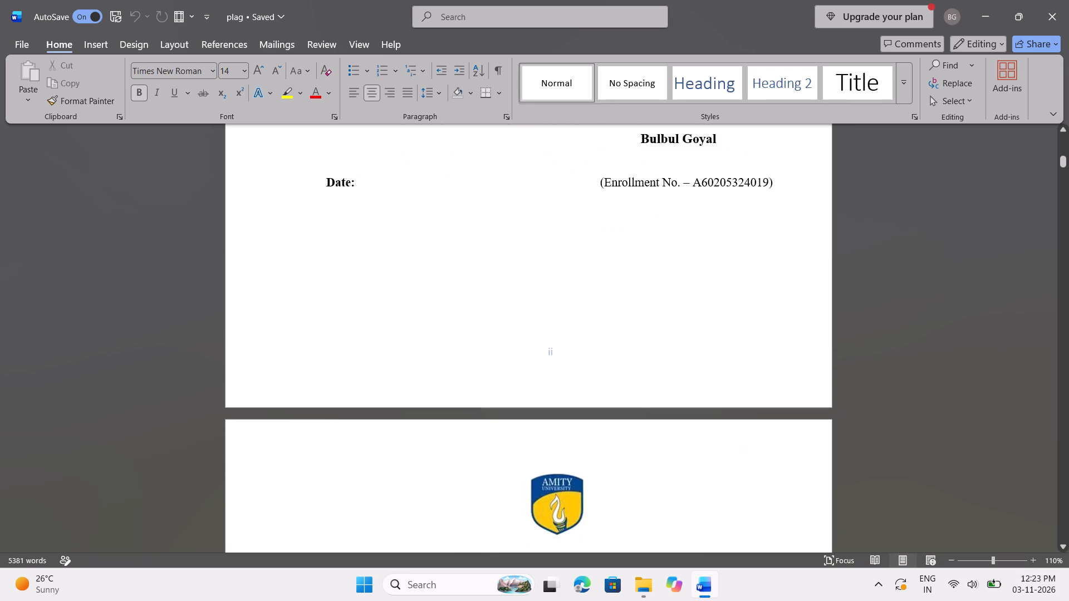
pyautogui.scroll(-4, 563, 449)
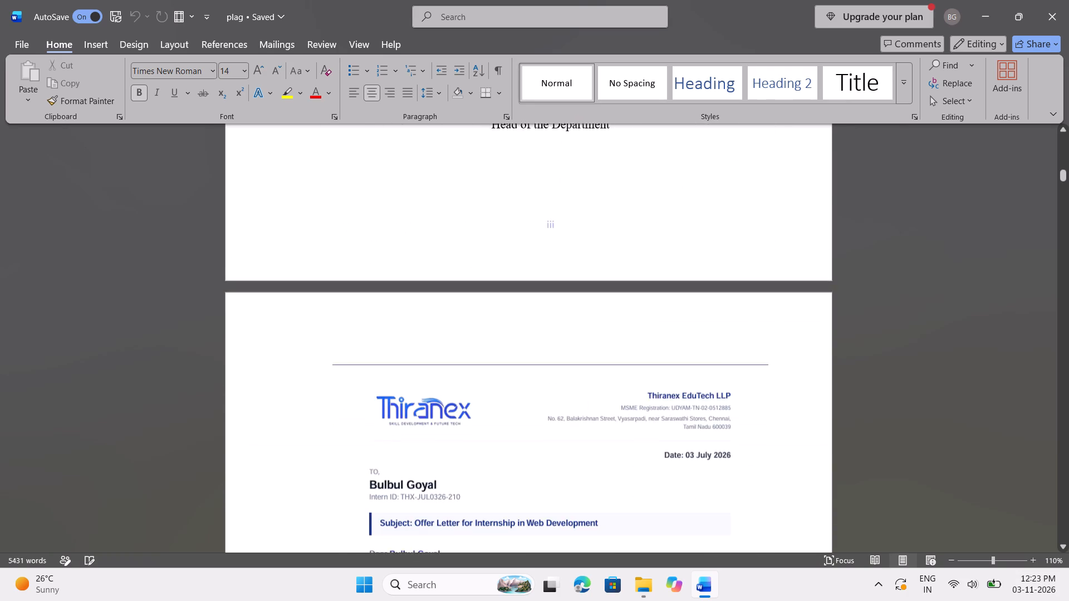
pyautogui.scroll(-4, 563, 449)
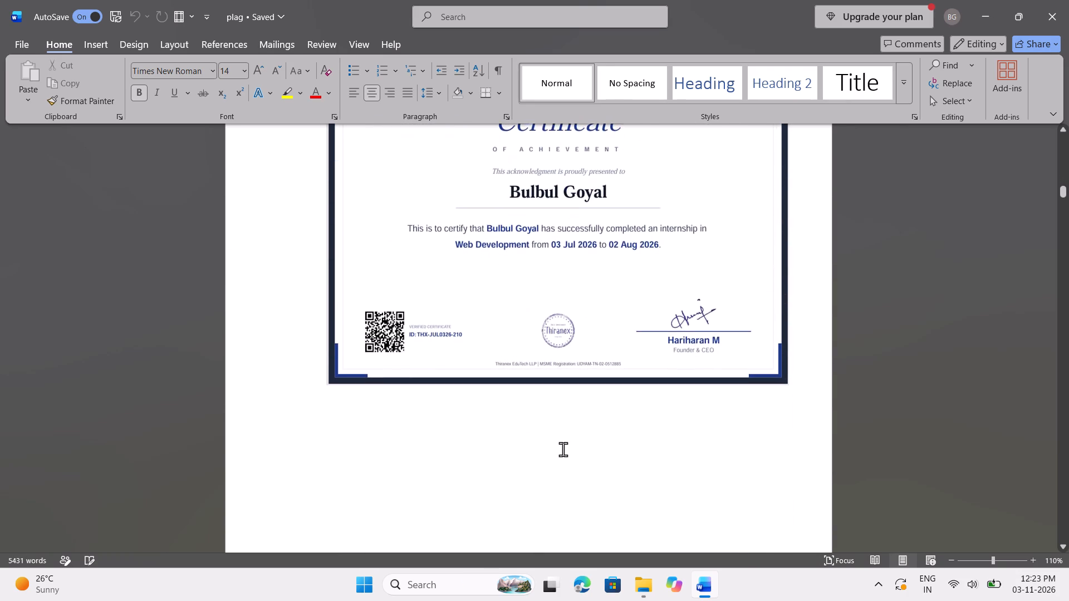
pyautogui.scroll(-4, 563, 449)
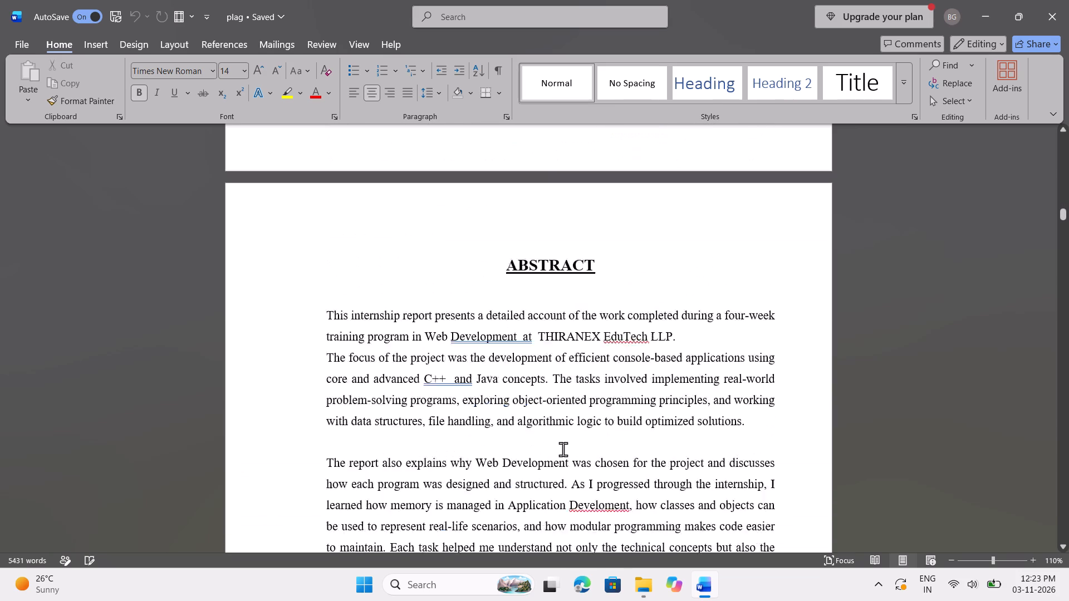
pyautogui.scroll(-2, 563, 449)
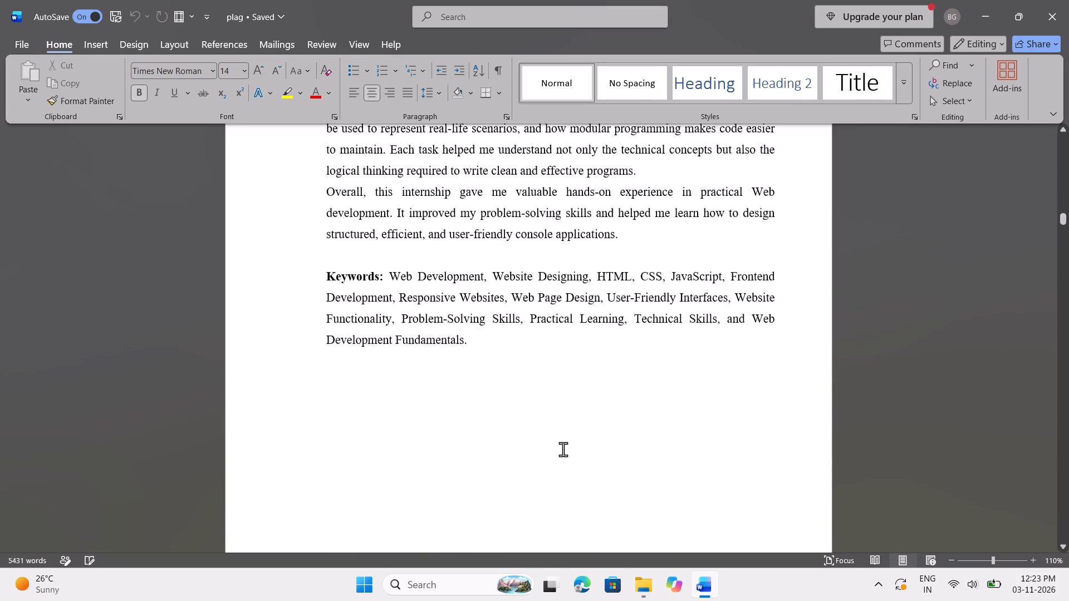
pyautogui.scroll(-3, 563, 449)
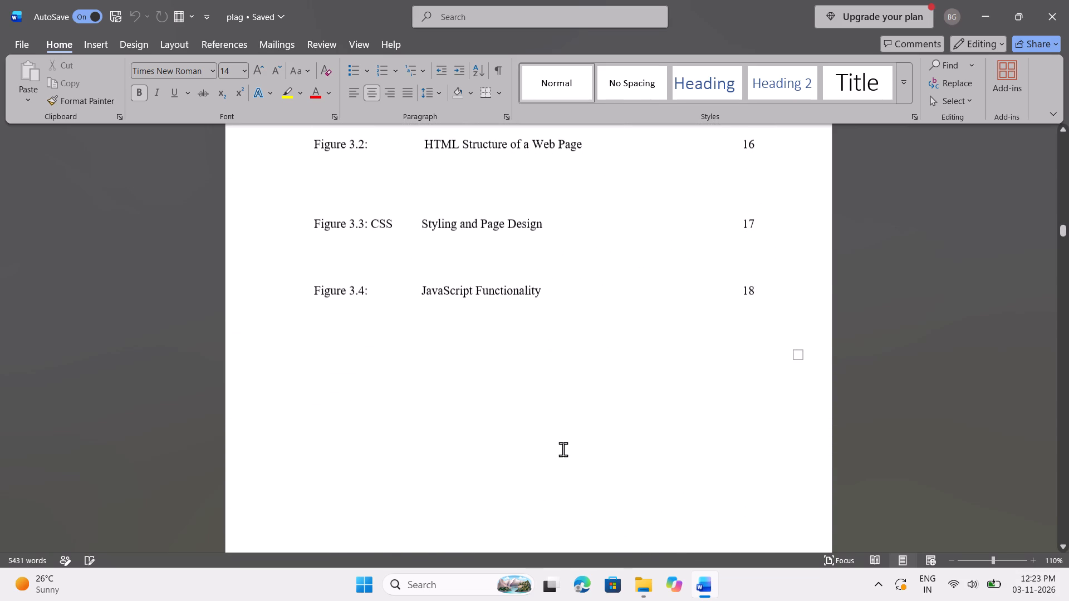
pyautogui.scroll(-2, 563, 449)
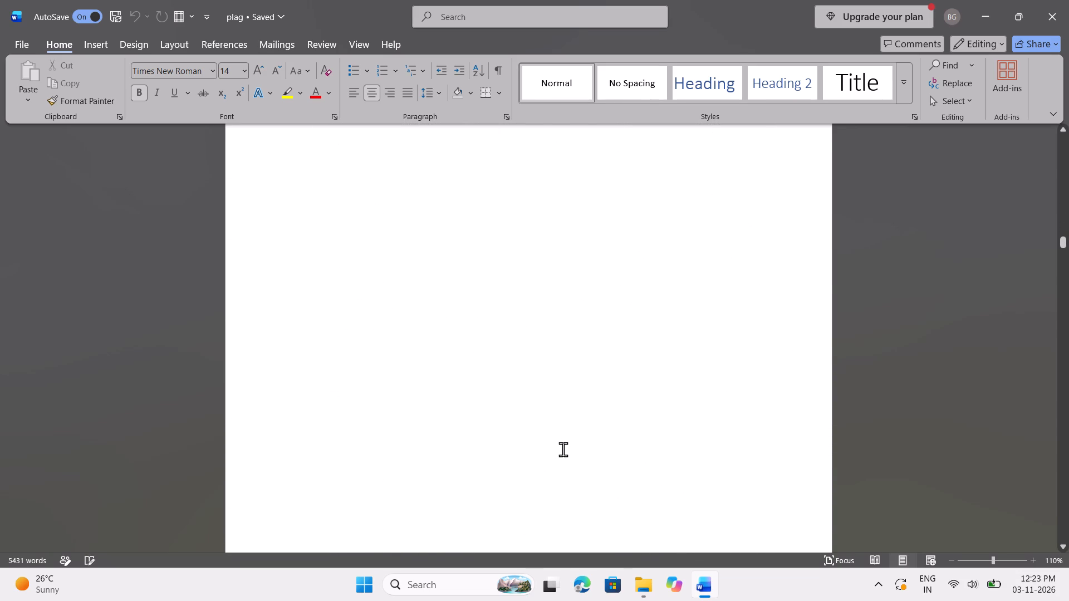
pyautogui.scroll(-4, 563, 449)
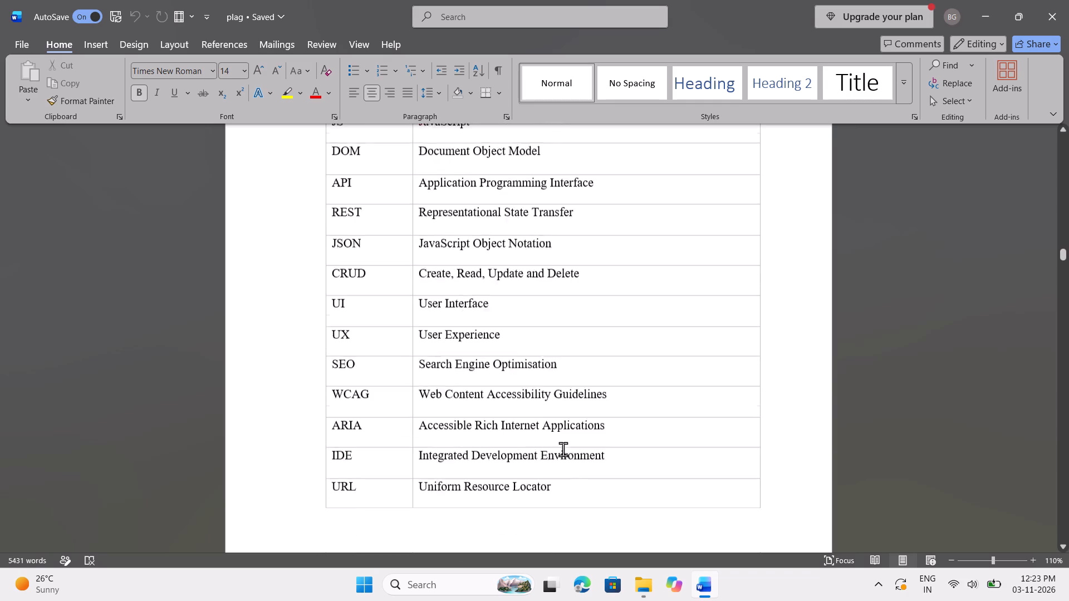
pyautogui.scroll(-4, 563, 449)
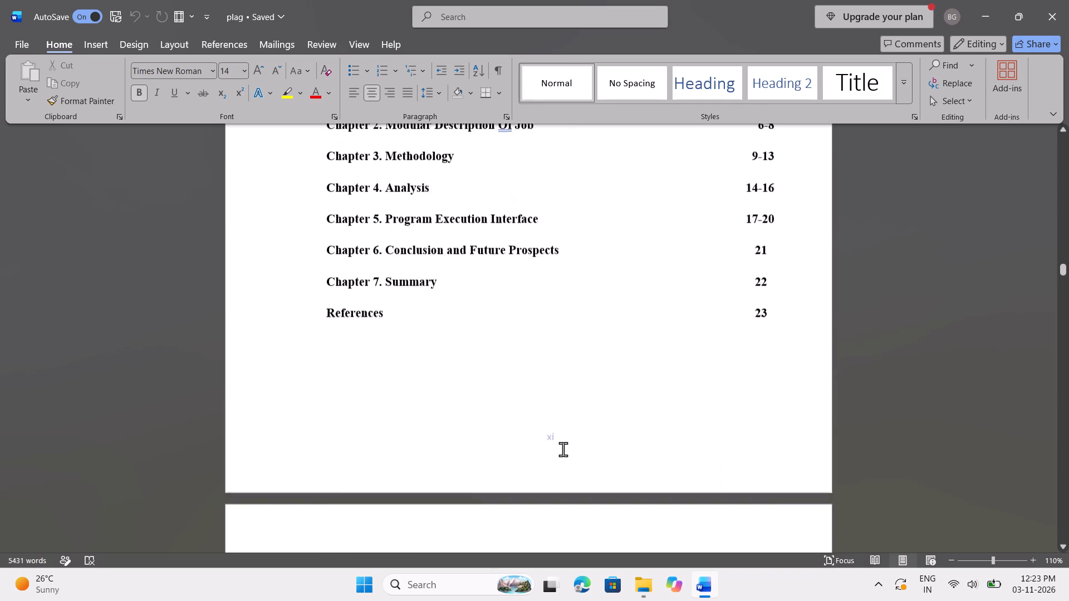
pyautogui.scroll(-4, 563, 449)
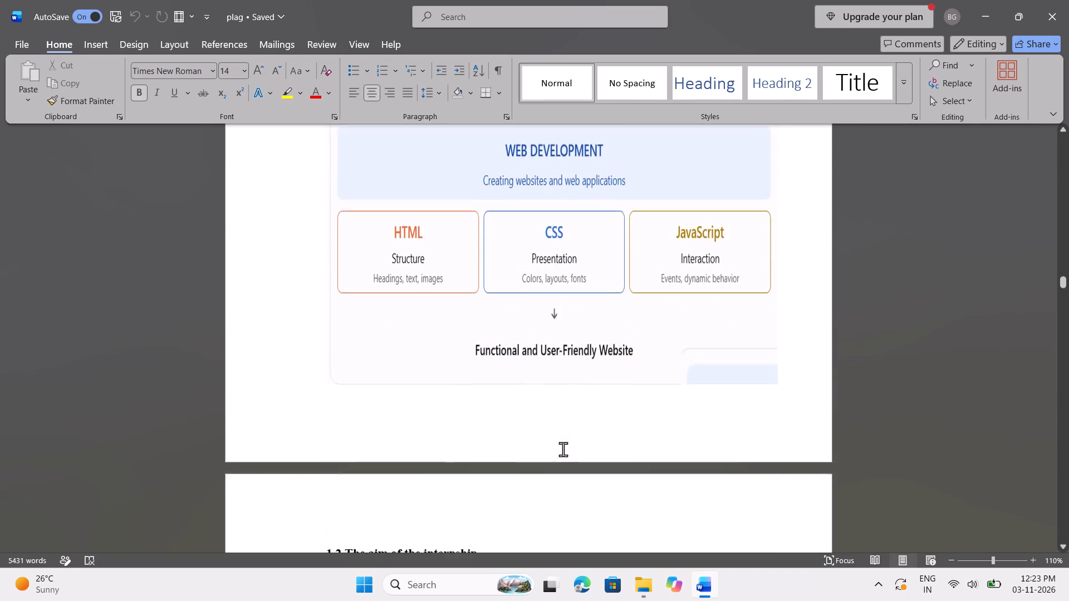
pyautogui.scroll(-3, 563, 449)
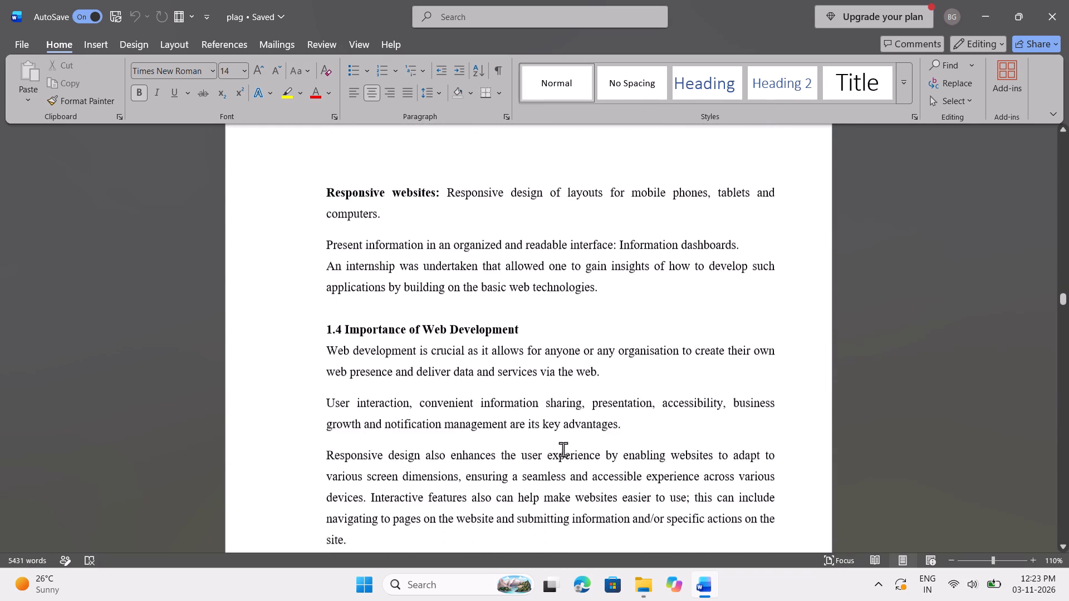
pyautogui.scroll(-2, 563, 449)
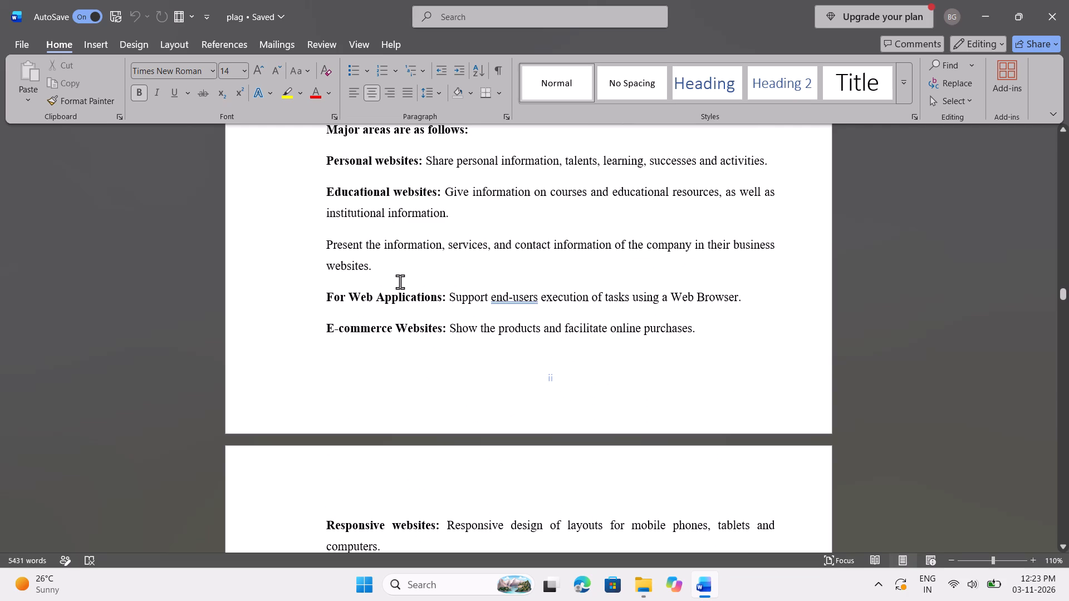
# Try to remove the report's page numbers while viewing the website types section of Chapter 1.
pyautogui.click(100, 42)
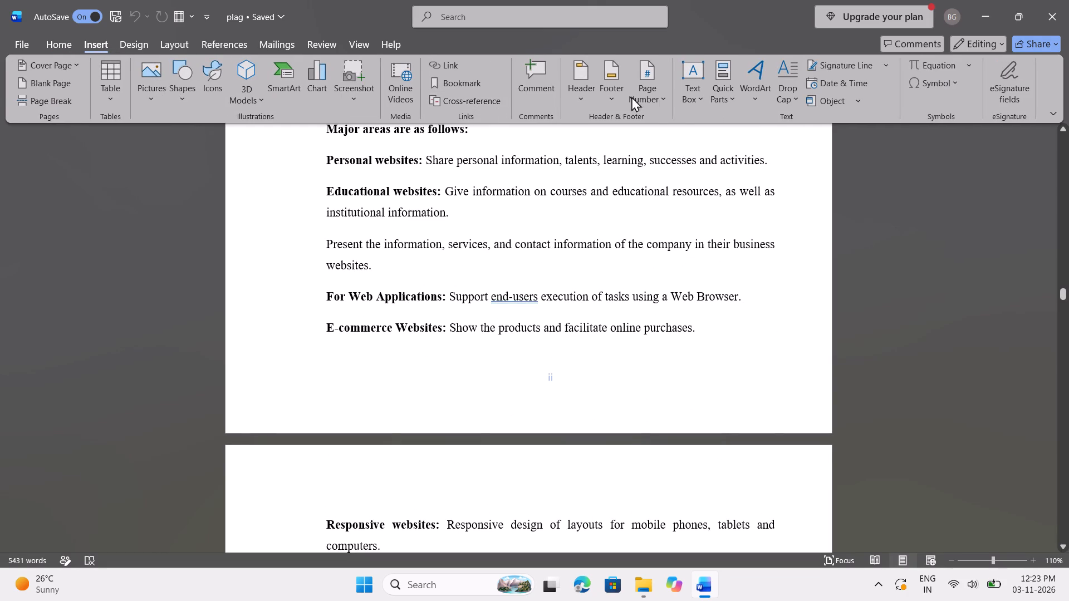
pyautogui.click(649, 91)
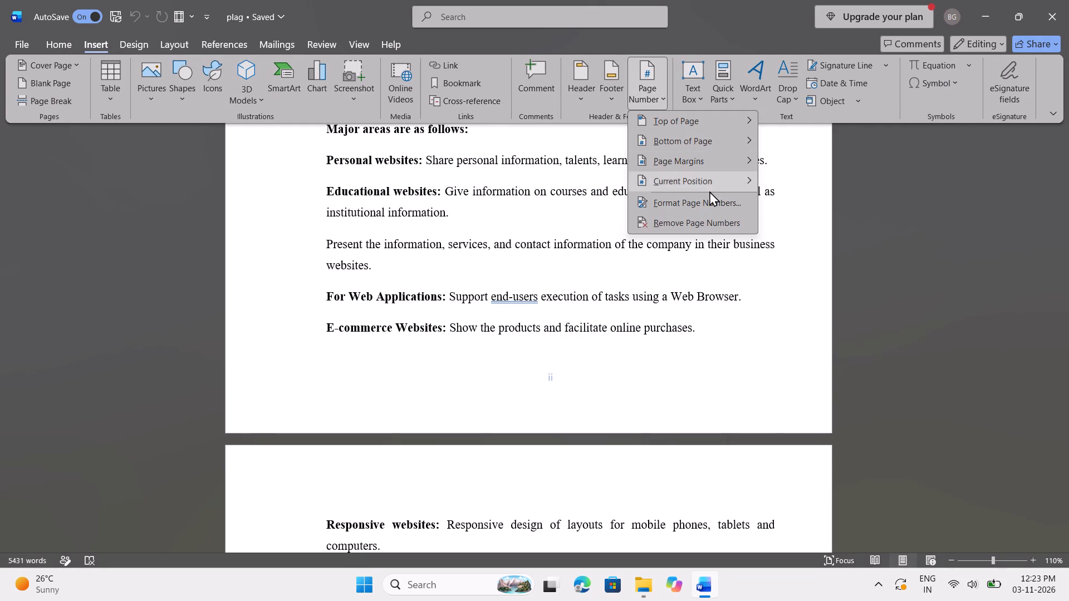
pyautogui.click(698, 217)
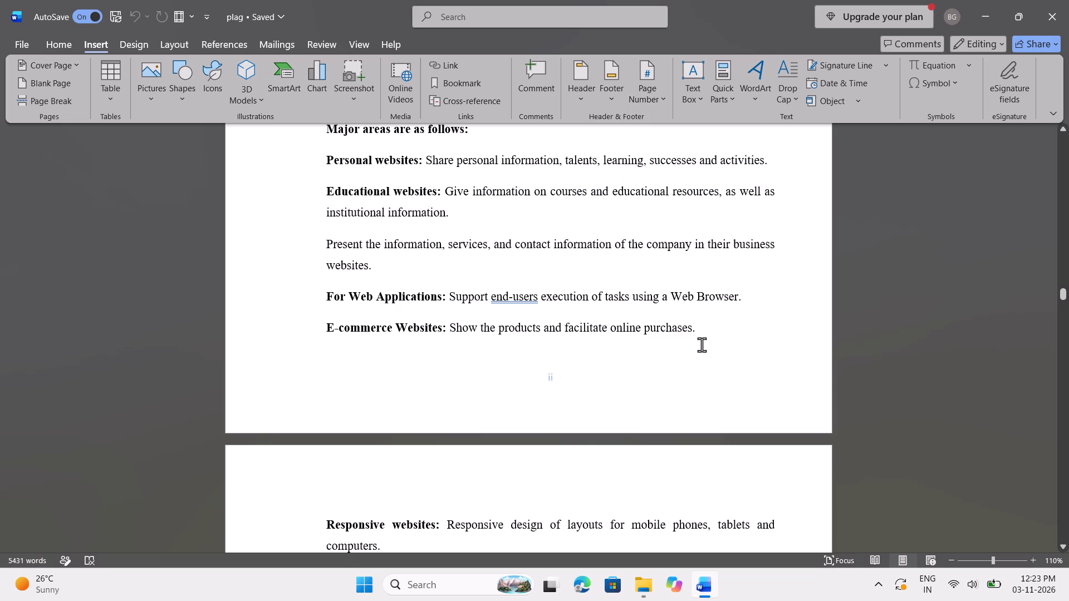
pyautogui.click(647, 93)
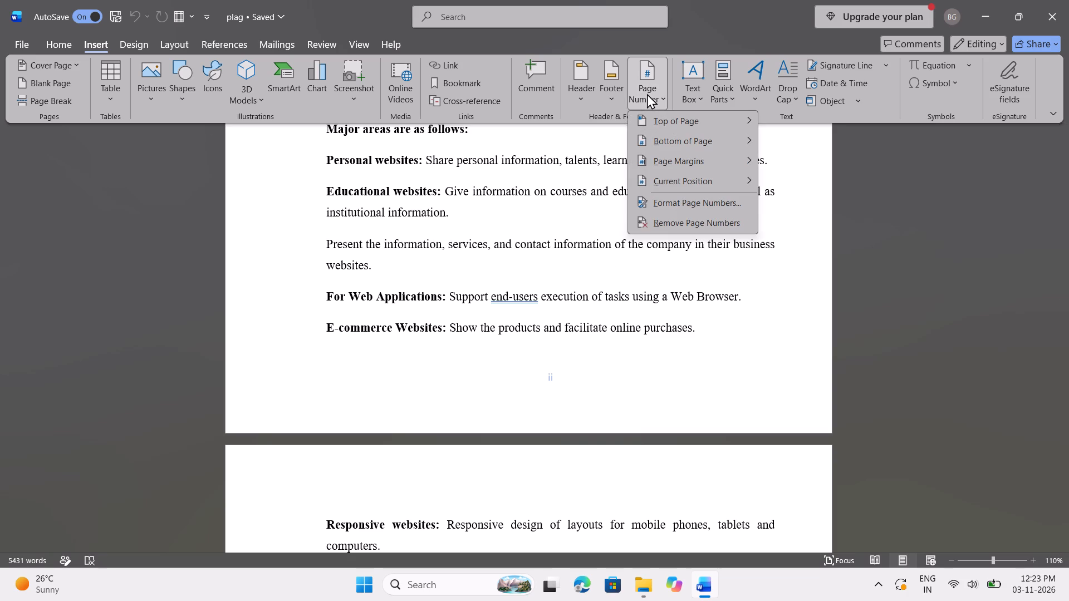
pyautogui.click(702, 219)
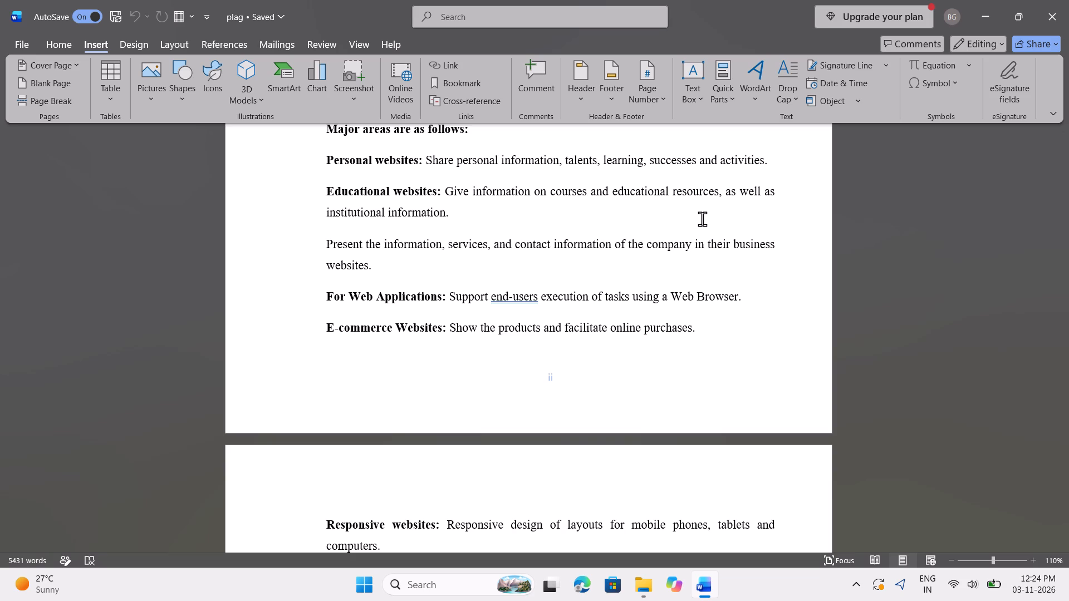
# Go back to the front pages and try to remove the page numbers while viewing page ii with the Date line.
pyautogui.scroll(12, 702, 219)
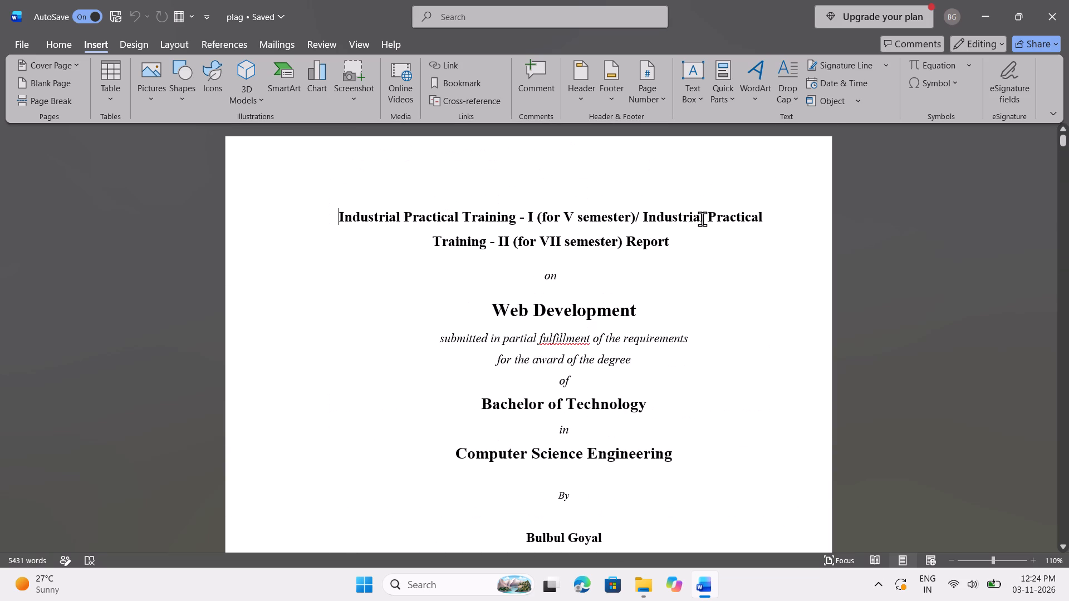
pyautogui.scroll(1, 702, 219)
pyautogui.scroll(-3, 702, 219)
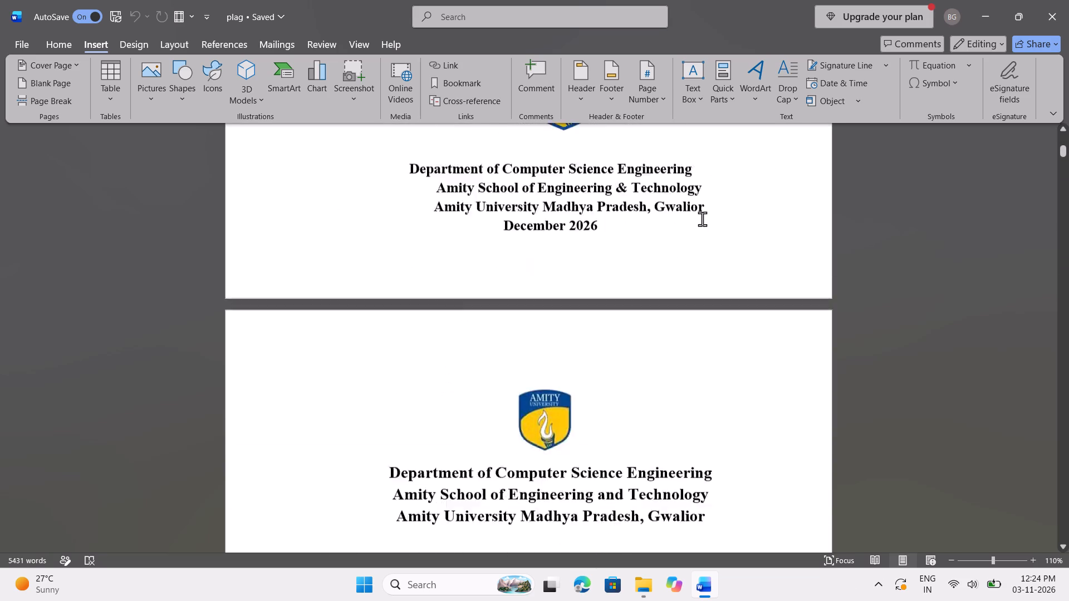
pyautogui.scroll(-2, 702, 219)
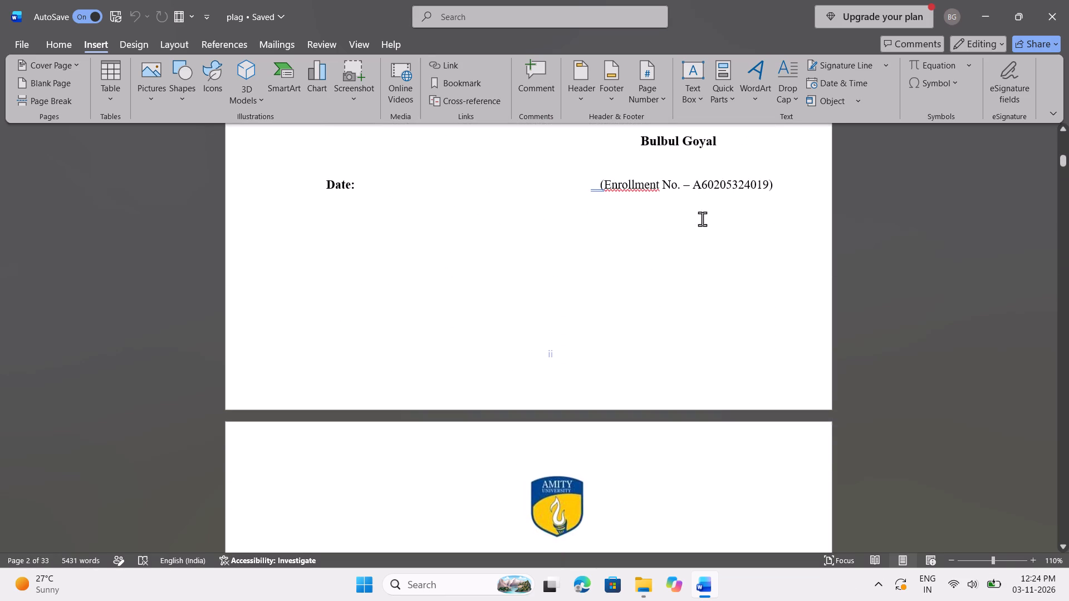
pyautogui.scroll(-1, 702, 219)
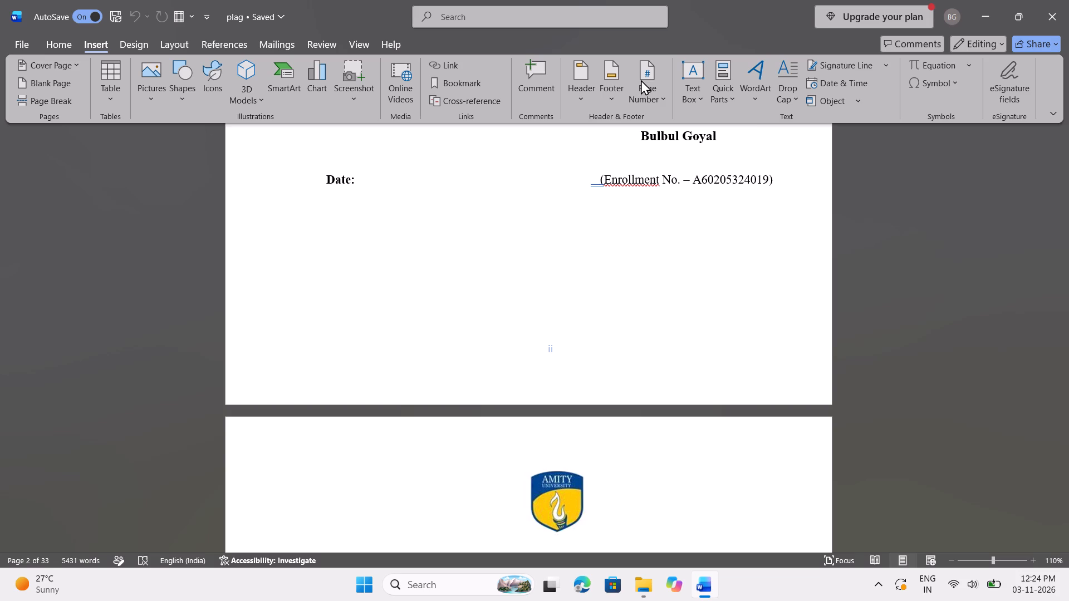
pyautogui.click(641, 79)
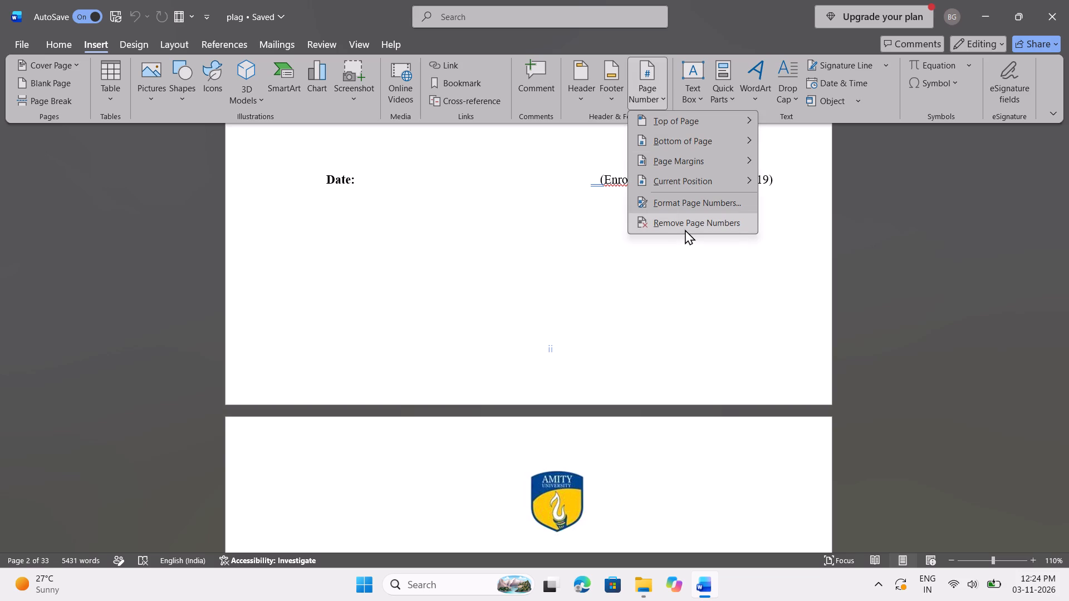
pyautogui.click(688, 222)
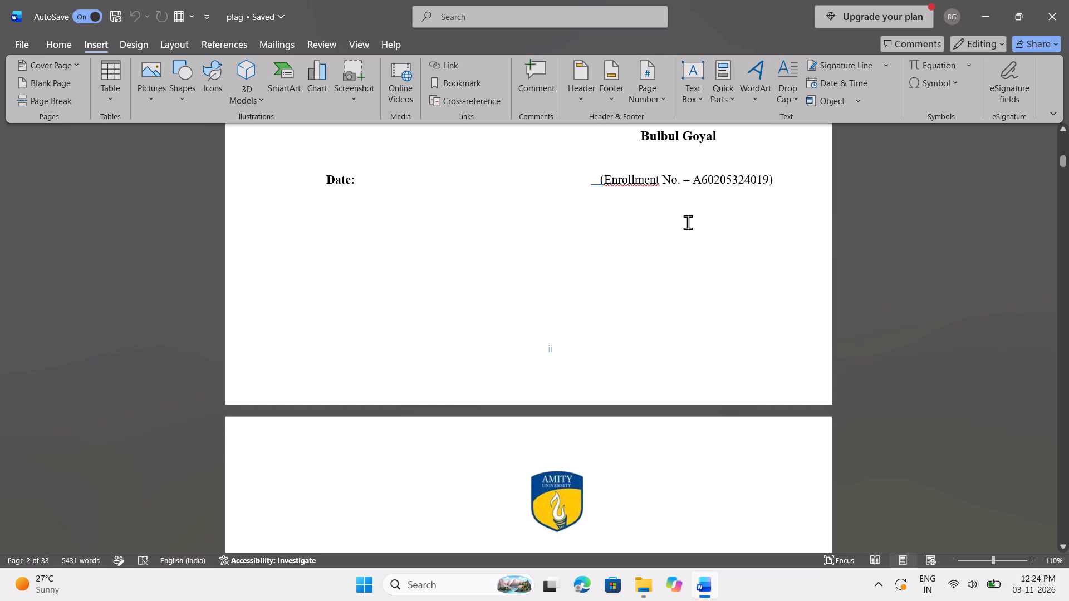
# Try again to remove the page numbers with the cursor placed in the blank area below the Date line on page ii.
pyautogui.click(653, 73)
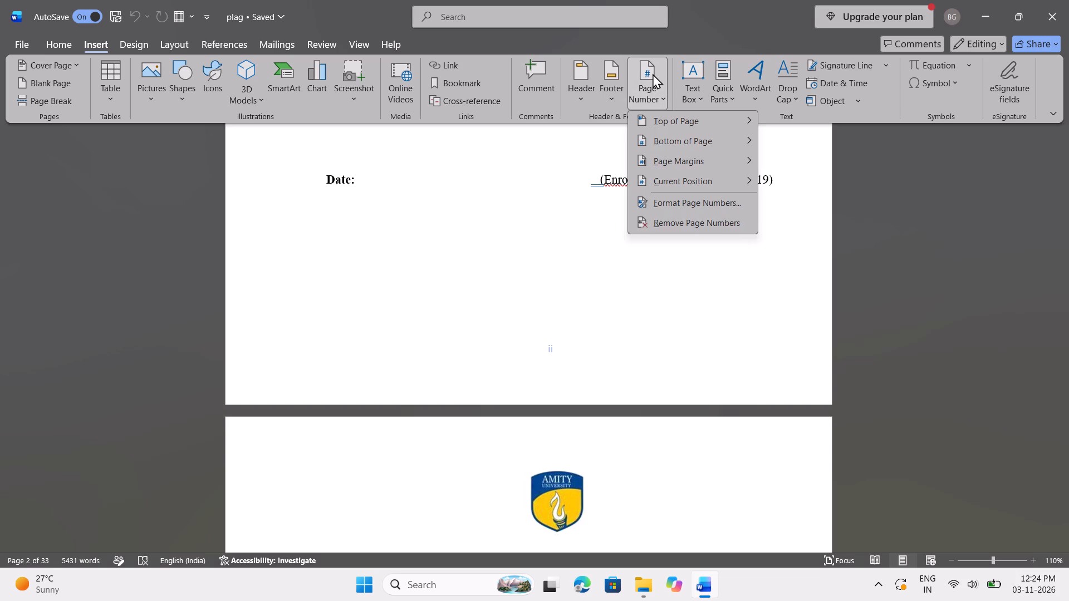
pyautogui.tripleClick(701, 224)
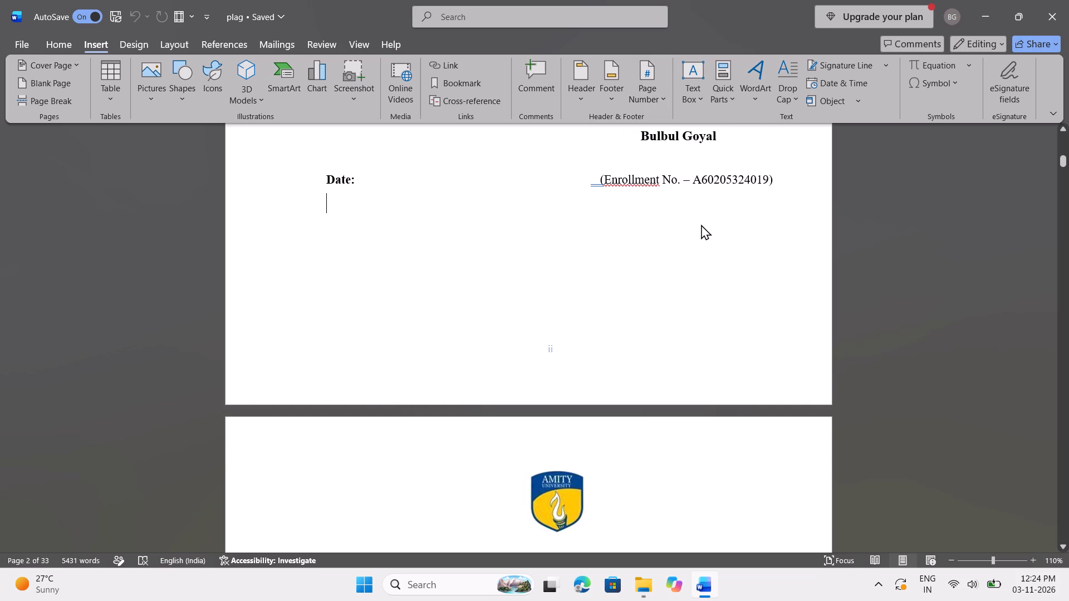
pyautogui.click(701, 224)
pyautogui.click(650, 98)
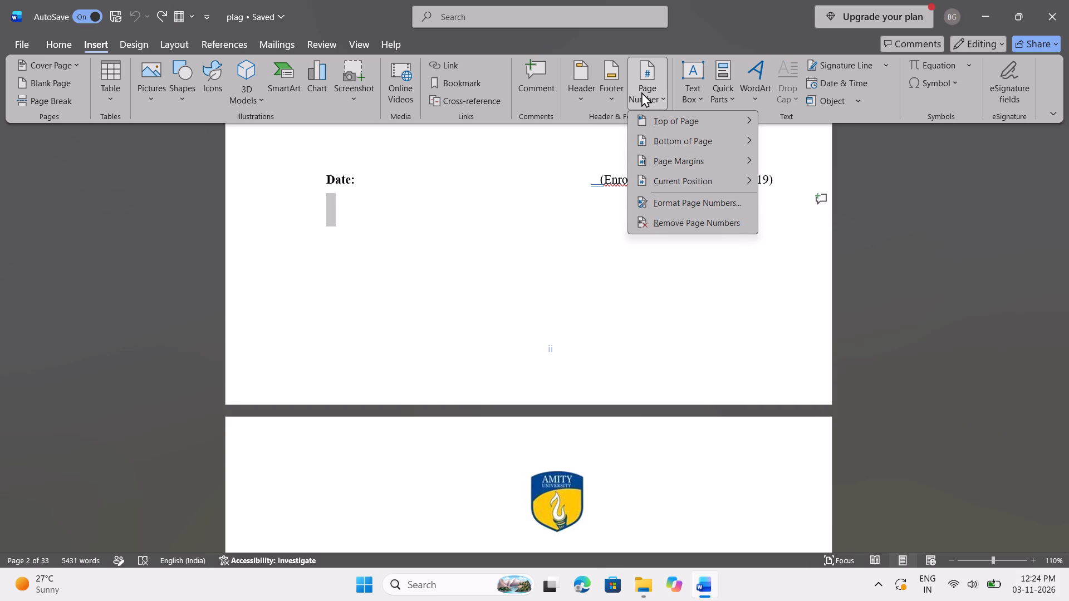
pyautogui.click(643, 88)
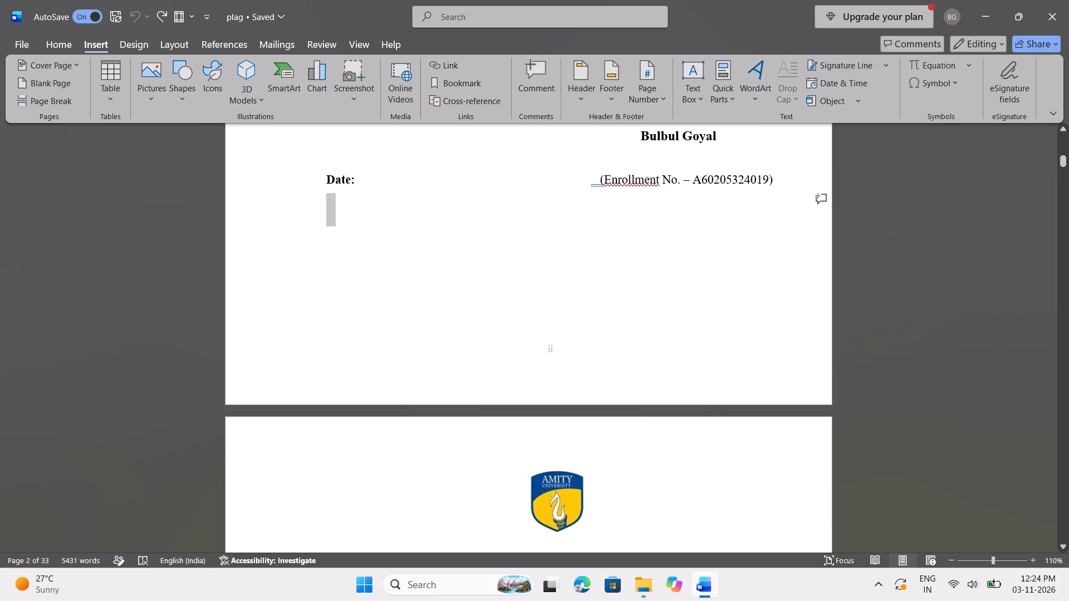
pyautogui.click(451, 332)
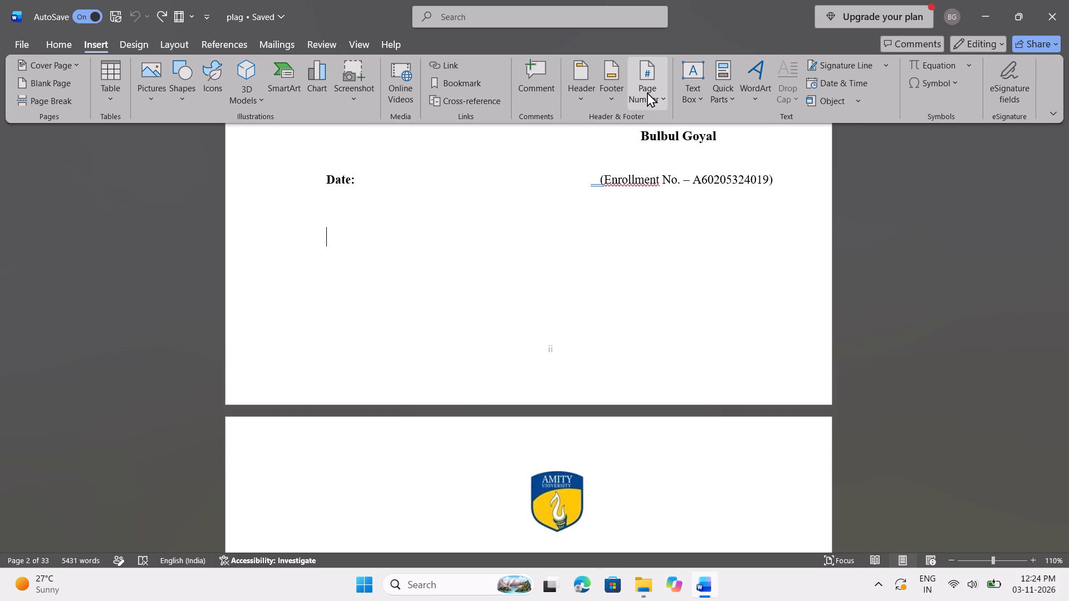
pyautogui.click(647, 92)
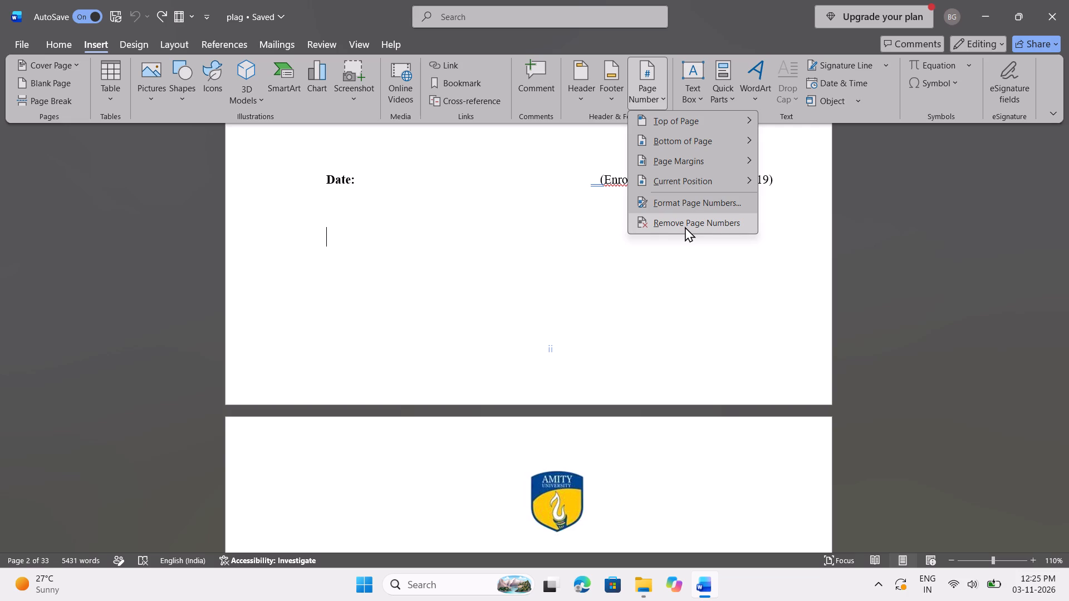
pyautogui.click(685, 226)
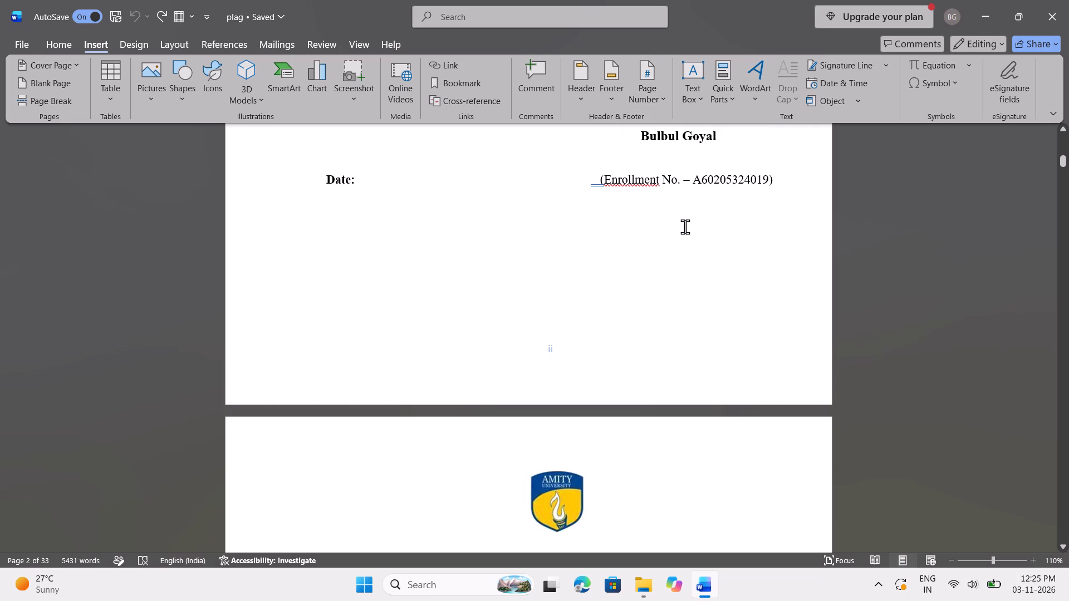
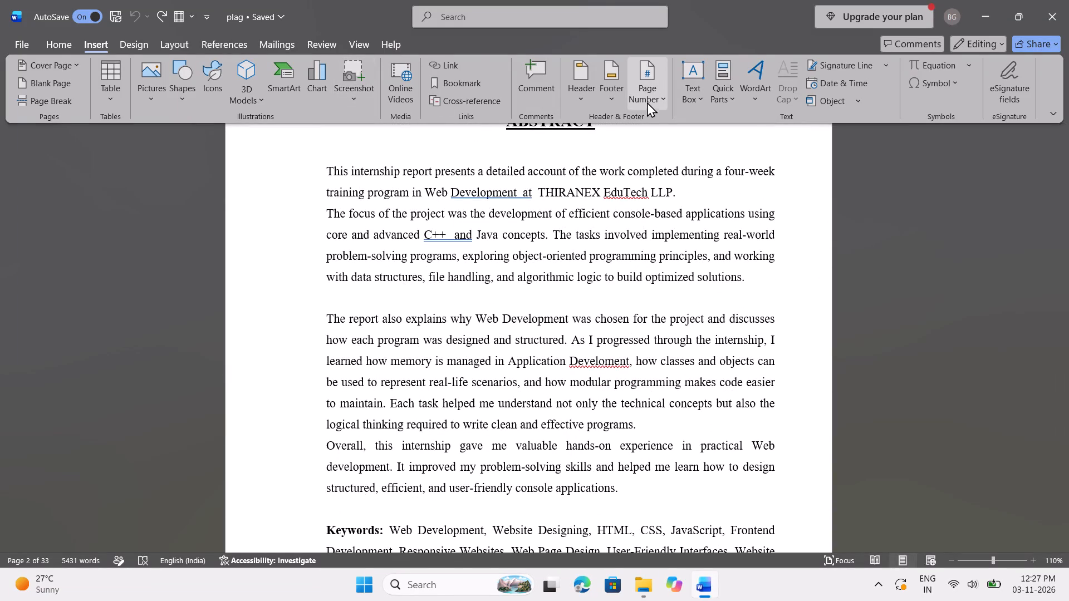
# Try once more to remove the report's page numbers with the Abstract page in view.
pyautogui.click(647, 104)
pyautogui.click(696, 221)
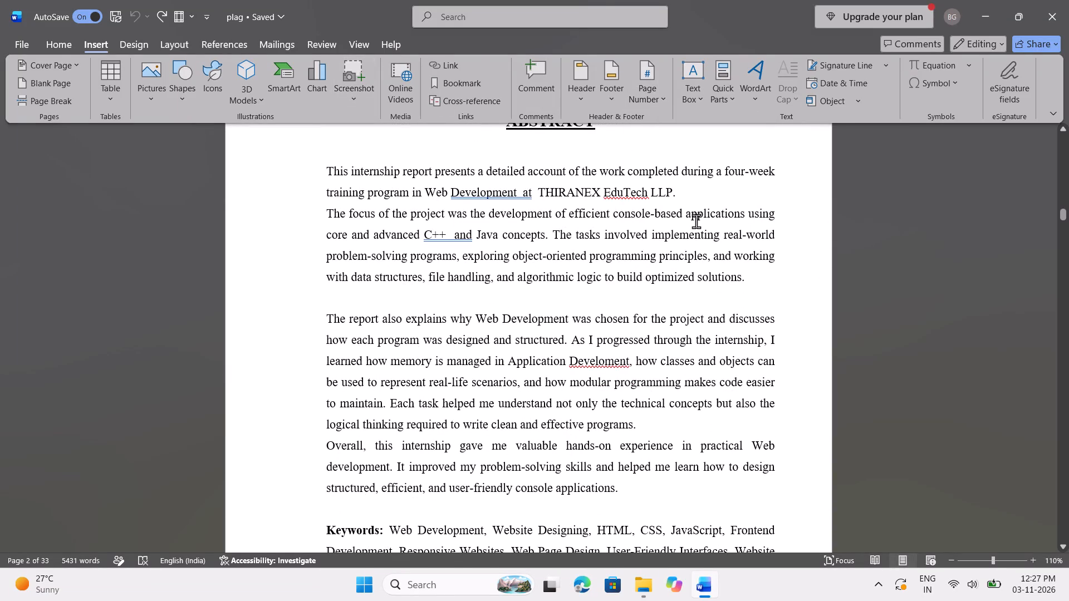
# Delete the roman page number vii from the Section 1 footer on the page before the List of Figures.
pyautogui.scroll(-2, 696, 221)
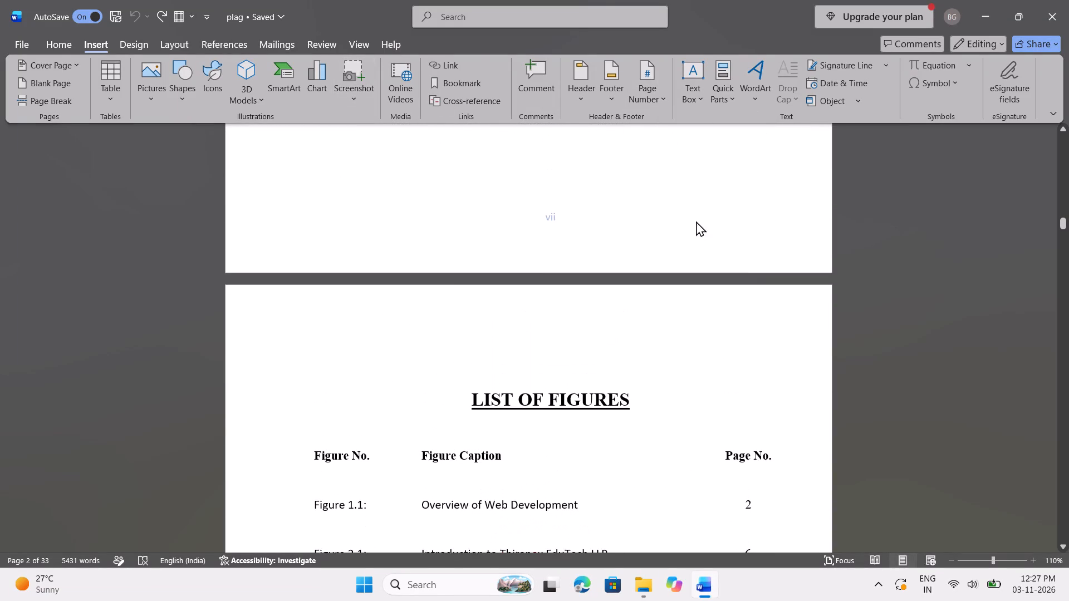
pyautogui.tripleClick(555, 220)
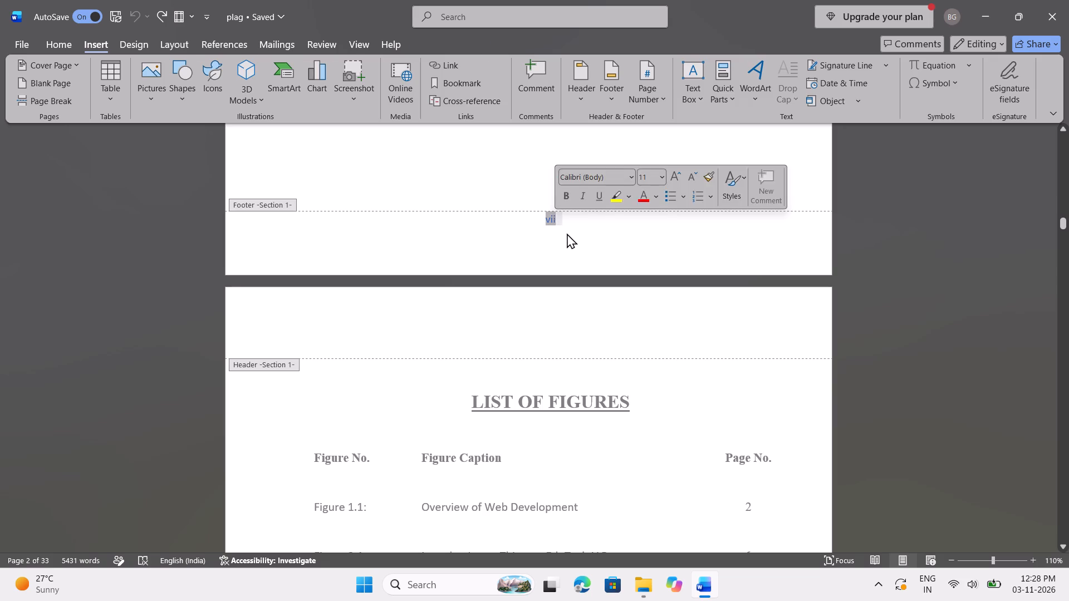
pyautogui.press('BackSpace')
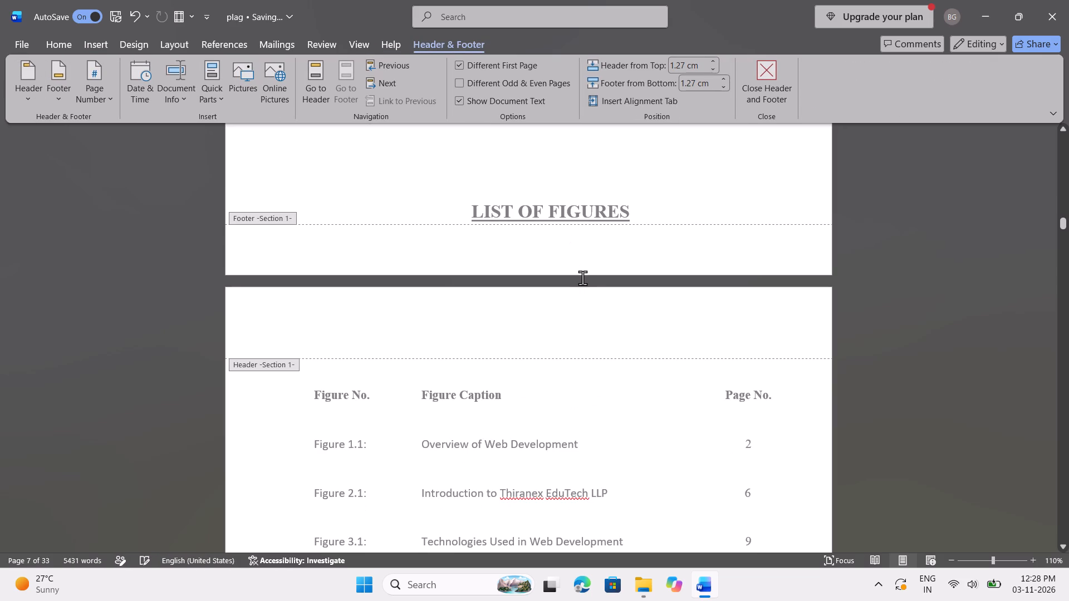
pyautogui.hotkey('ctrl', 'z')
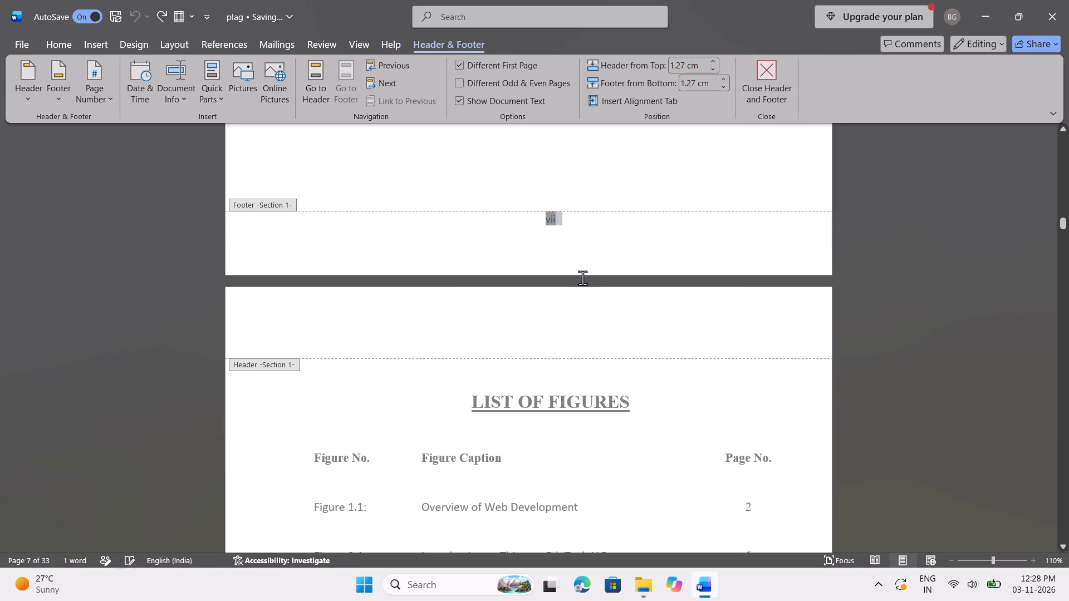
pyautogui.click(653, 99)
pyautogui.click(562, 332)
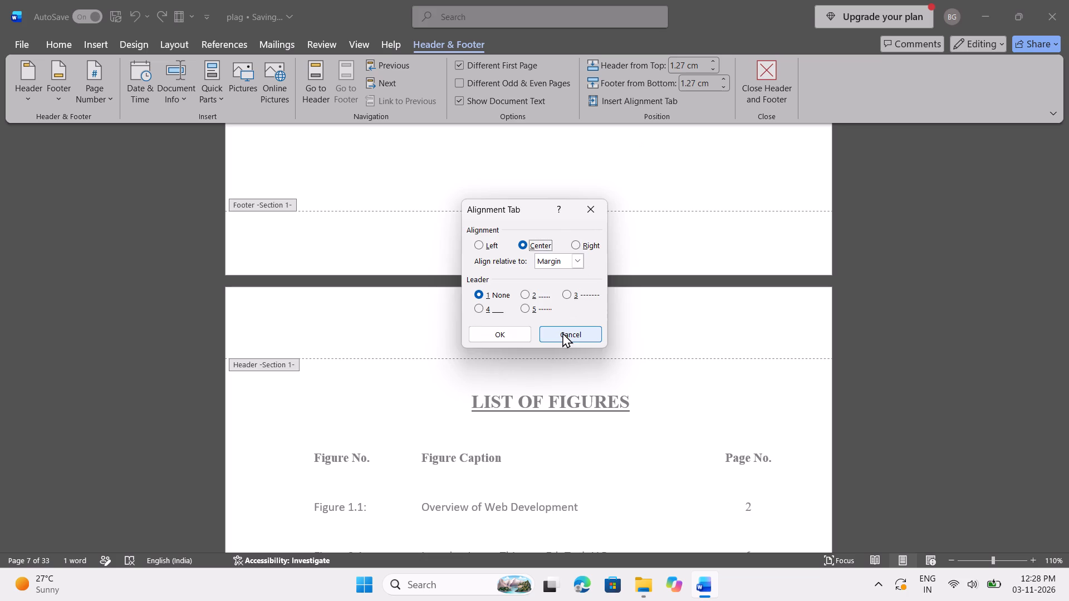
pyautogui.press('BackSpace')
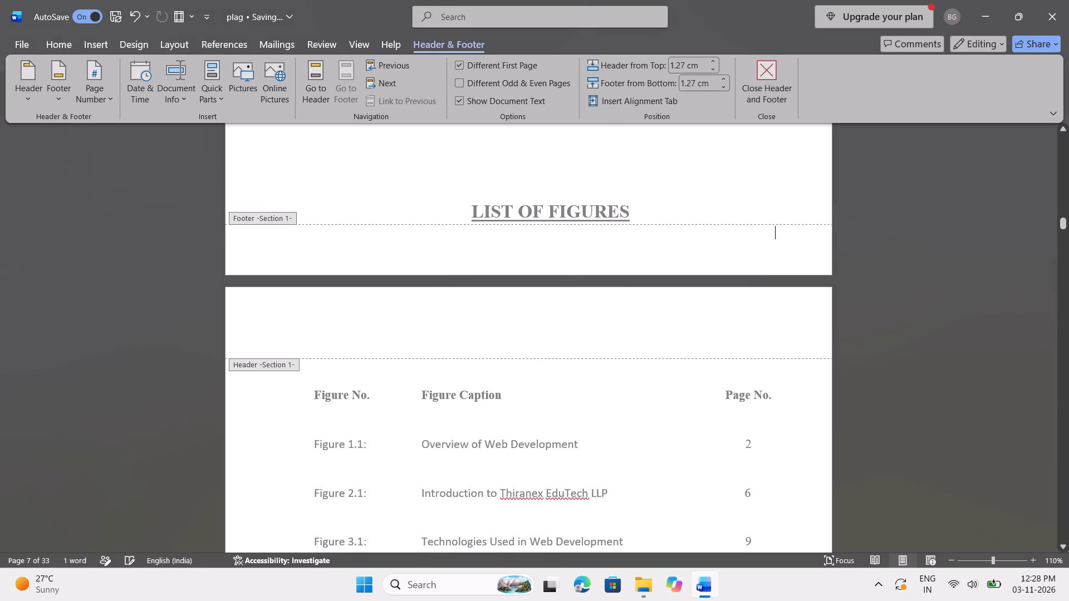
# Leave the footer and add a blank line above the LIST OF FIGURES heading to push it onto the following page.
pyautogui.click(649, 178)
pyautogui.doubleClick(649, 178)
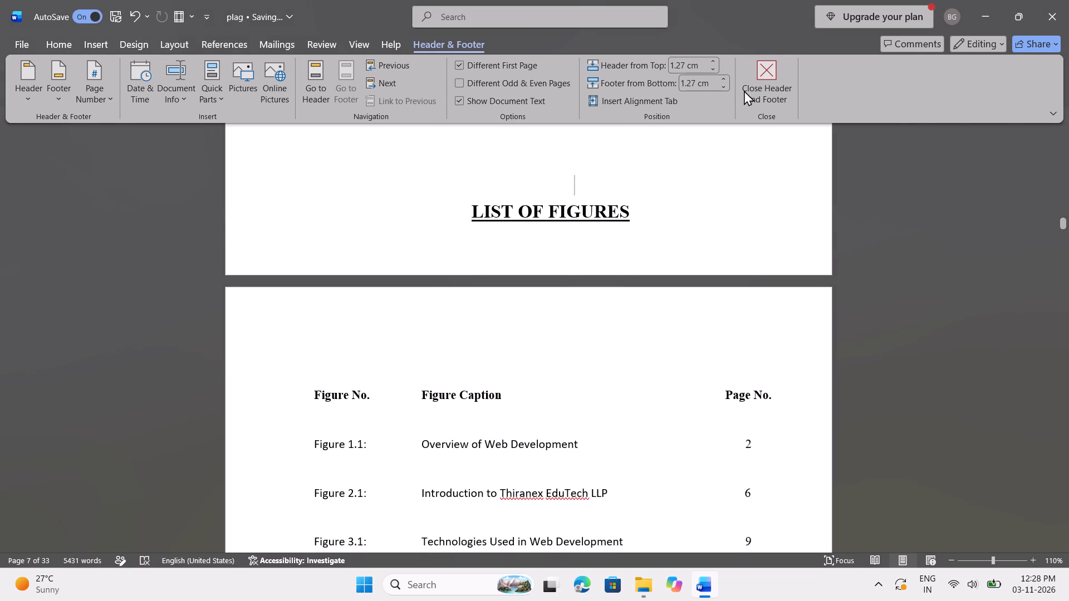
pyautogui.press('Return')
# Add a blank line above the LIST OF ABBREVIATIONS heading to push it onto the page with its table.
pyautogui.scroll(-1, 637, 161)
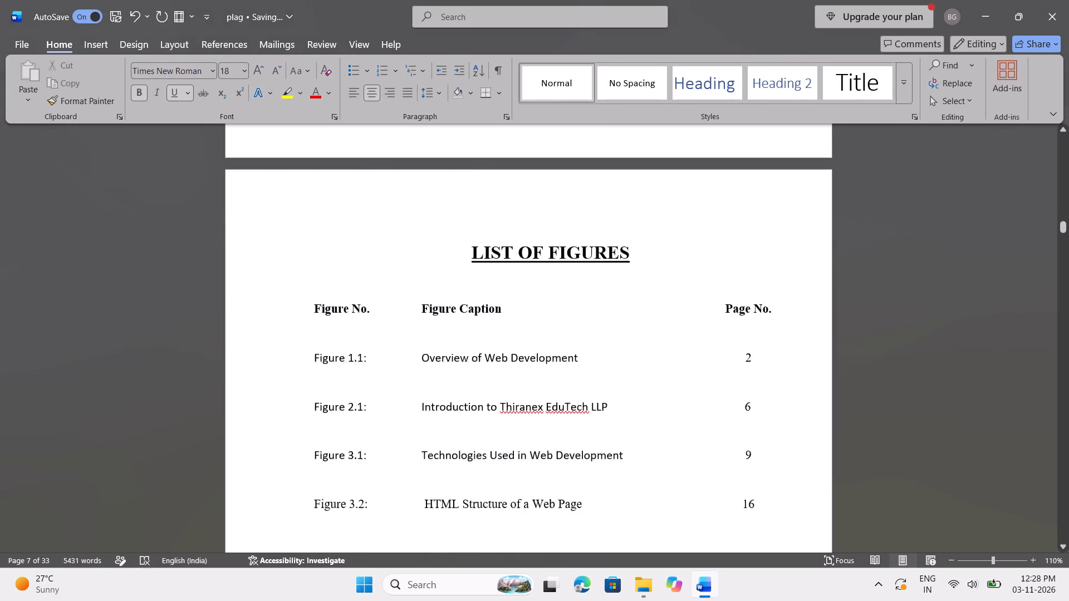
pyautogui.scroll(-4, 637, 161)
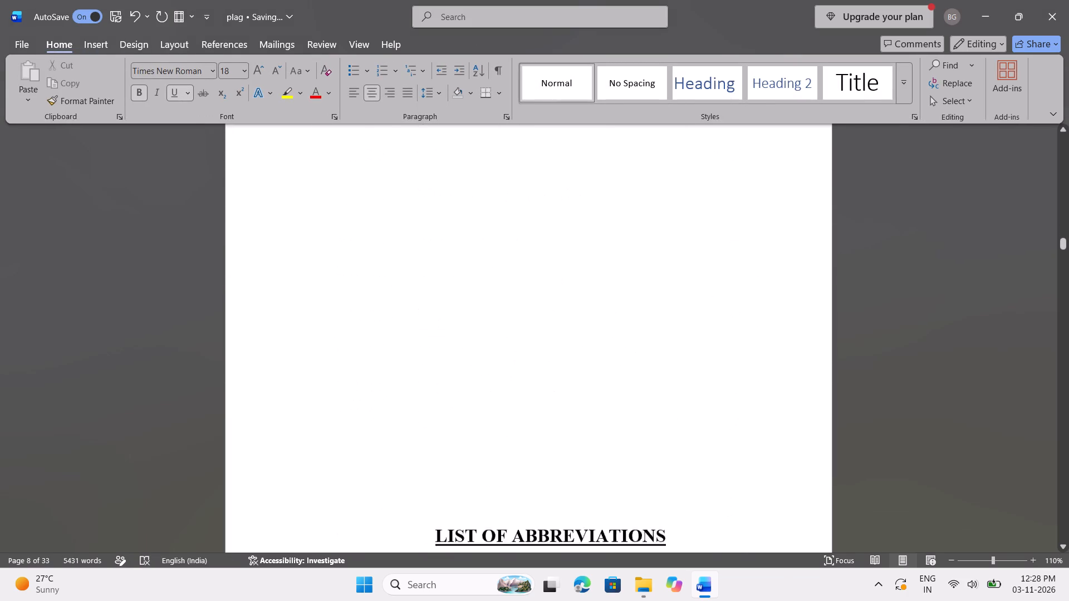
pyautogui.scroll(-1, 637, 161)
pyautogui.click(546, 258)
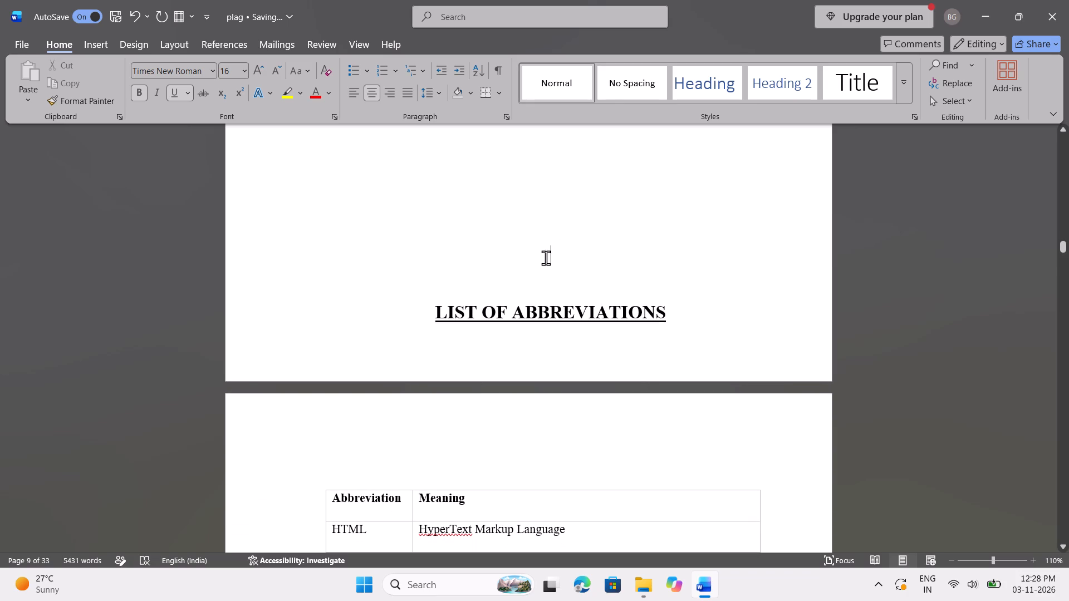
pyautogui.press('Return')
# Look through the report from the abbreviations table to the Chapter 5 project pages, checking the layout and page footers.
pyautogui.scroll(-2, 546, 258)
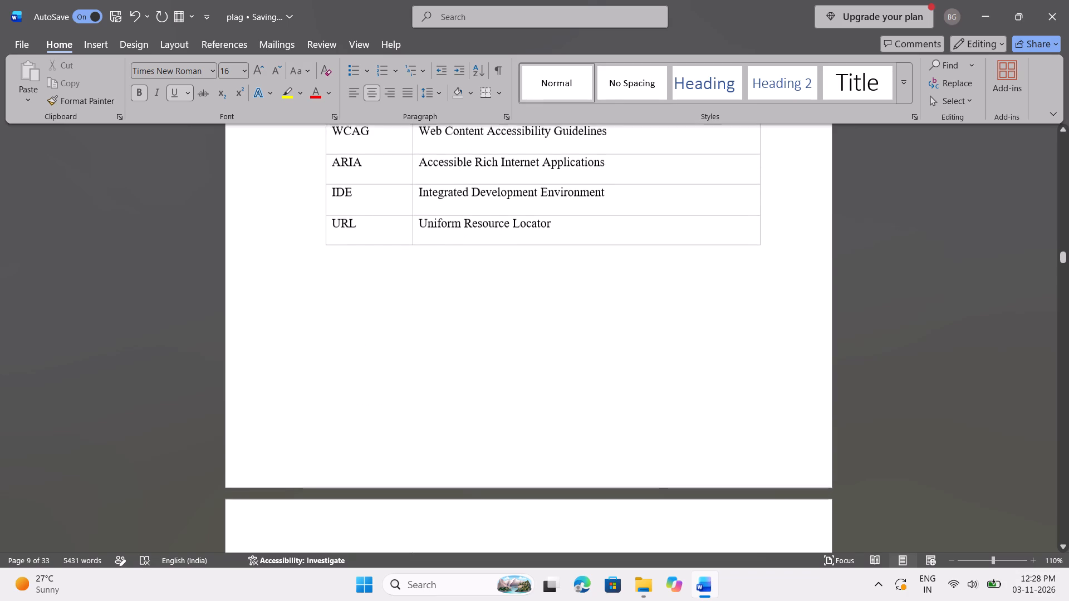
pyautogui.scroll(-5, 546, 258)
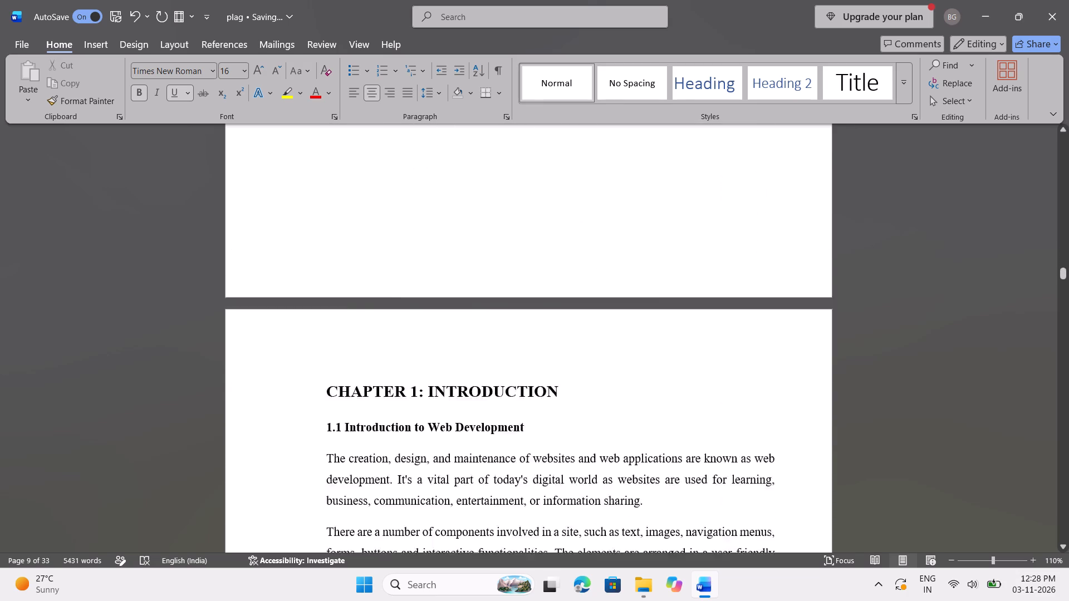
pyautogui.scroll(-2, 546, 258)
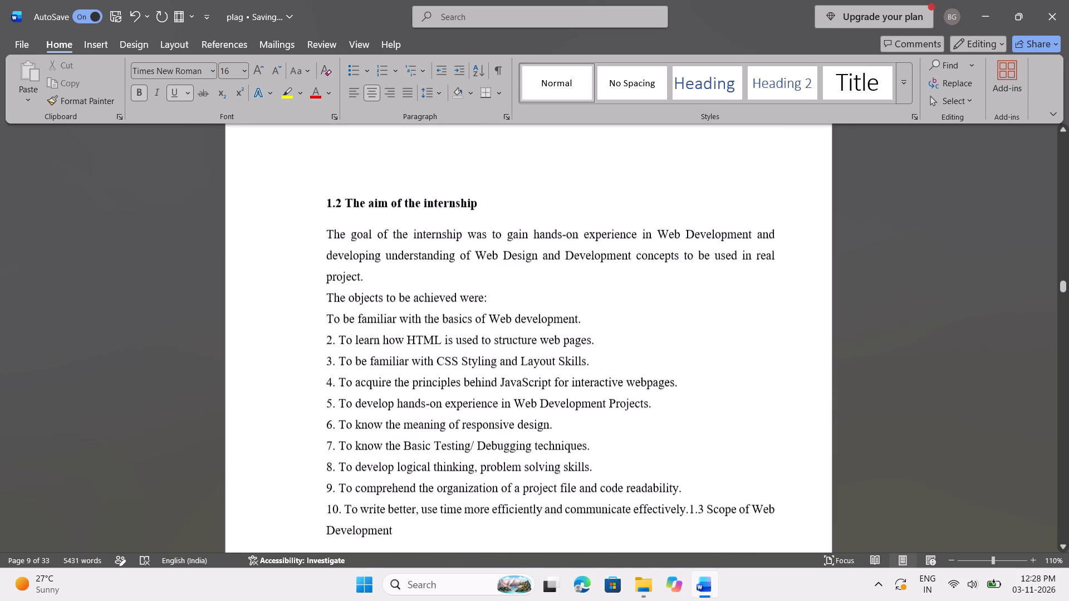
pyautogui.scroll(-5, 546, 258)
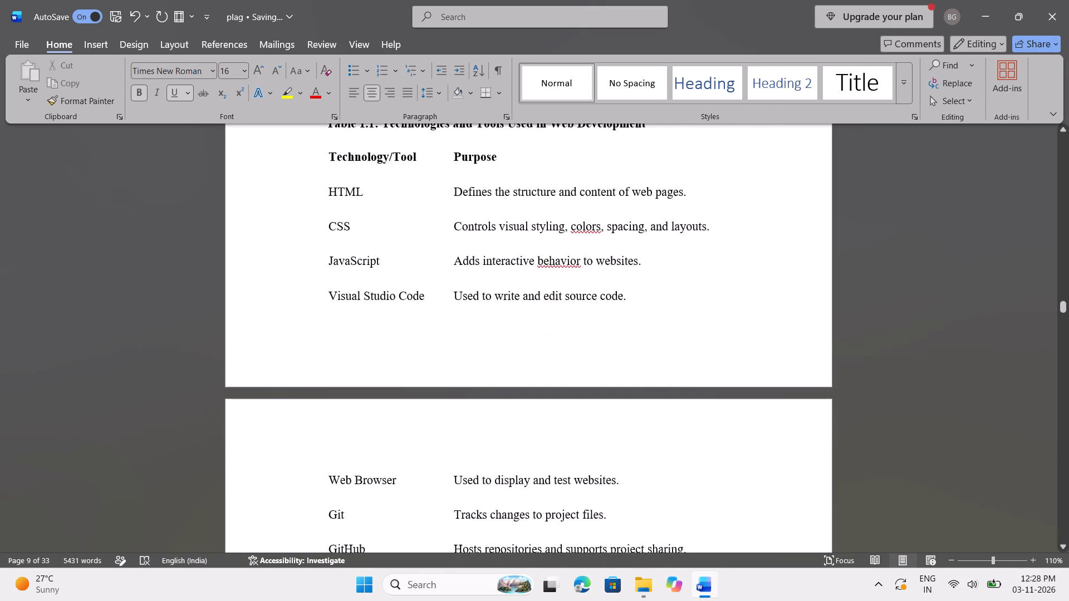
pyautogui.scroll(-4, 546, 258)
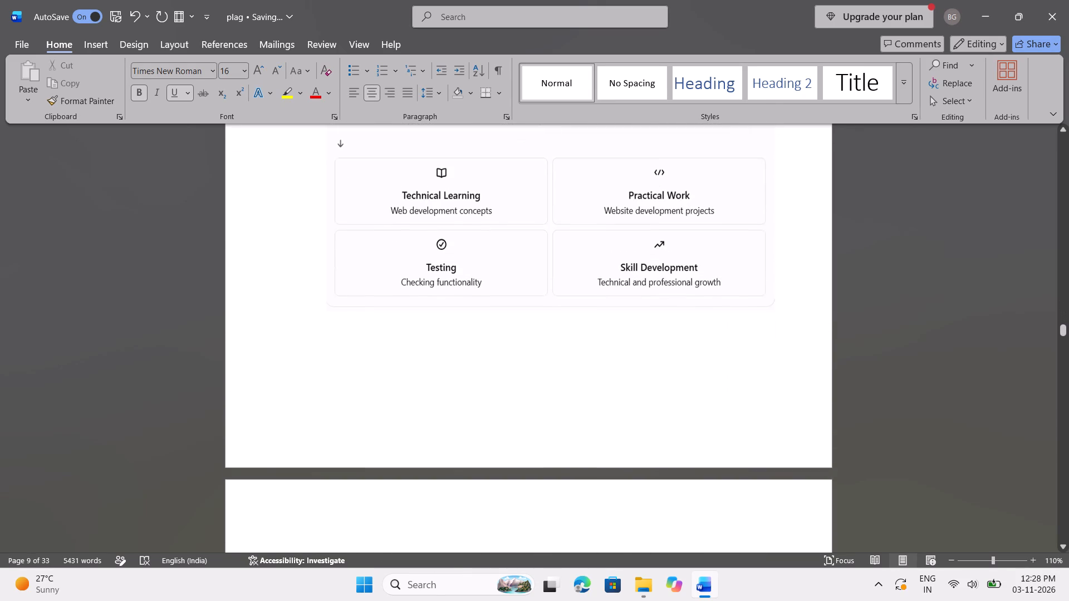
pyautogui.scroll(-5, 546, 258)
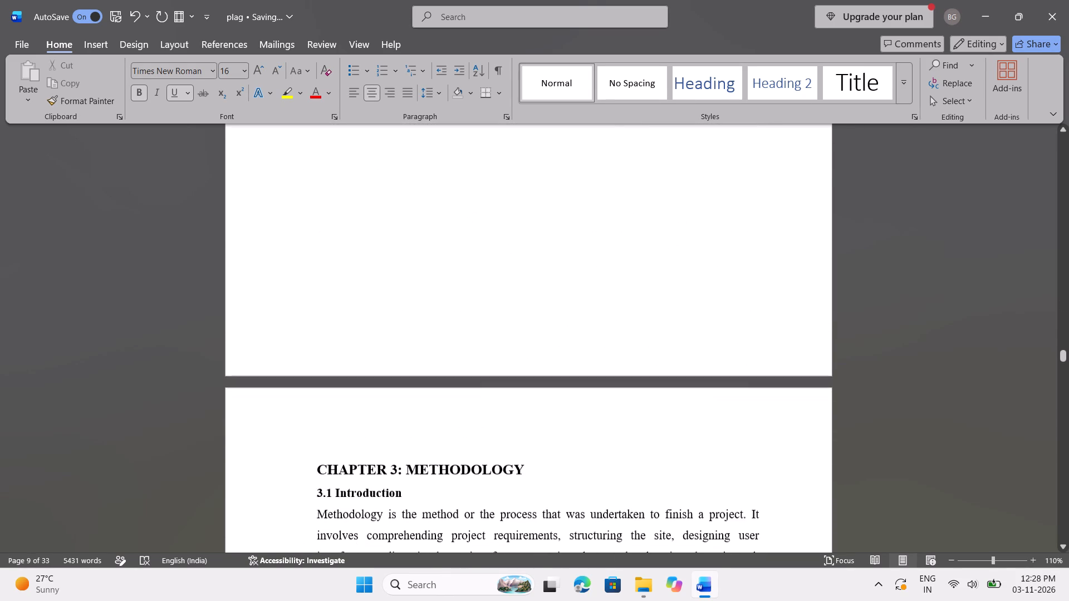
pyautogui.scroll(-10, 546, 258)
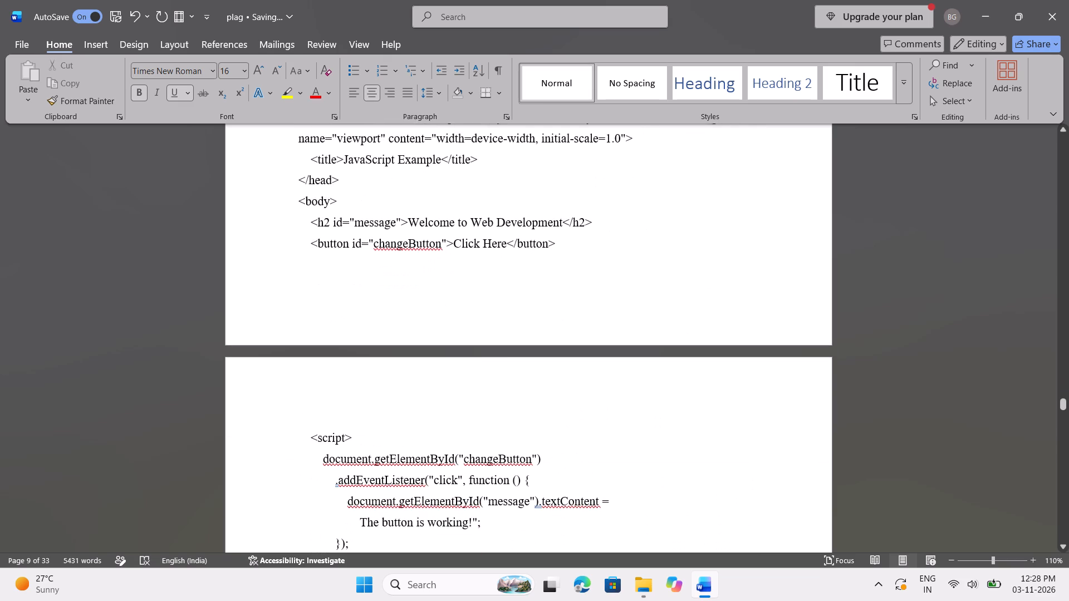
pyautogui.scroll(-7, 546, 258)
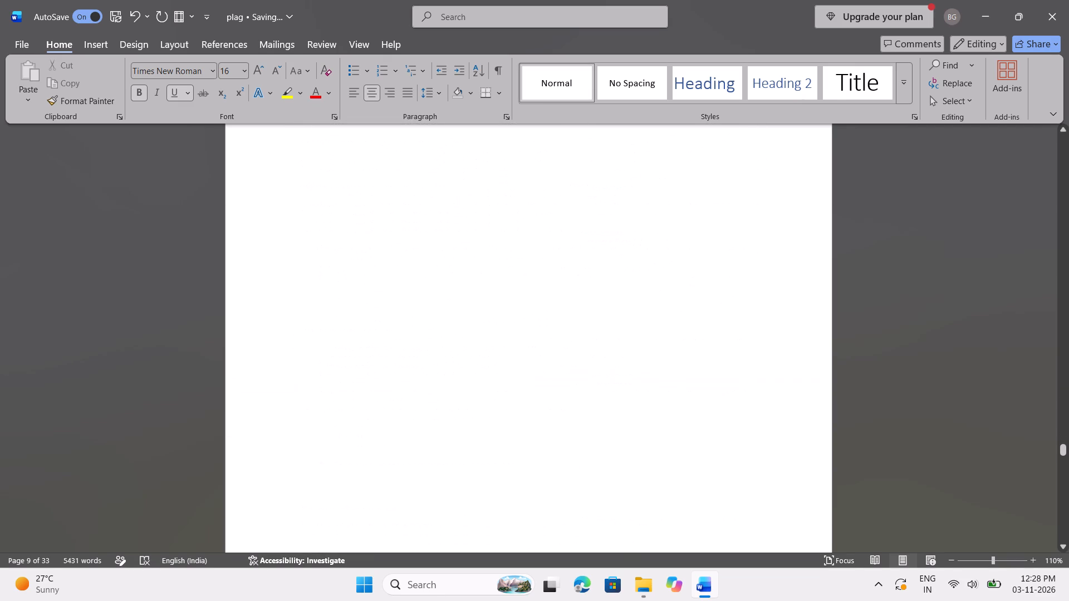
pyautogui.scroll(-5, 546, 258)
pyautogui.hscroll(1, 546, 258)
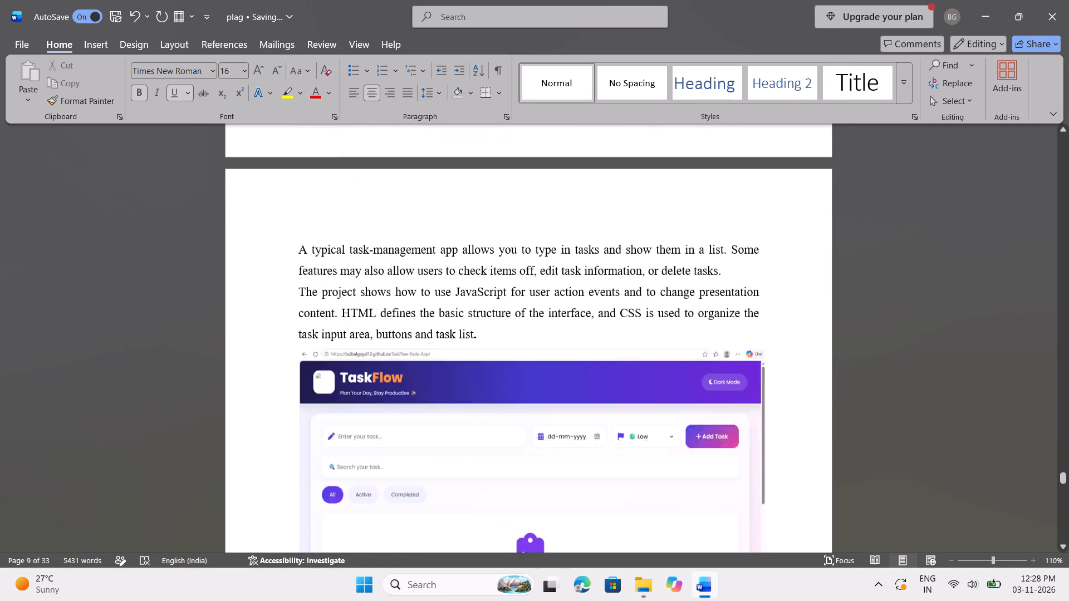
pyautogui.scroll(1, 546, 258)
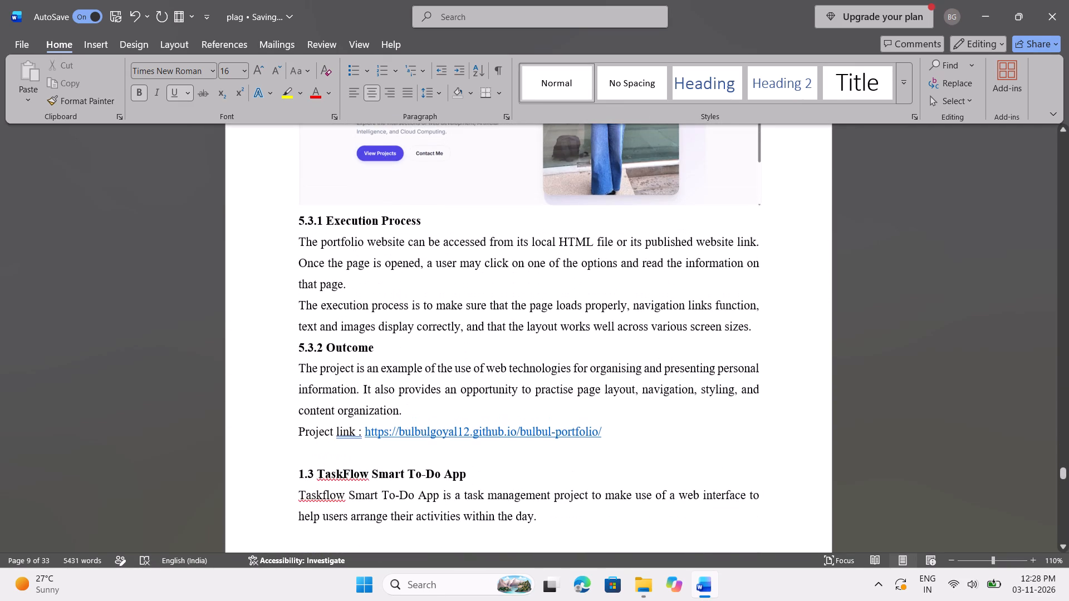
pyautogui.scroll(2, 546, 258)
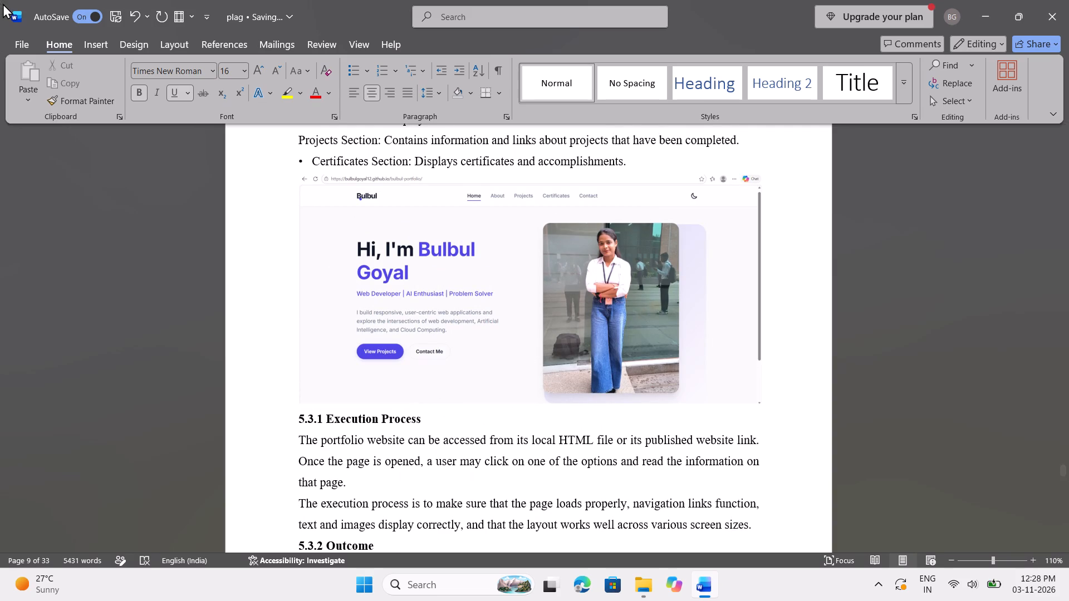
# Save a PDF copy of the report as plagabc in the Downloads folder.
pyautogui.click(17, 42)
pyautogui.click(17, 42)
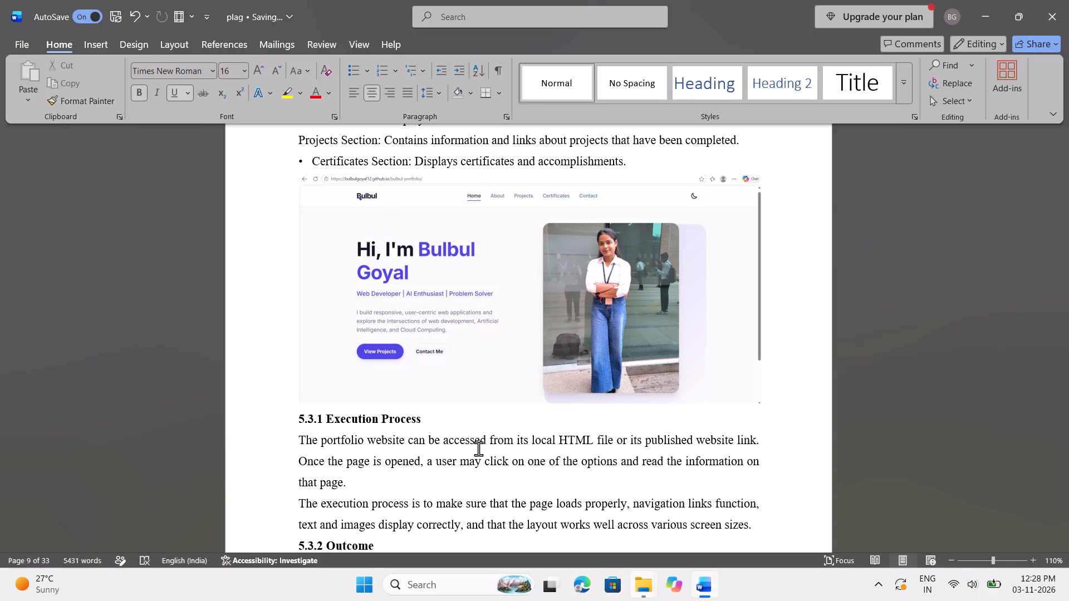
pyautogui.click(26, 47)
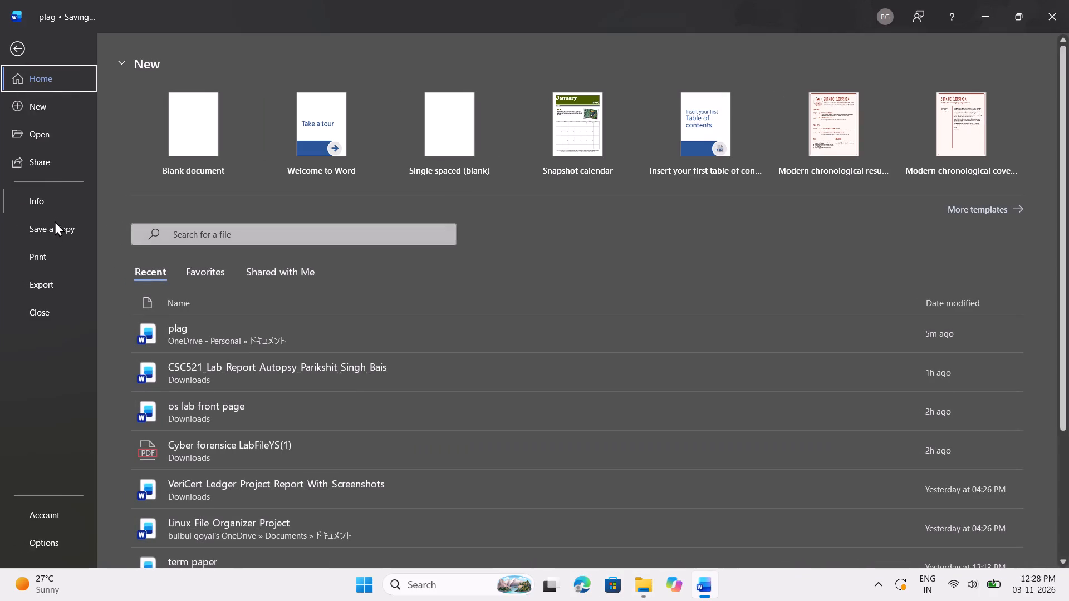
pyautogui.click(53, 220)
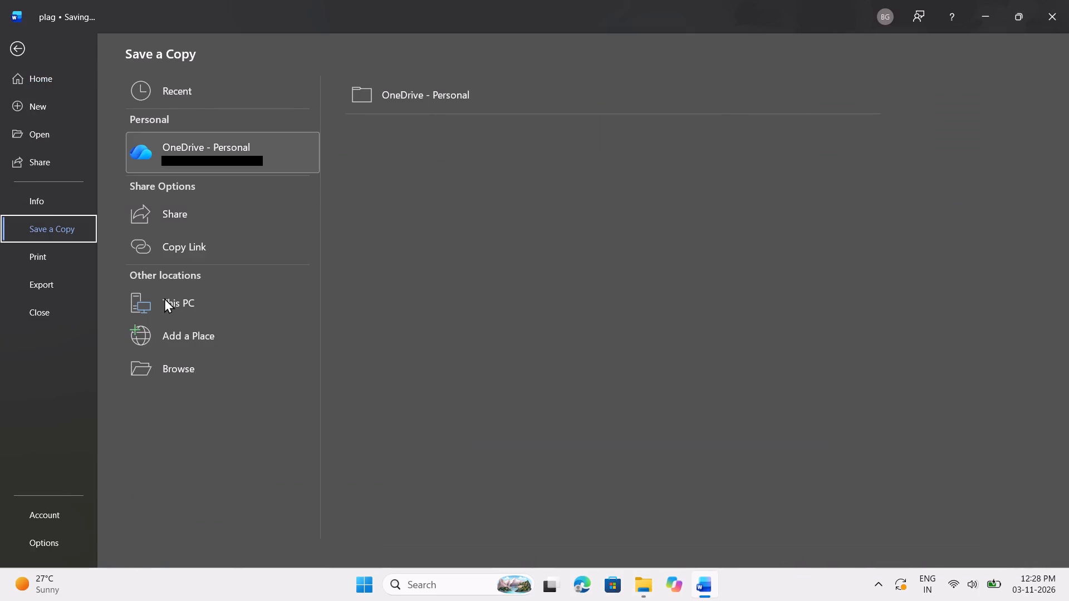
pyautogui.doubleClick(164, 298)
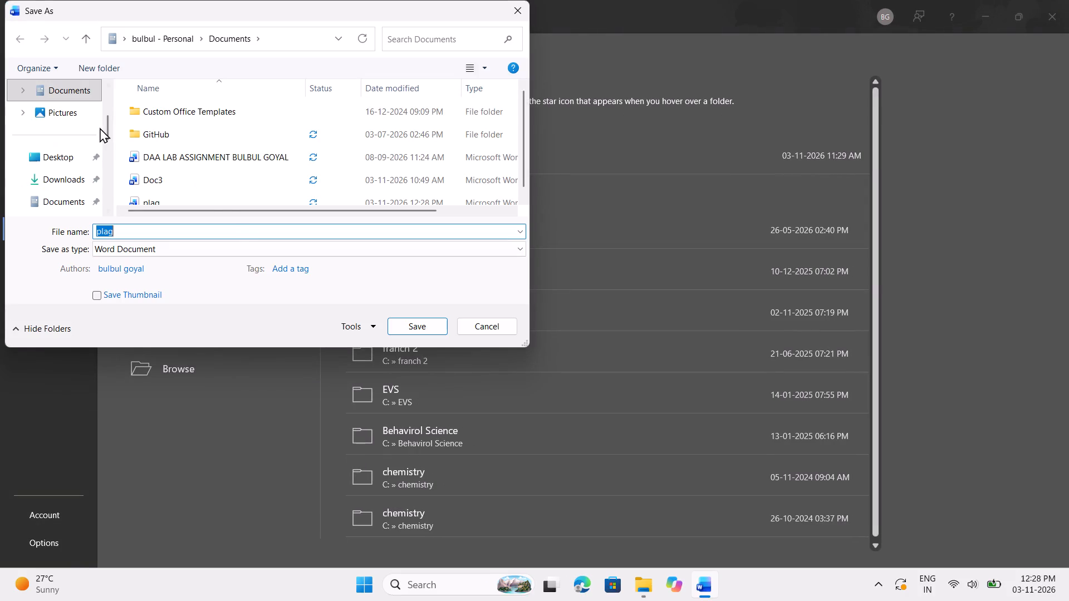
pyautogui.click(46, 185)
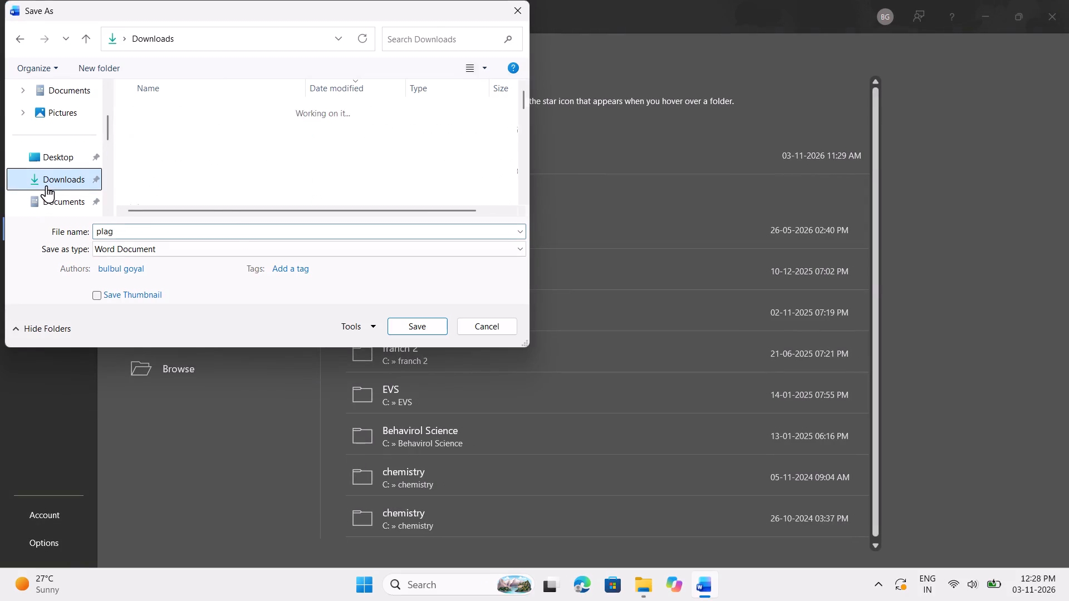
pyautogui.click(156, 251)
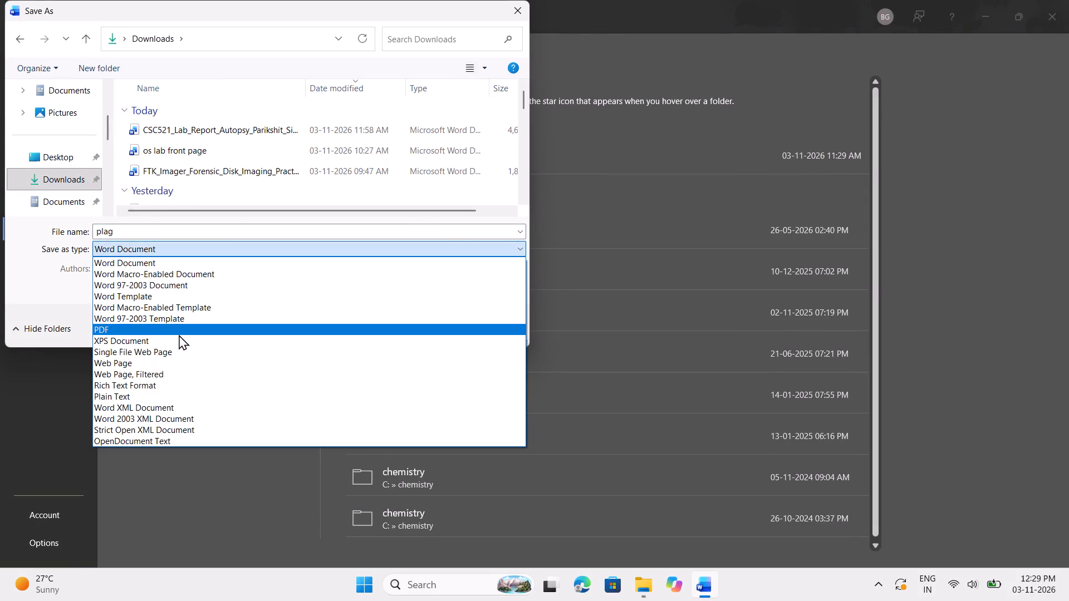
pyautogui.click(181, 332)
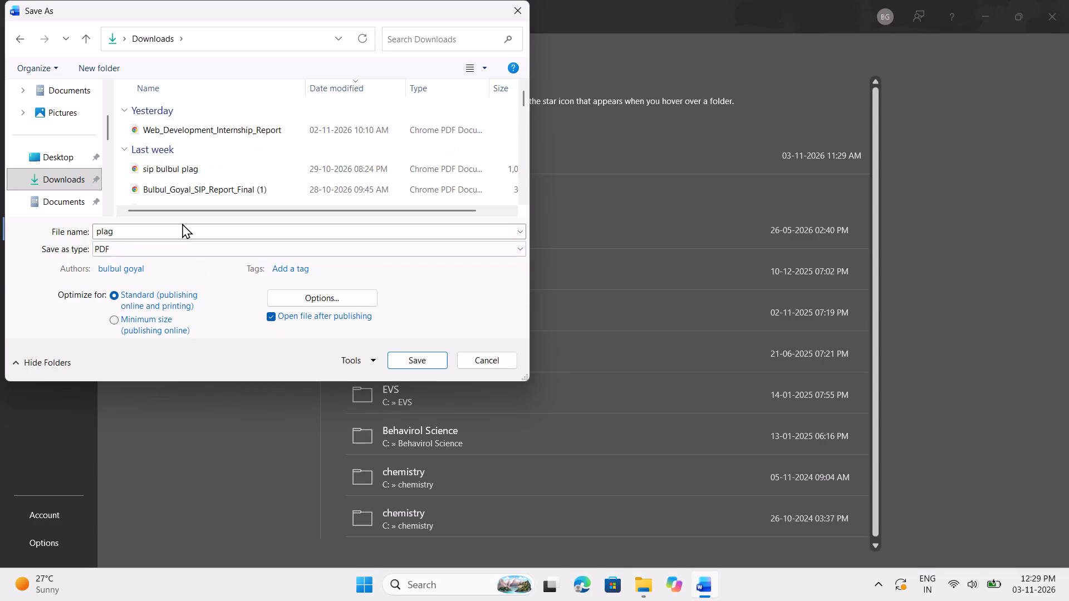
pyautogui.click(182, 223)
pyautogui.click(178, 227)
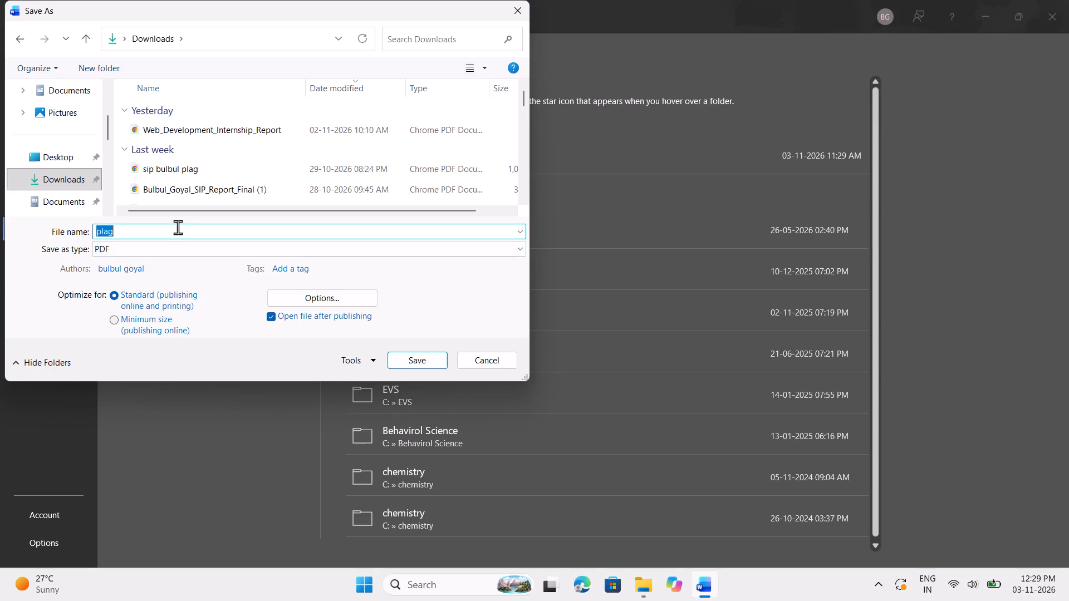
pyautogui.click(178, 227)
pyautogui.press('a')
pyautogui.write('bc')
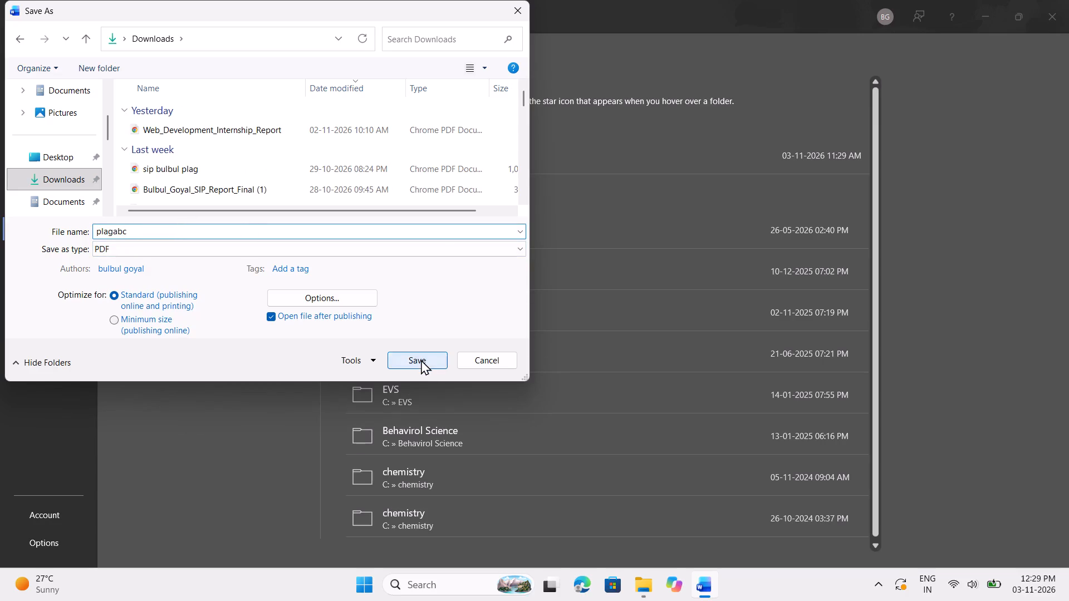
pyautogui.click(421, 359)
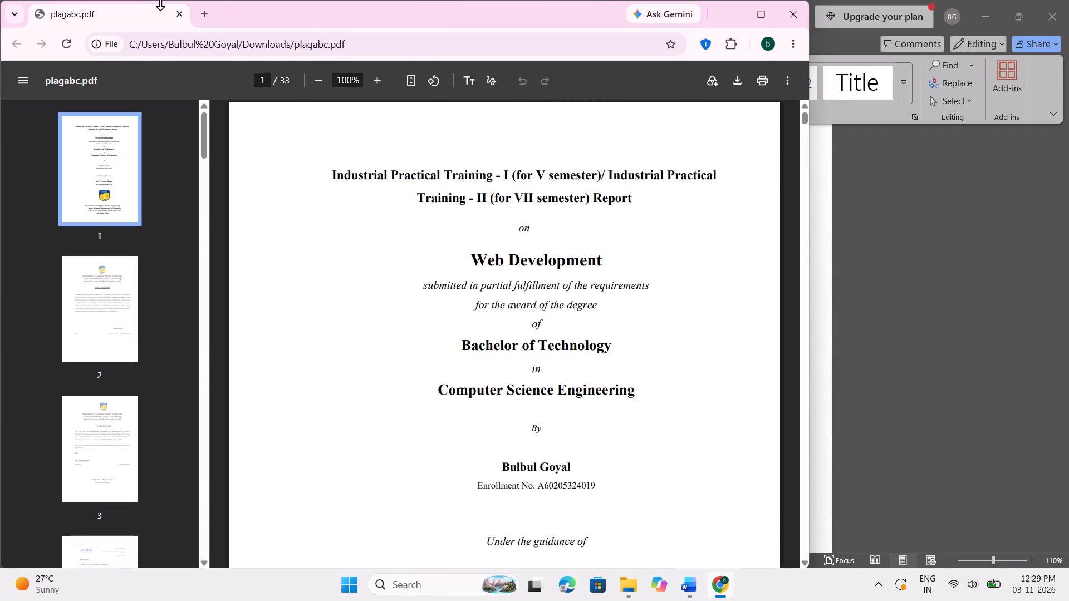
# Search the web in a new browser tab for page number, and refine the query to page number in pdf.
pyautogui.click(194, 7)
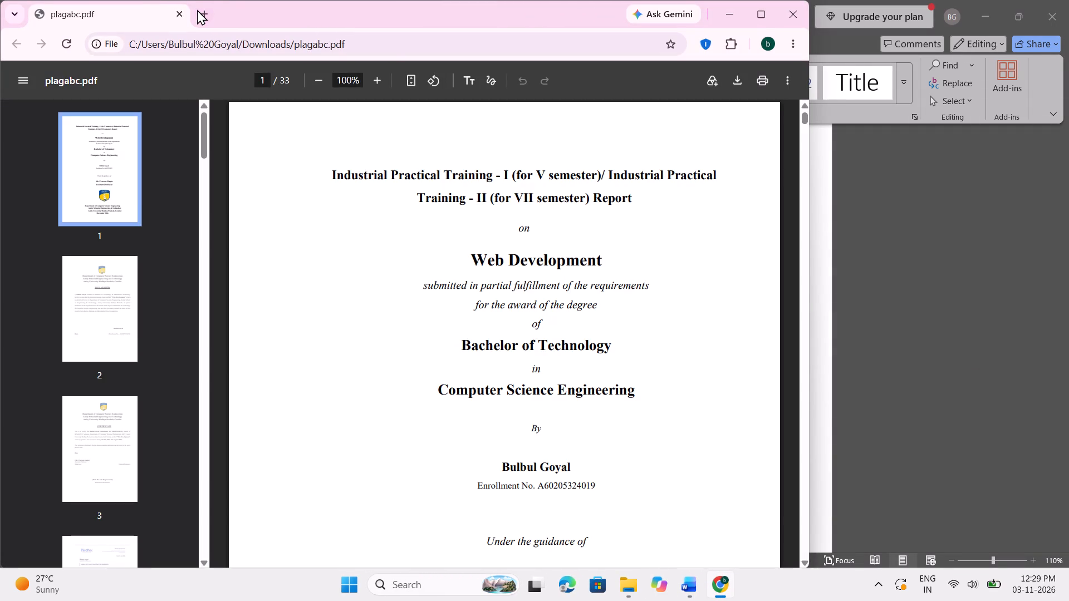
pyautogui.click(197, 9)
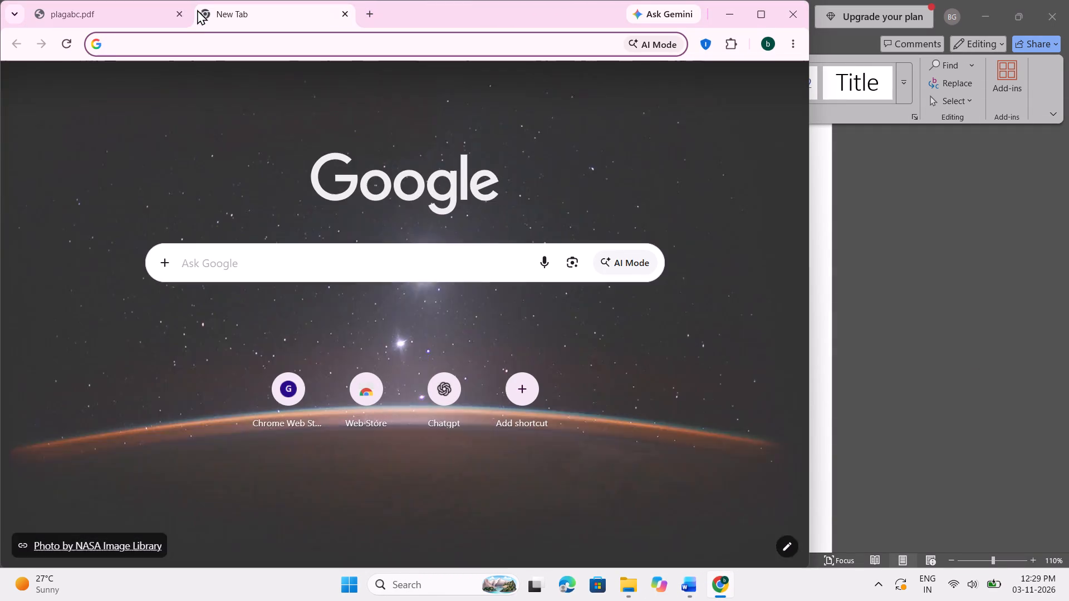
pyautogui.write('pag')
pyautogui.press('space')
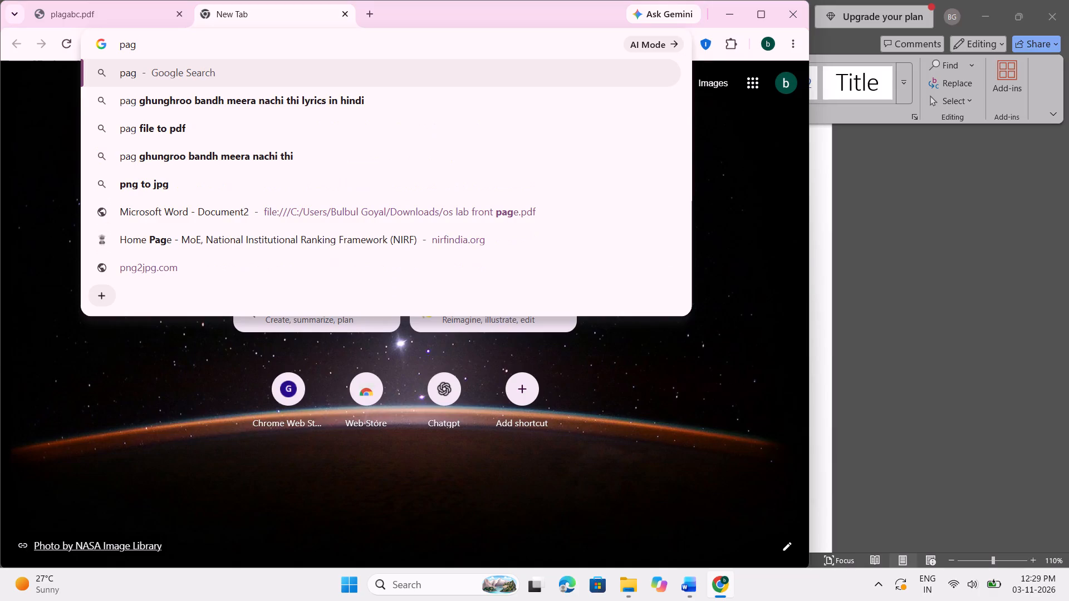
pyautogui.press('BackSpace')
pyautogui.write('e number')
pyautogui.press('Return')
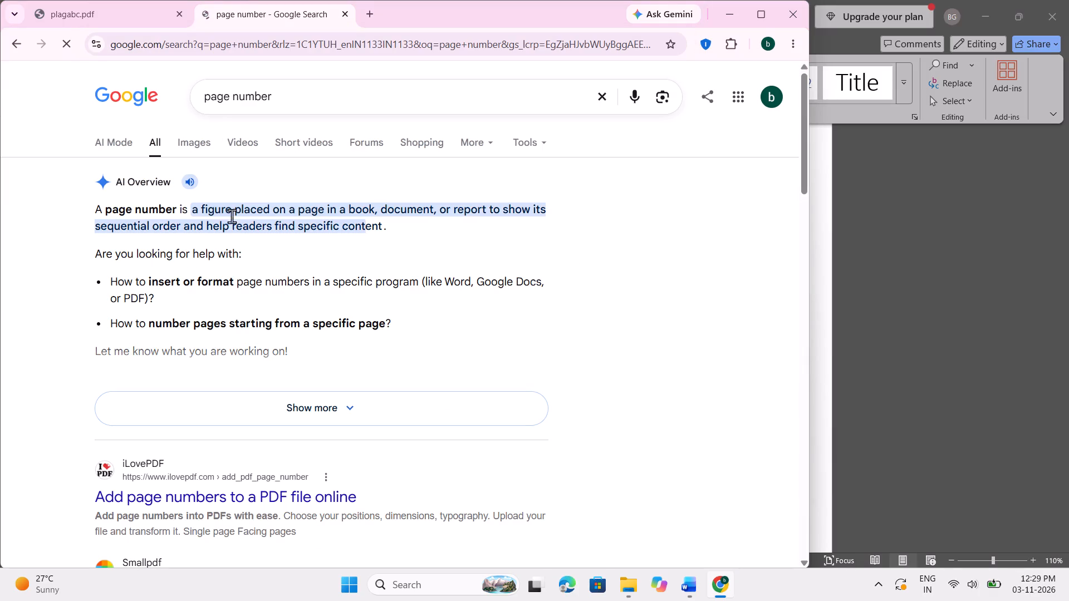
pyautogui.click(323, 107)
pyautogui.press('space')
pyautogui.write('in')
pyautogui.press('space')
pyautogui.write('pdf')
pyautogui.press('Return')
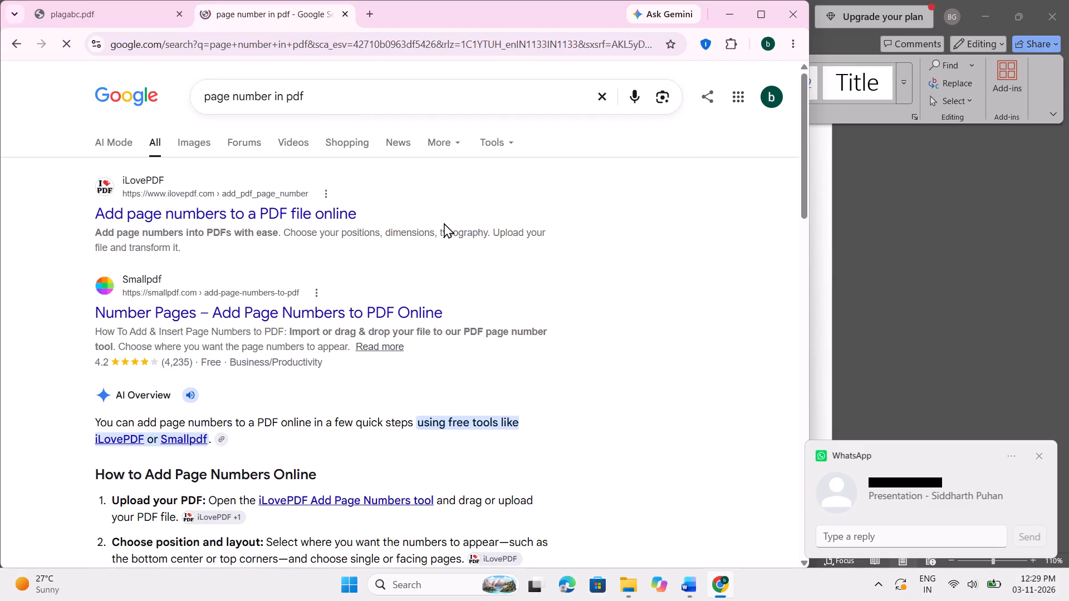
# Open iLovePDF's tool for adding page numbers and load plagabc from the Downloads folder.
pyautogui.click(444, 223)
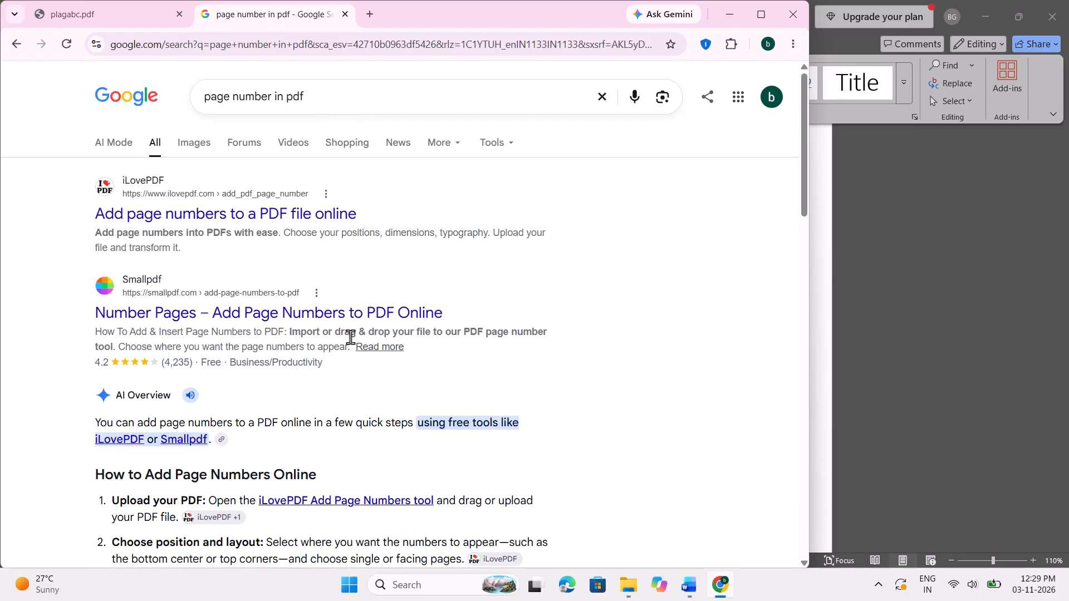
pyautogui.click(264, 215)
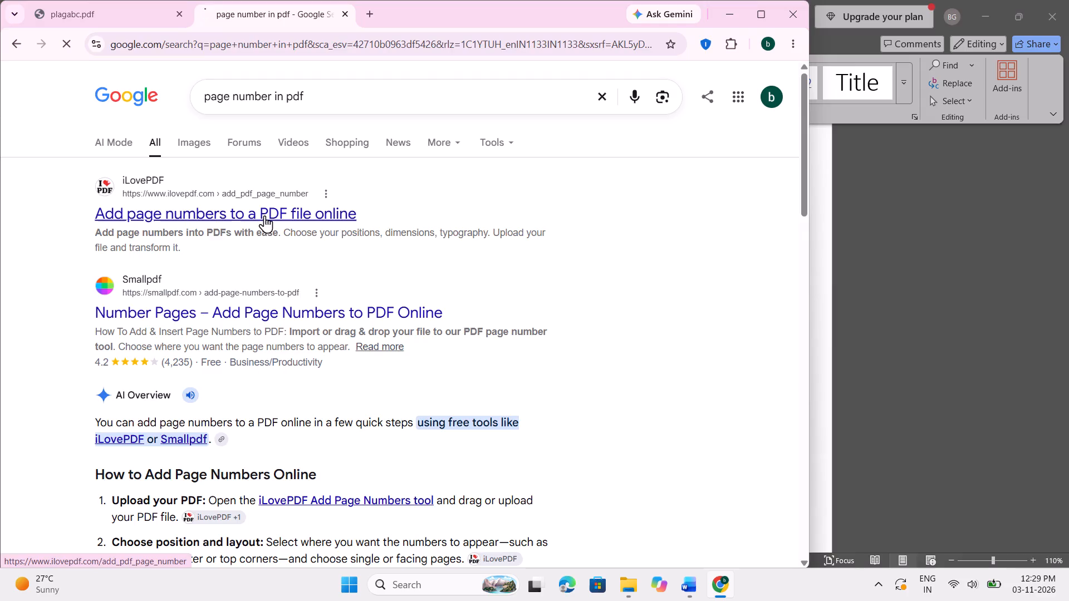
pyautogui.click(405, 280)
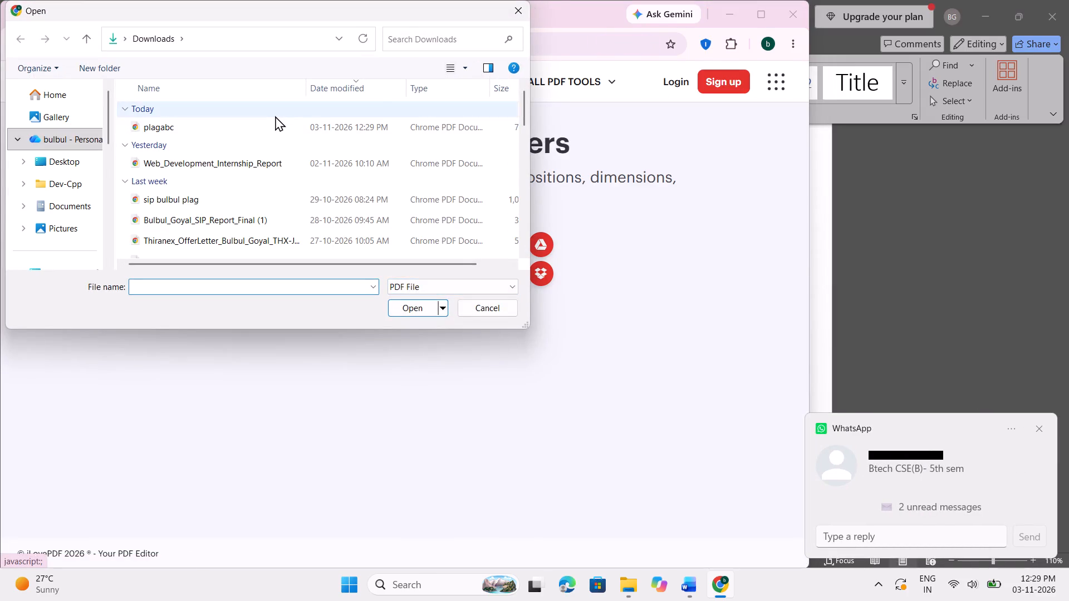
pyautogui.click(275, 121)
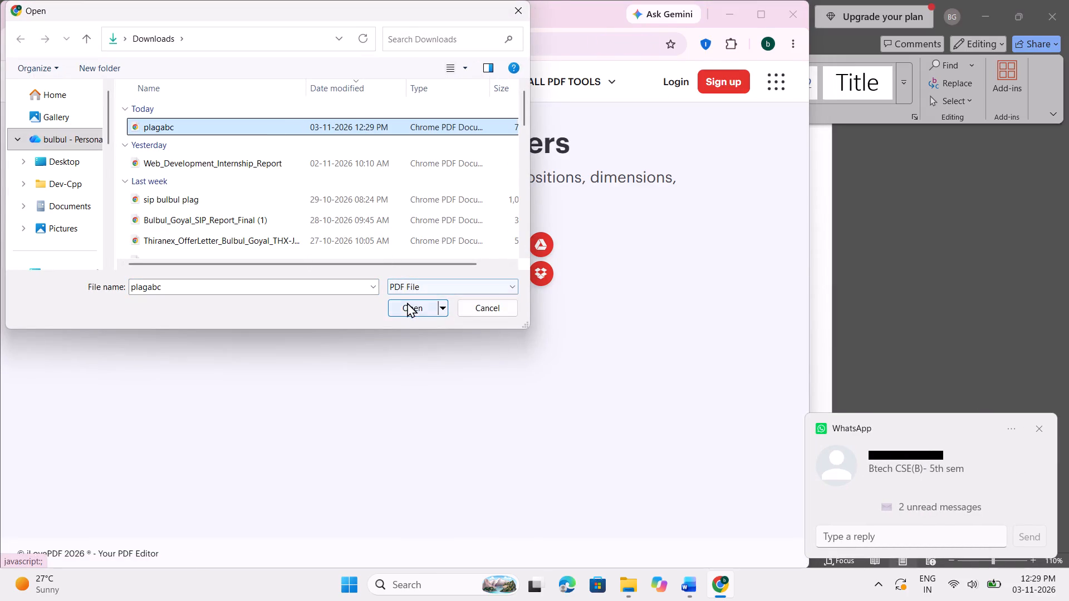
pyautogui.click(409, 304)
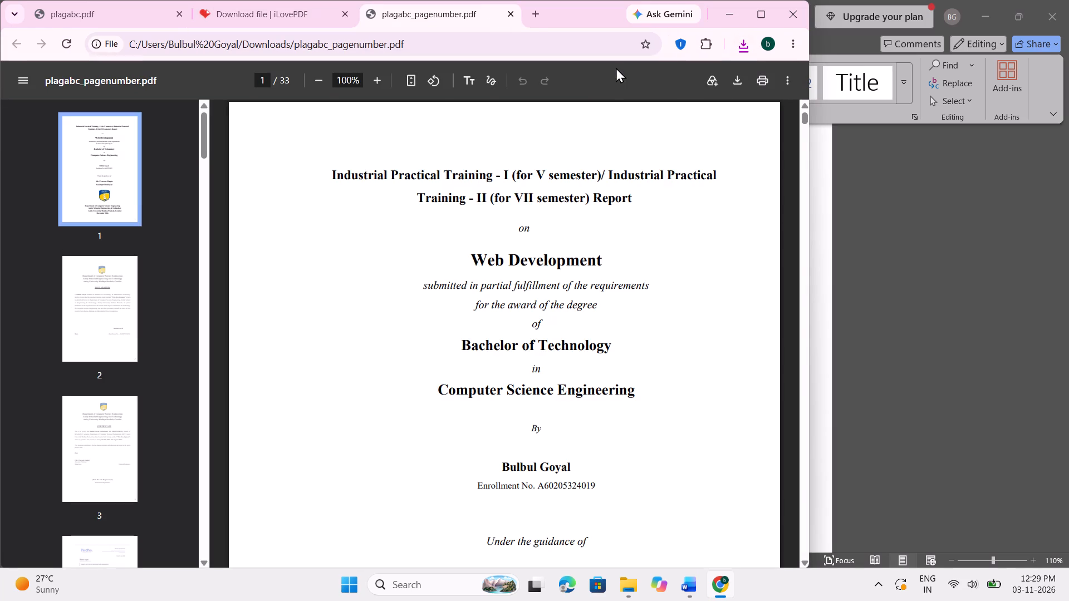
# Look through the numbered PDF from the cover page to the end of the Acknowledgement page, checking the page numbers.
pyautogui.scroll(-2, 614, 103)
pyautogui.scroll(-3, 595, 186)
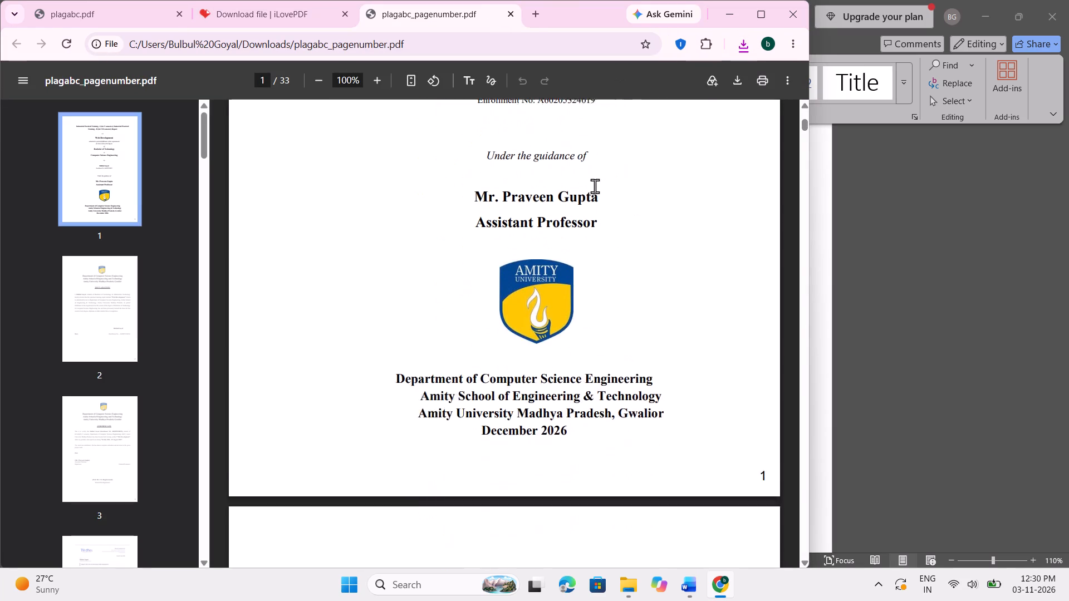
pyautogui.scroll(-1, 595, 186)
pyautogui.press('Down')
pyautogui.press('Down')
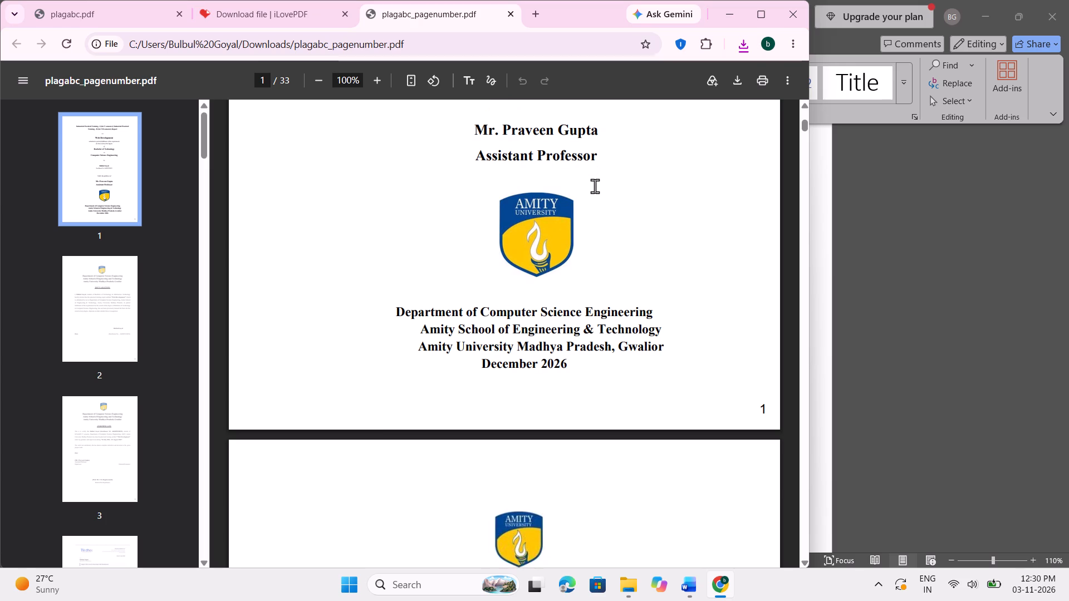
pyautogui.scroll(-6, 586, 280)
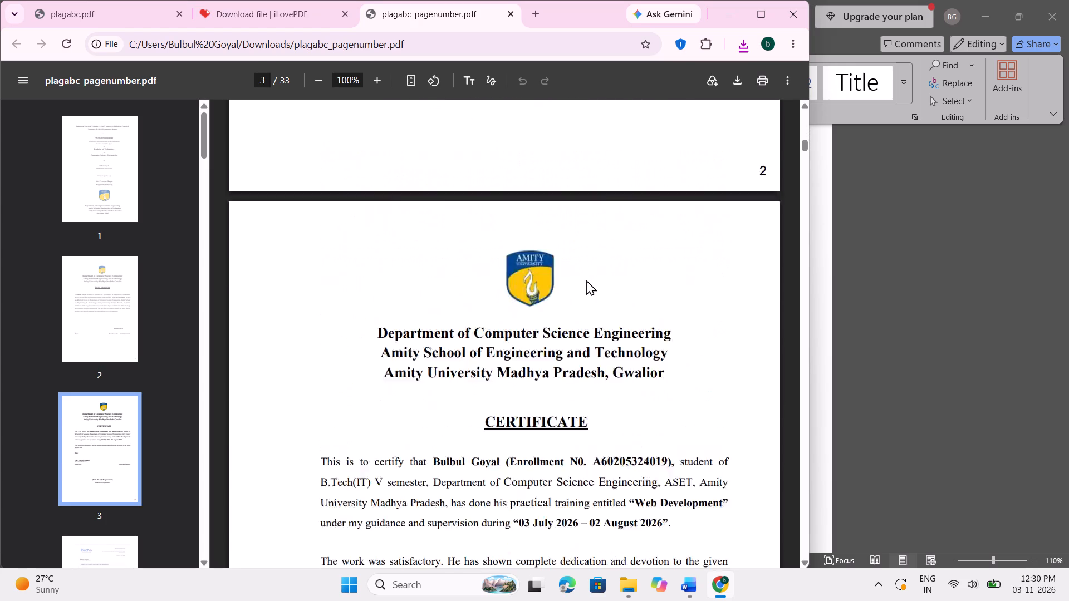
pyautogui.scroll(-3, 586, 280)
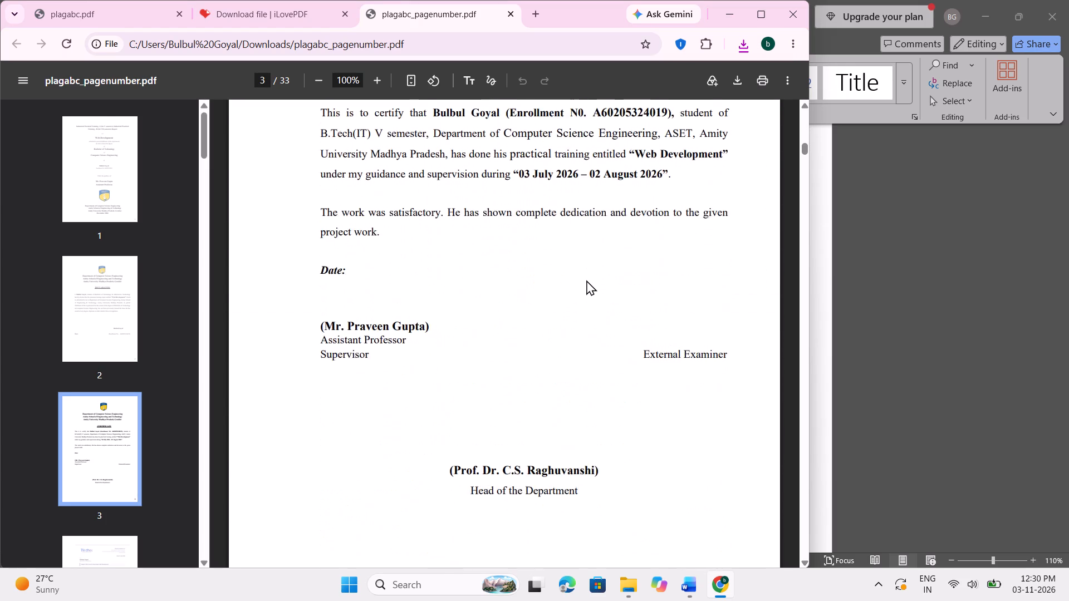
pyautogui.scroll(-3, 586, 280)
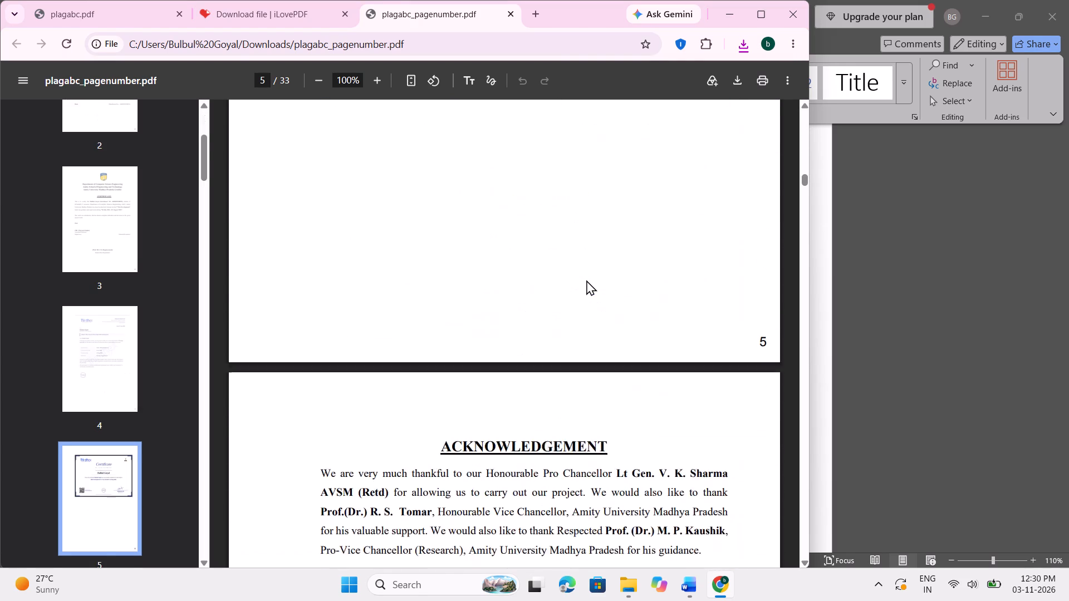
pyautogui.scroll(-1, 586, 280)
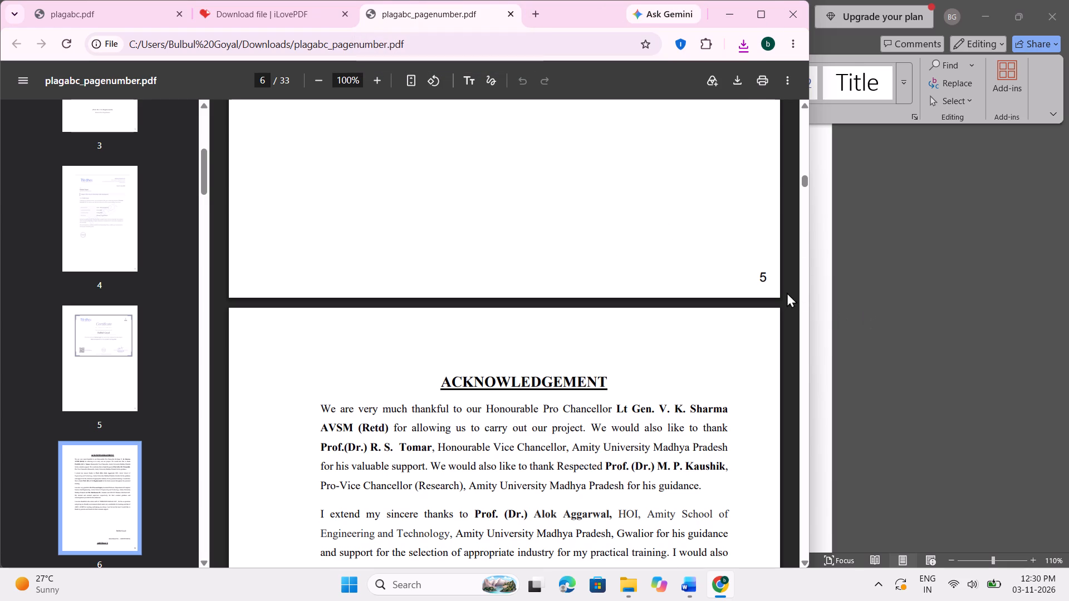
pyautogui.scroll(-6, 755, 274)
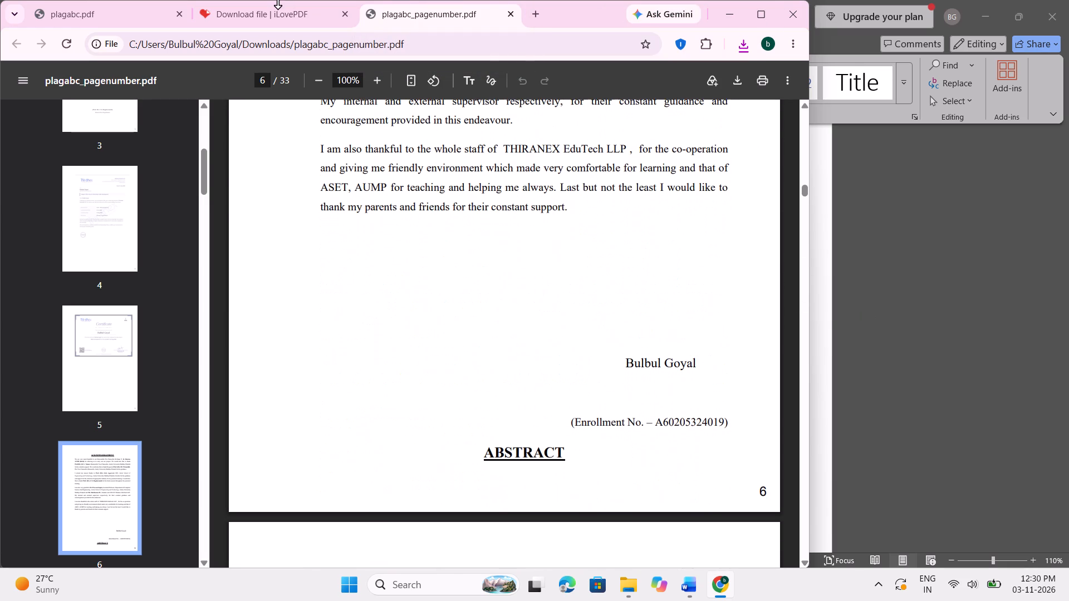
# Review the numbered PDF again from the cover page to the list of figures, then close it.
pyautogui.scroll(4, 411, 345)
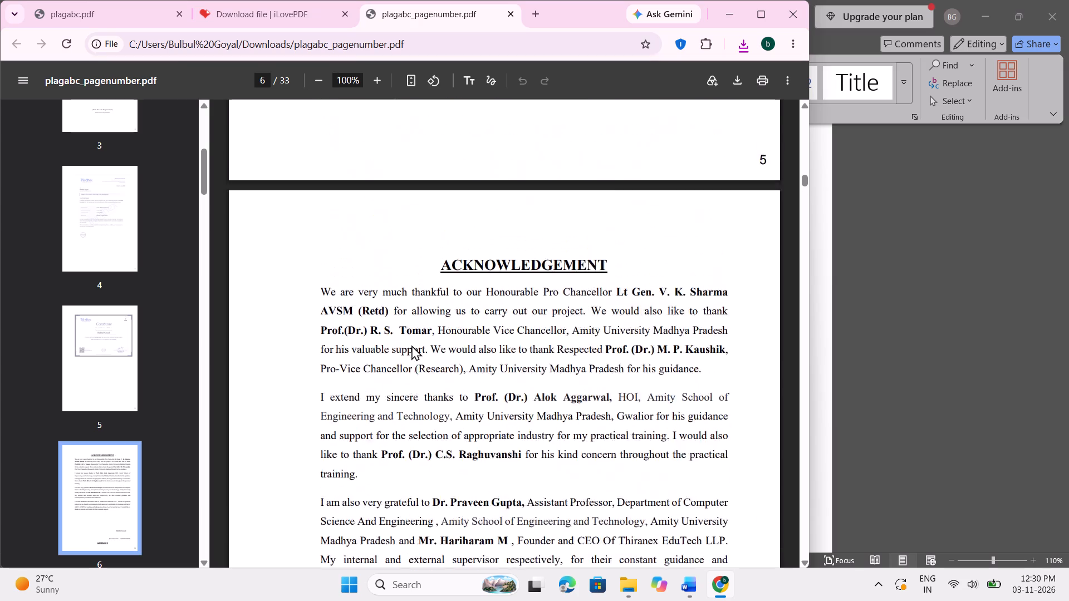
pyautogui.scroll(11, 411, 345)
pyautogui.scroll(-3, 411, 345)
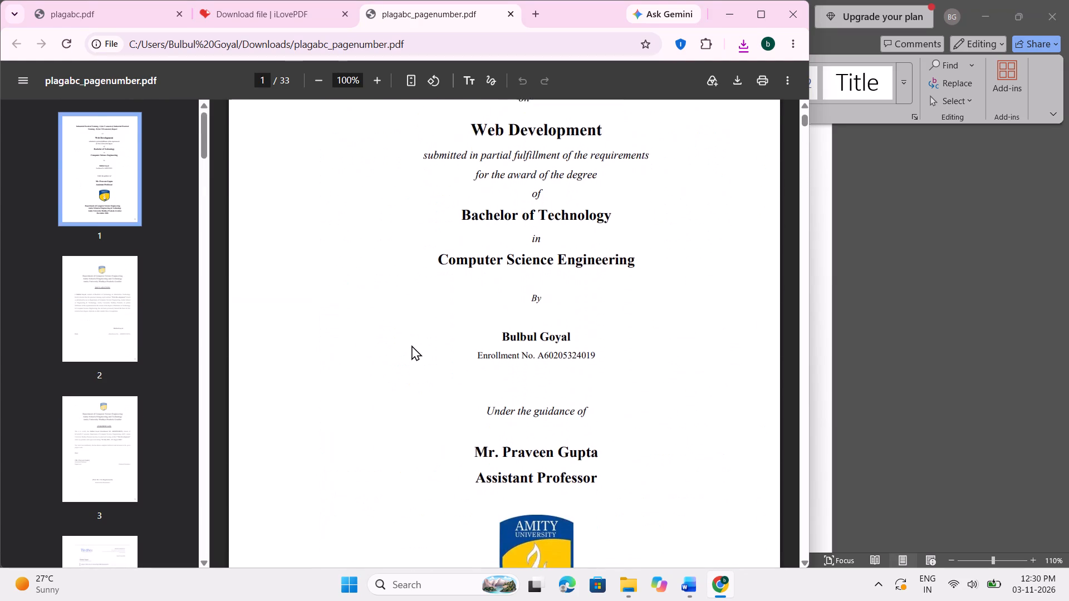
pyautogui.scroll(-7, 411, 345)
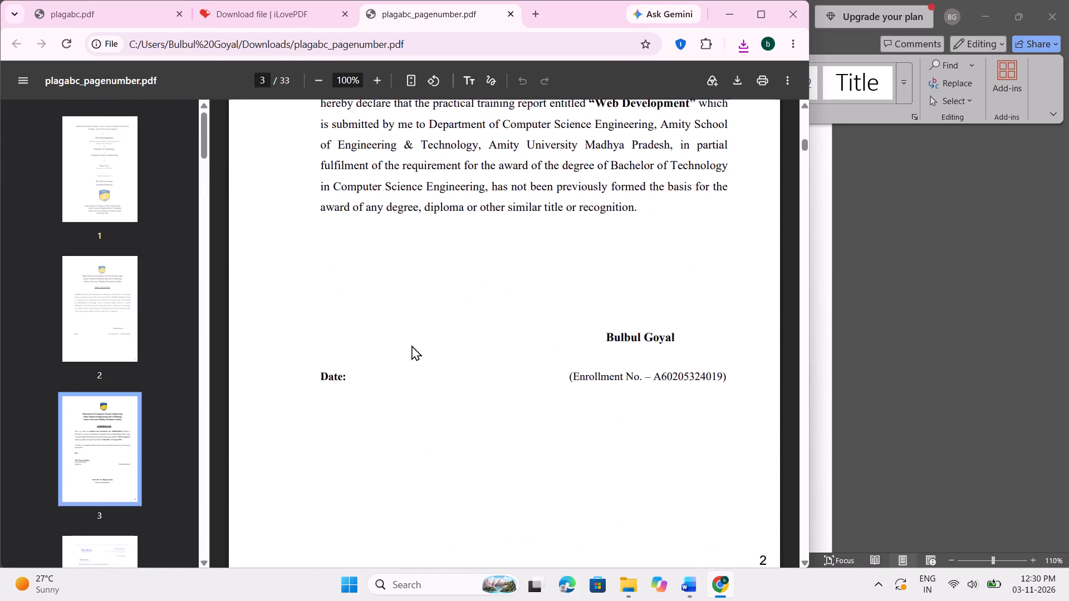
pyautogui.scroll(-3, 411, 345)
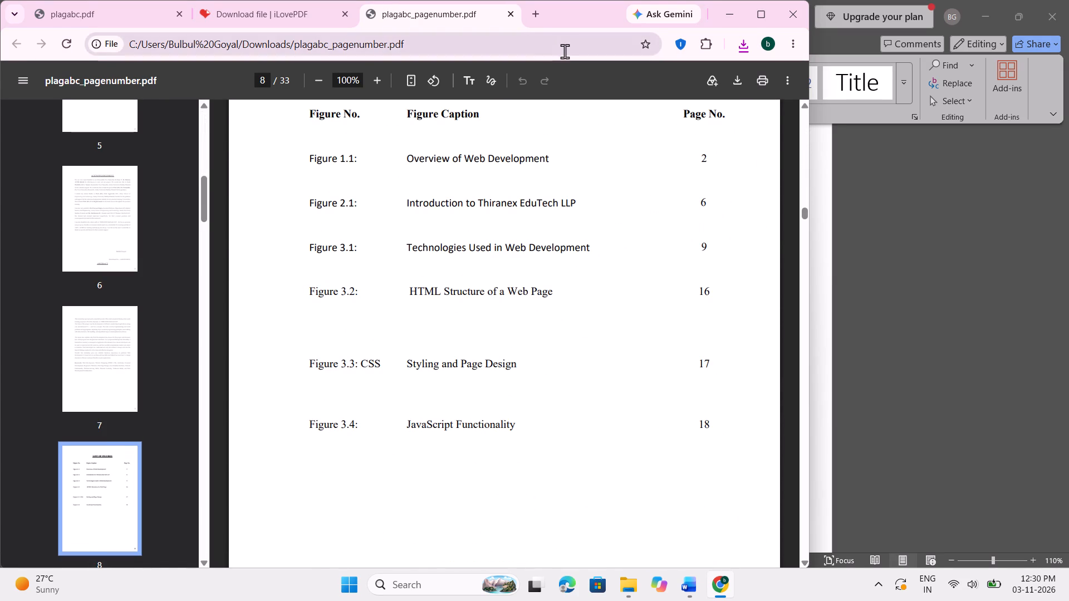
pyautogui.click(509, 12)
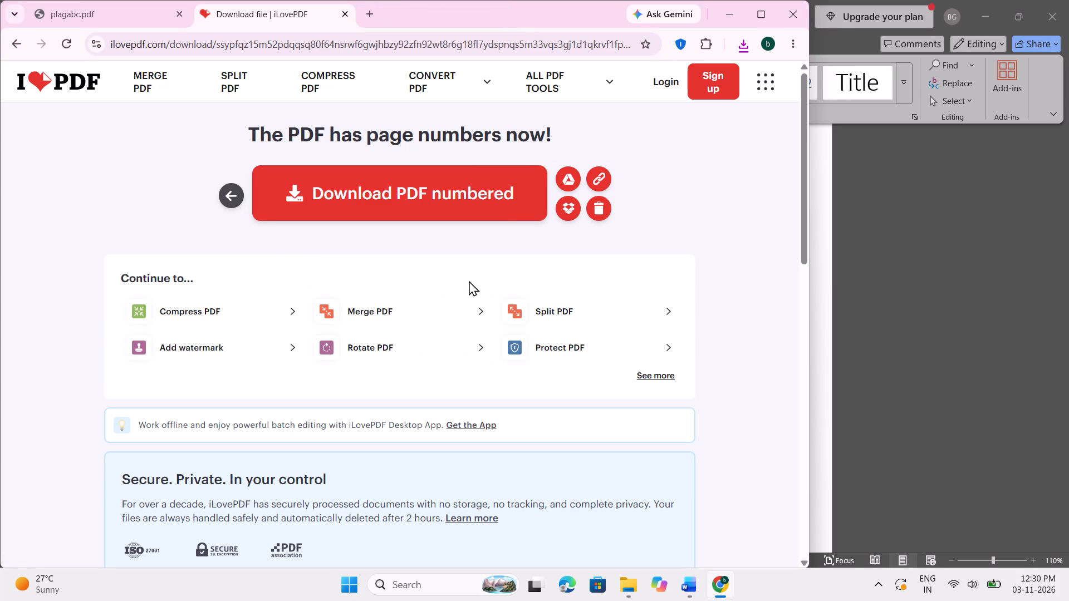
# Return to iLovePDF's Add PDF page numbers upload page and open a blank browser tab.
pyautogui.hscroll(2, 223, 142)
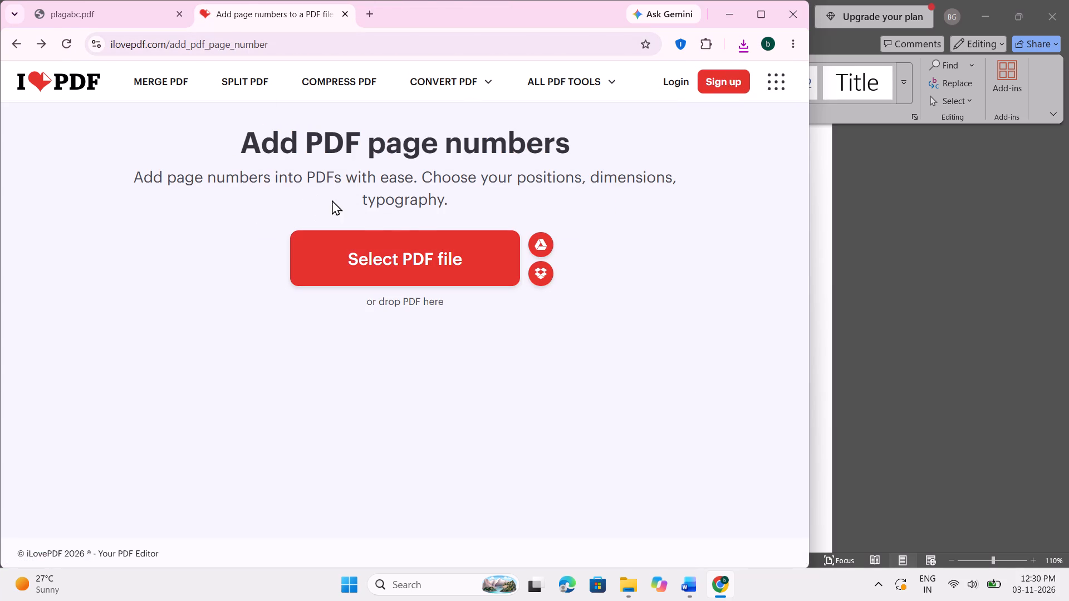
pyautogui.hscroll(1, 369, 145)
pyautogui.click(368, 11)
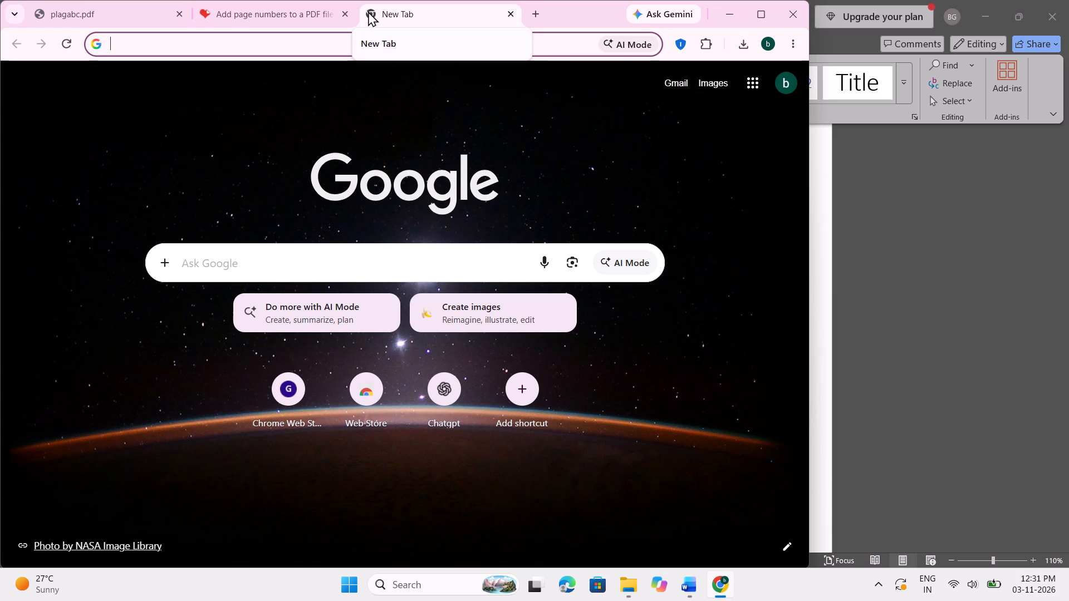
# Switch to the plag report in Word and look through its chapter 5 project sections, future prospects and conclusion, and the sample HTML code.
pyautogui.click(682, 600)
pyautogui.hscroll(1, 655, 474)
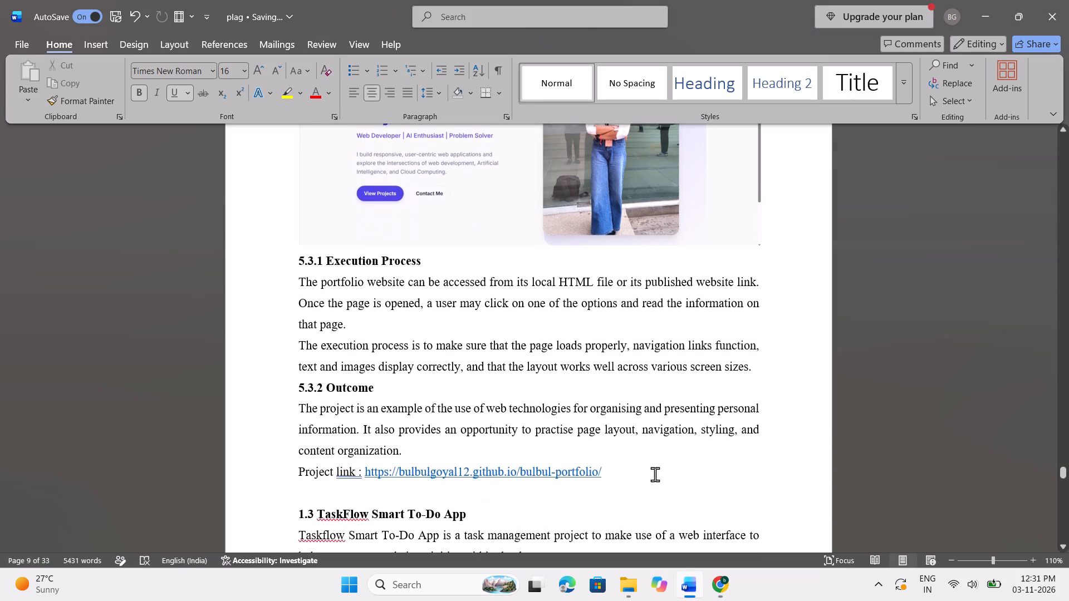
pyautogui.hscroll(1, 655, 474)
pyautogui.scroll(-4, 655, 474)
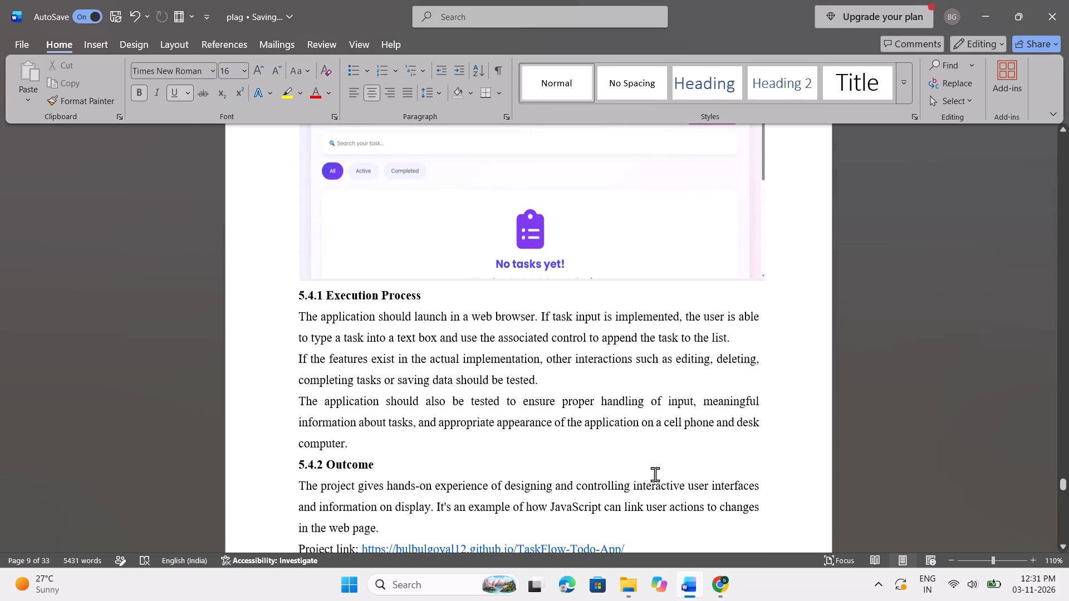
pyautogui.scroll(2, 655, 474)
pyautogui.scroll(-1, 655, 474)
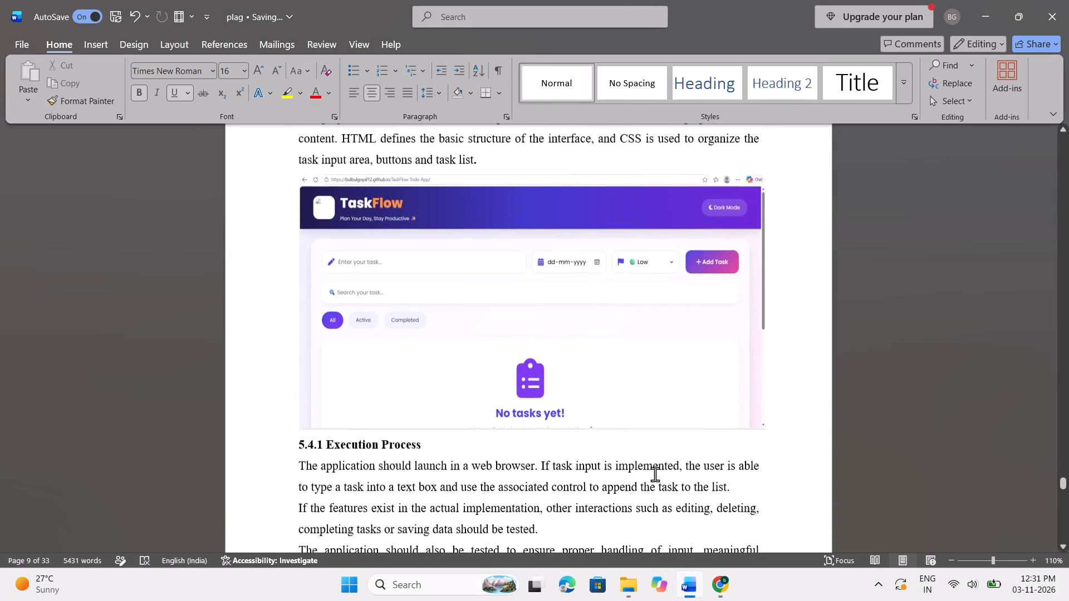
pyautogui.scroll(-6, 655, 474)
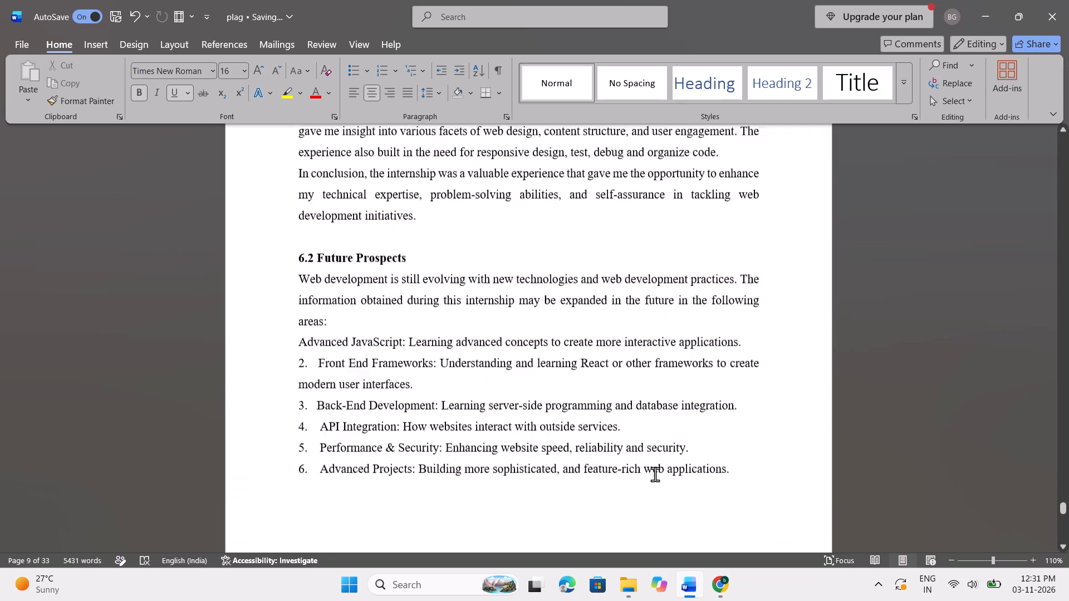
pyautogui.scroll(-3, 655, 474)
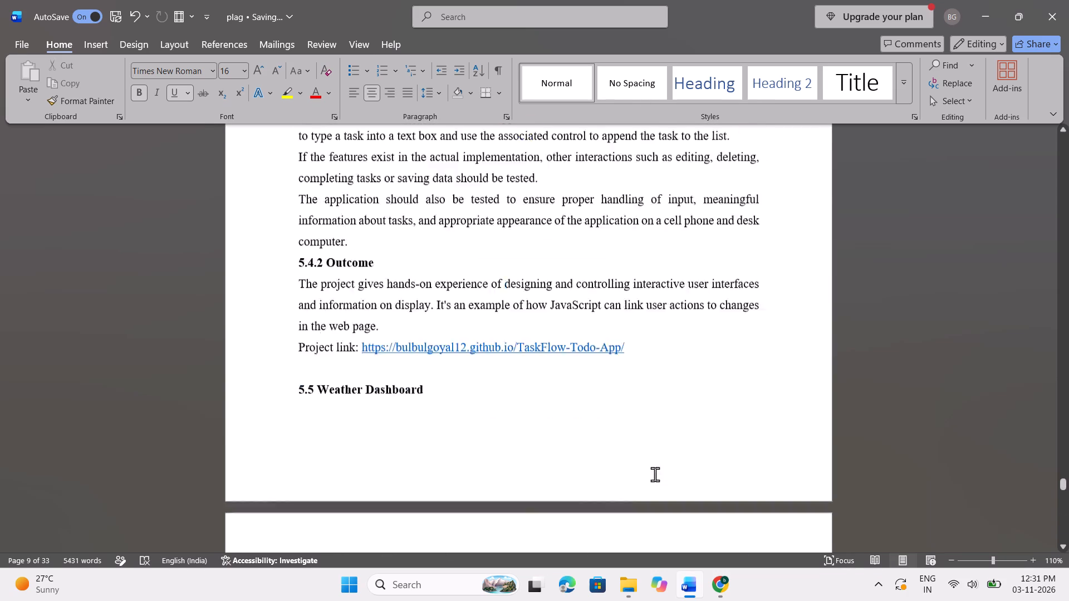
pyautogui.scroll(-1, 655, 474)
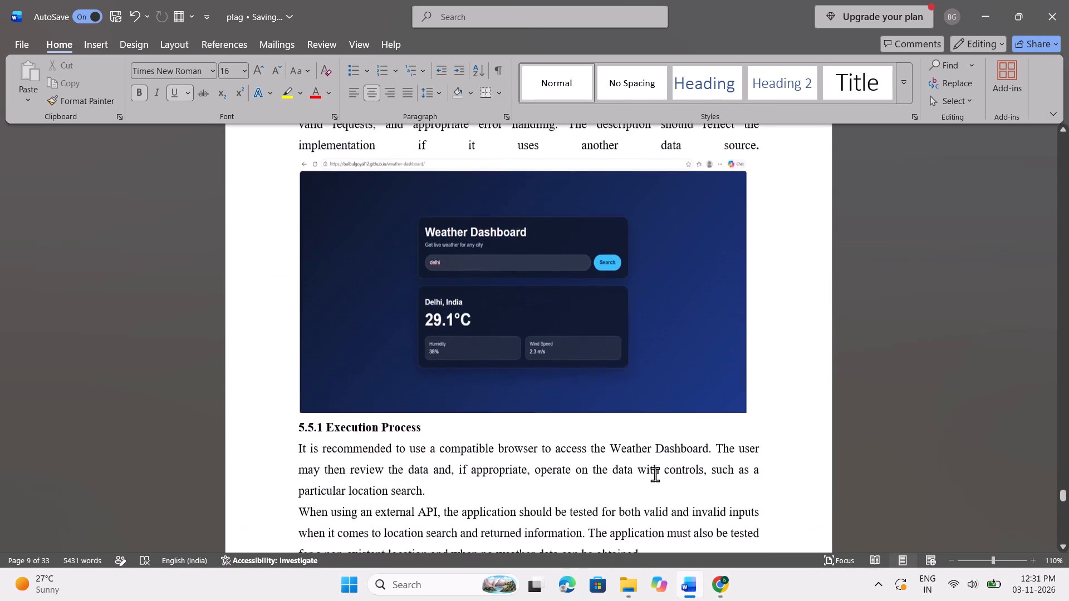
pyautogui.scroll(-2, 655, 474)
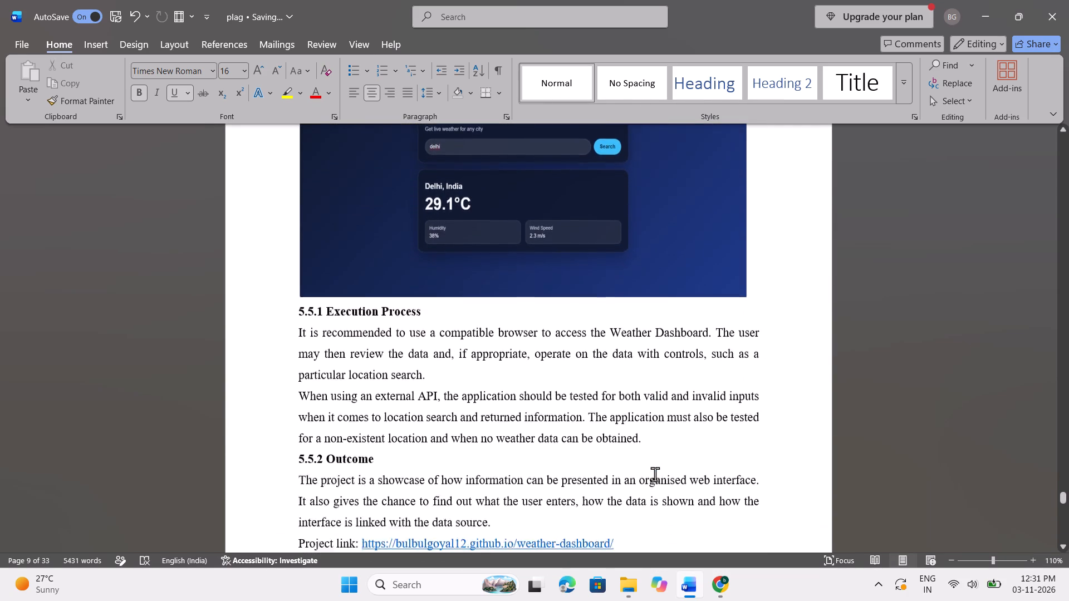
pyautogui.scroll(-1, 655, 474)
pyautogui.scroll(2, 655, 474)
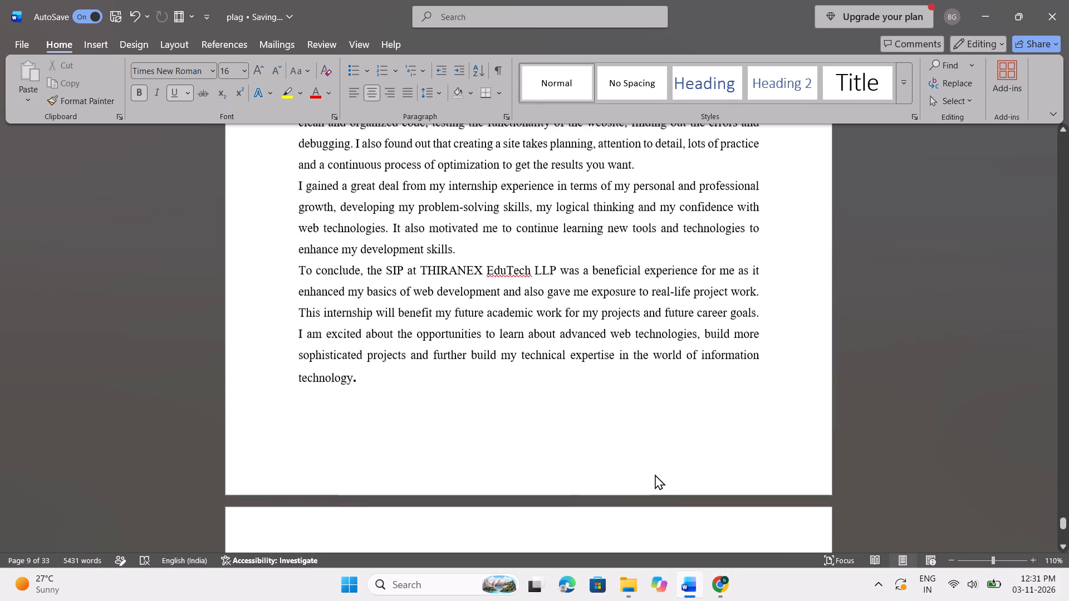
pyautogui.scroll(8, 674, 517)
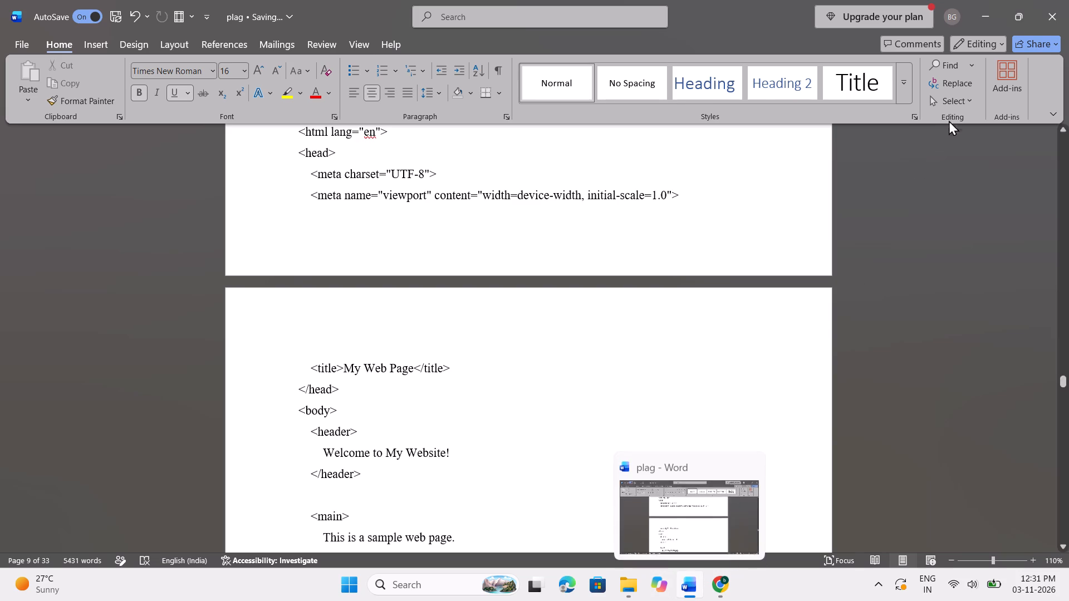
# Minimise the plag report and close the browser window with all its tabs.
pyautogui.click(987, 9)
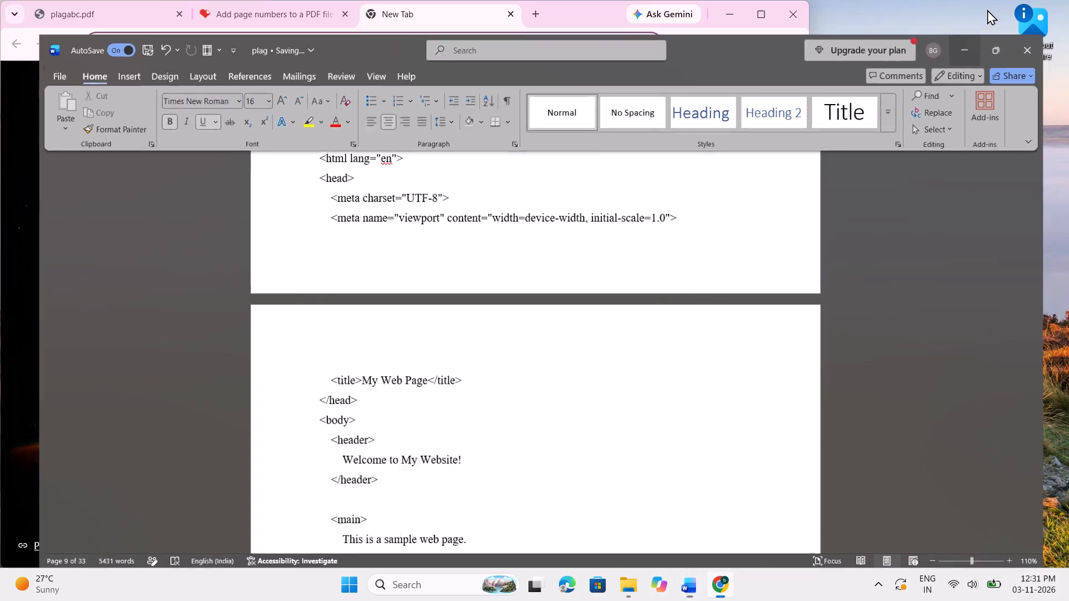
pyautogui.click(788, 6)
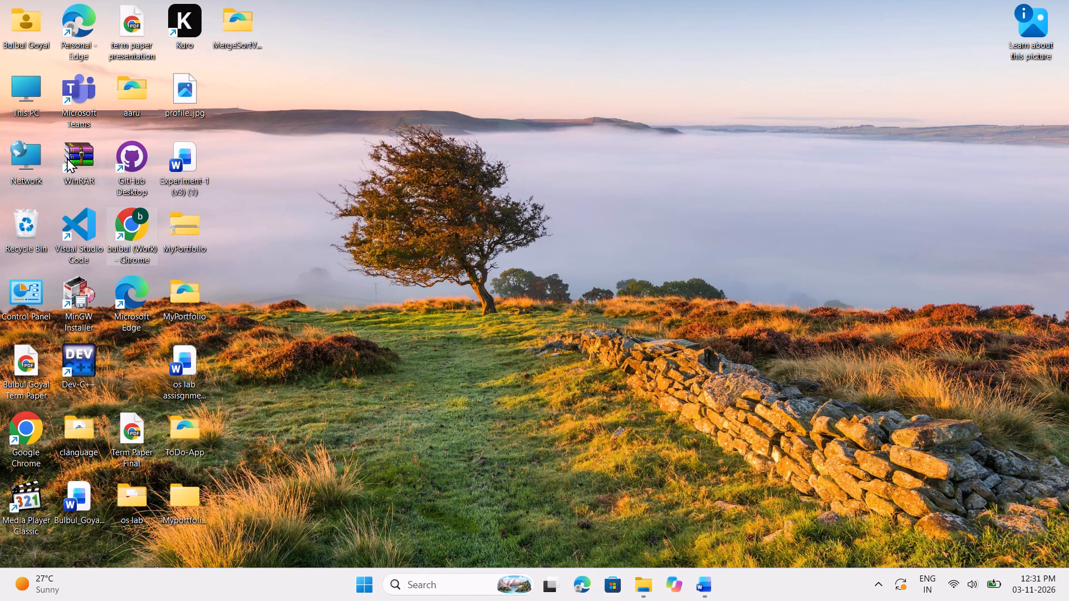
# Open This PC from the desktop and go to the Downloads folder.
pyautogui.click(31, 101)
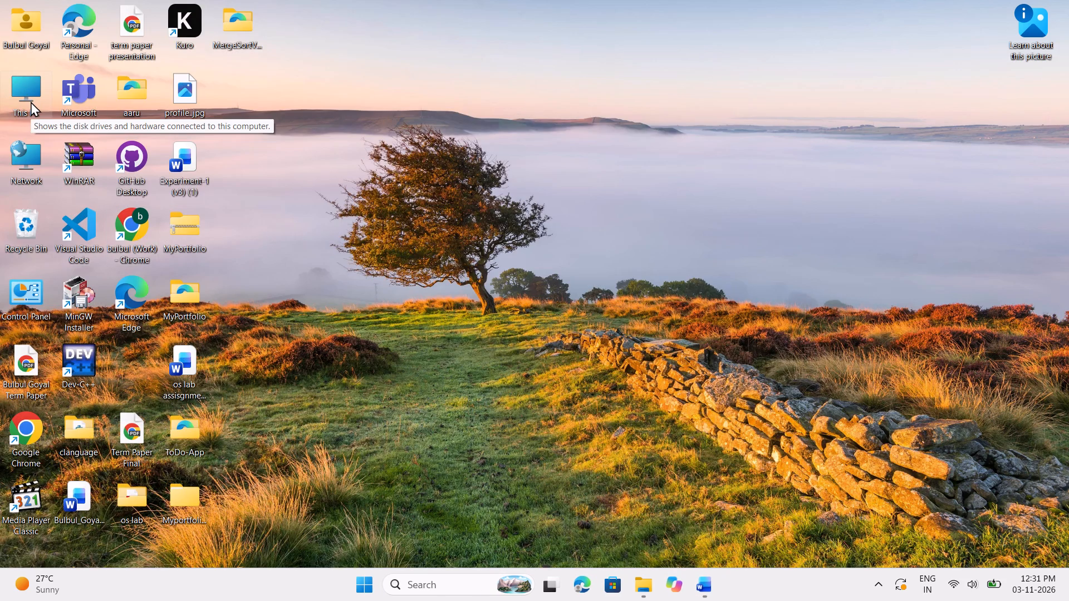
pyautogui.click(31, 101)
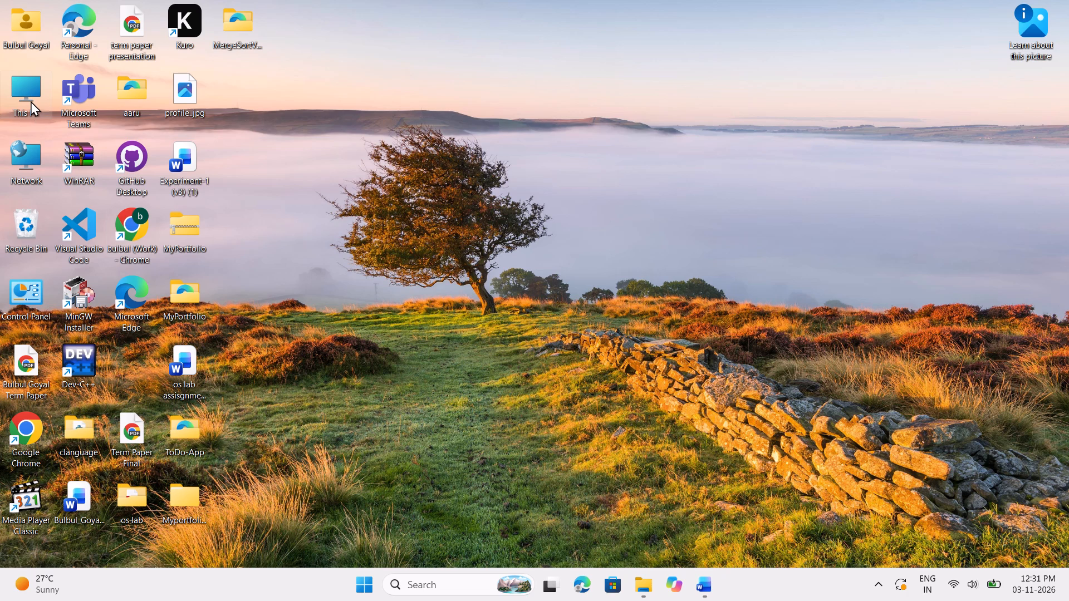
pyautogui.click(27, 88)
pyautogui.doubleClick(37, 83)
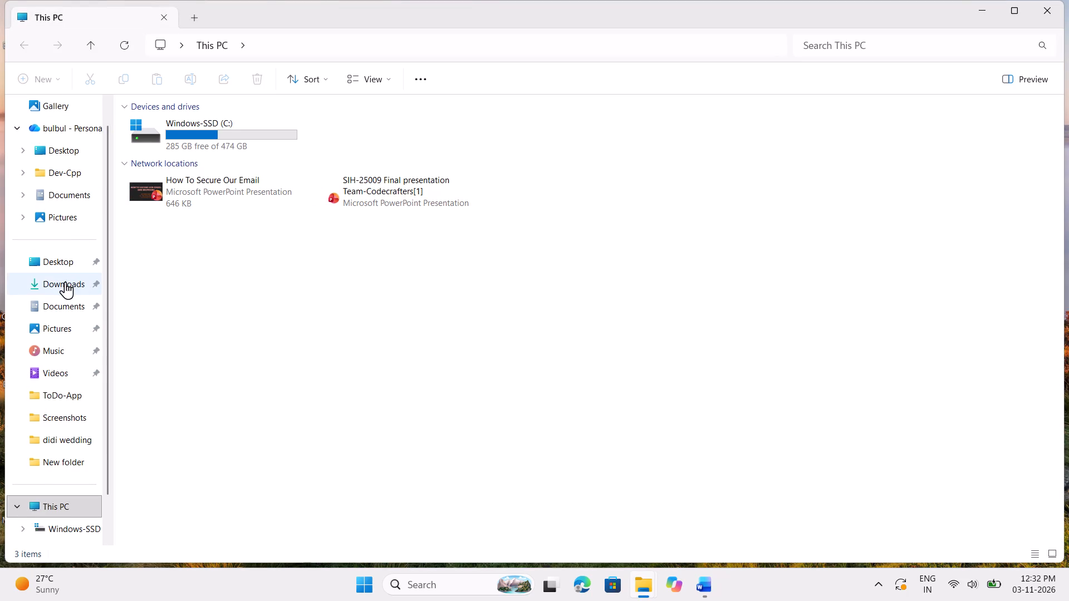
pyautogui.click(65, 282)
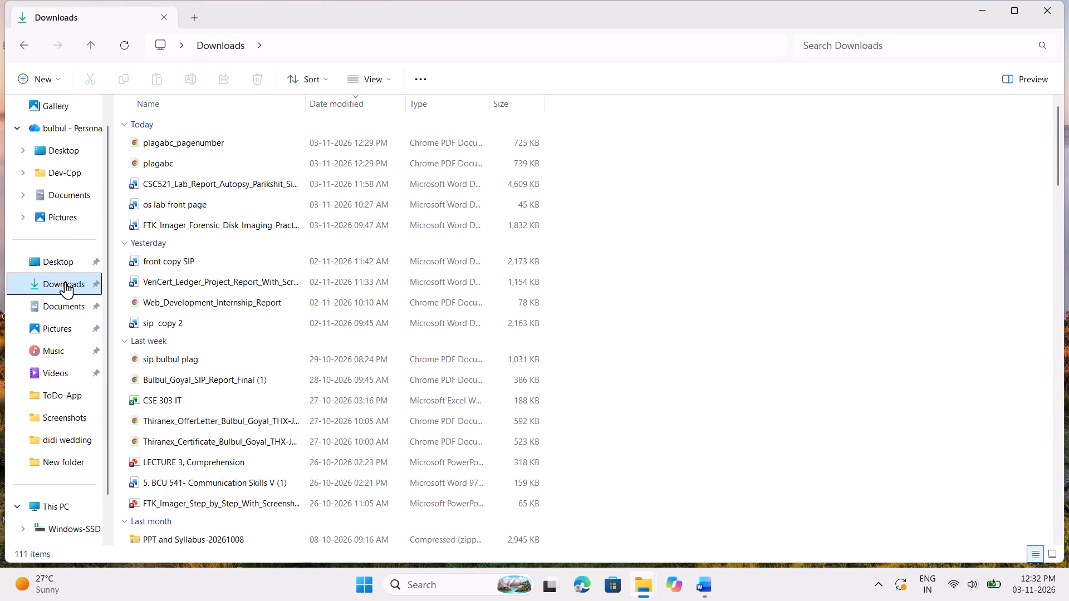
# Delete the plagabc_pagenumber and plagabc PDFs from the Downloads folder and close the folder window.
pyautogui.click(216, 146)
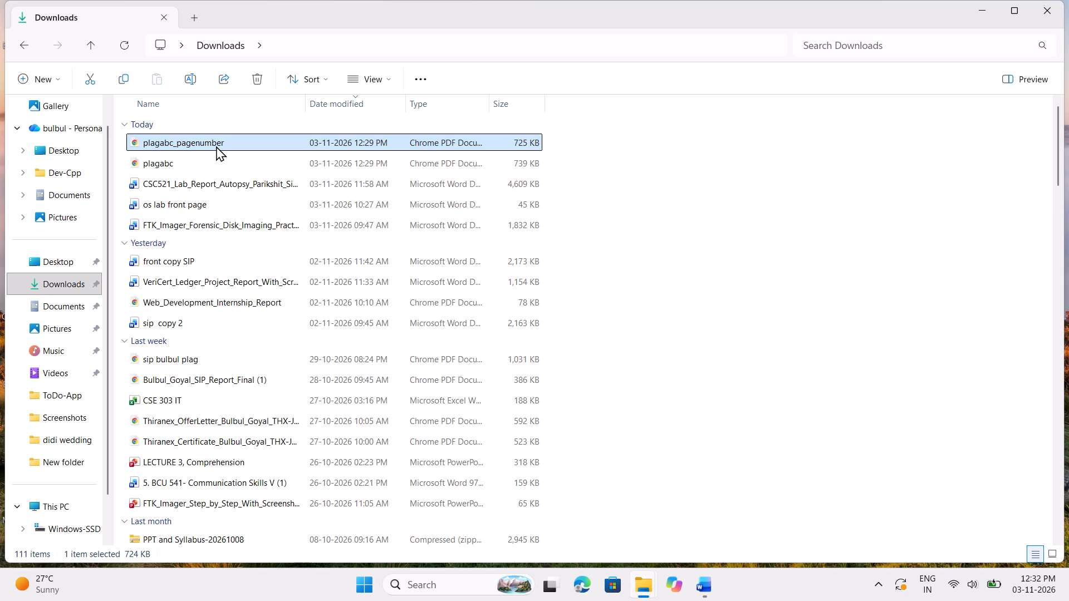
pyautogui.press('Delete')
pyautogui.click(216, 146)
pyautogui.press('Delete')
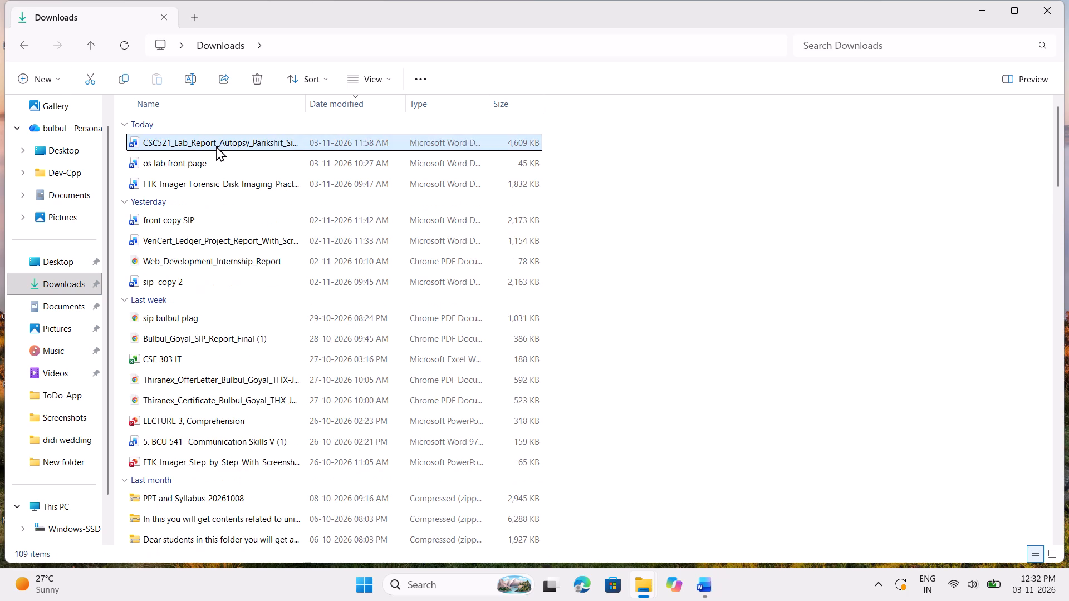
pyautogui.click(1044, 11)
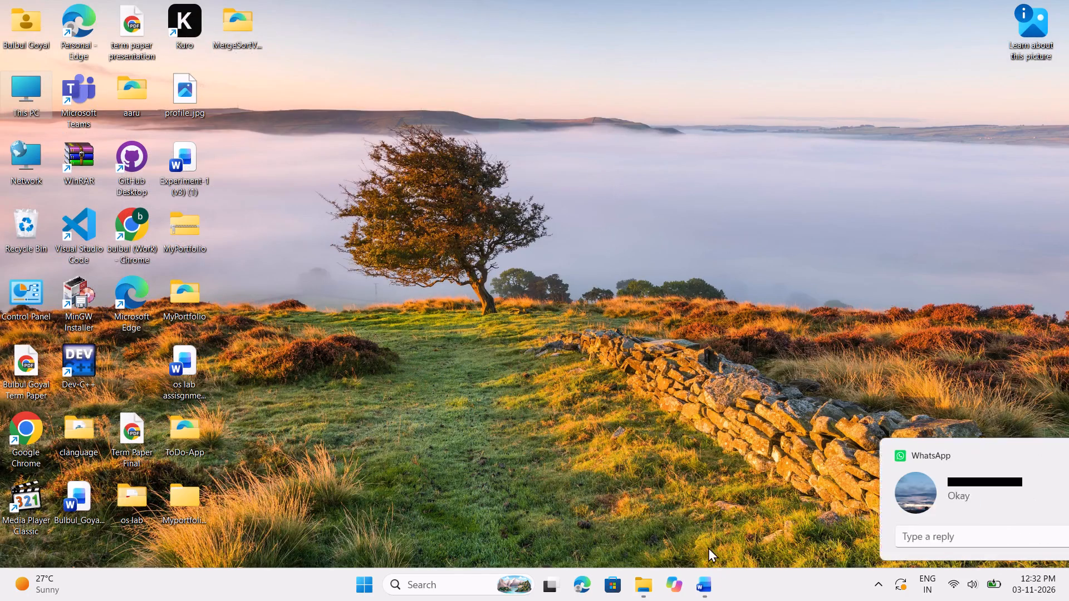
# Switch to the plag report in Word, dismiss the WhatsApp notification and go to the report's title page.
pyautogui.click(700, 583)
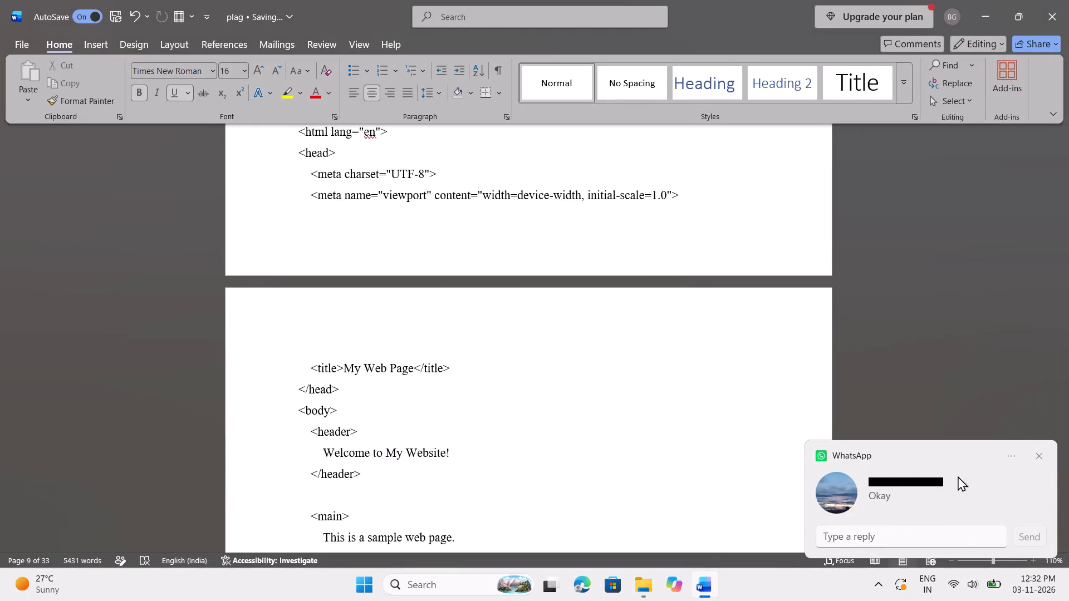
pyautogui.click(1037, 457)
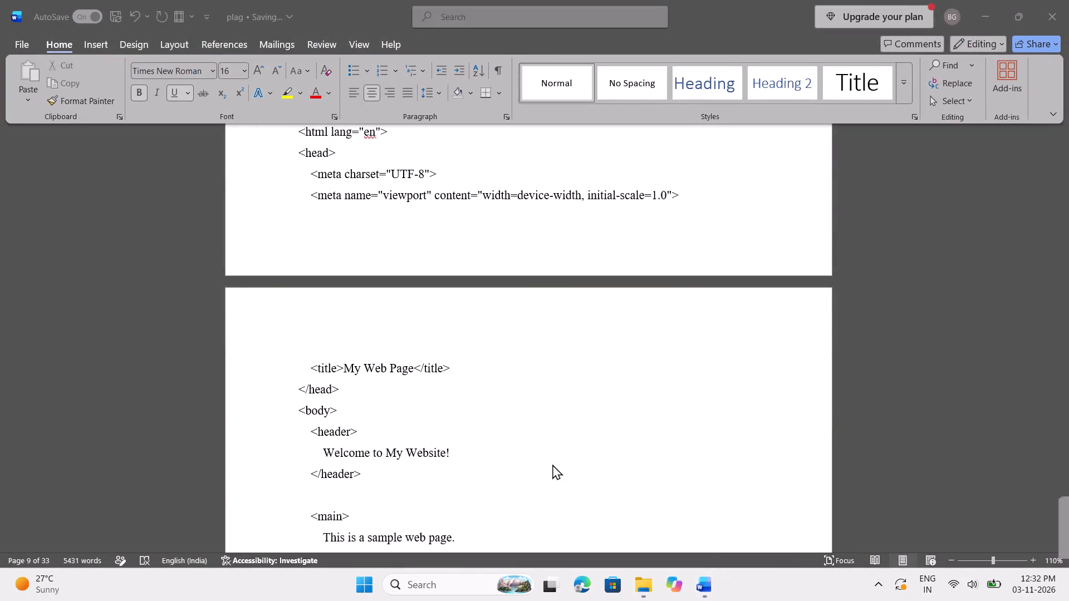
pyautogui.scroll(2, 527, 558)
pyautogui.scroll(10, 581, 415)
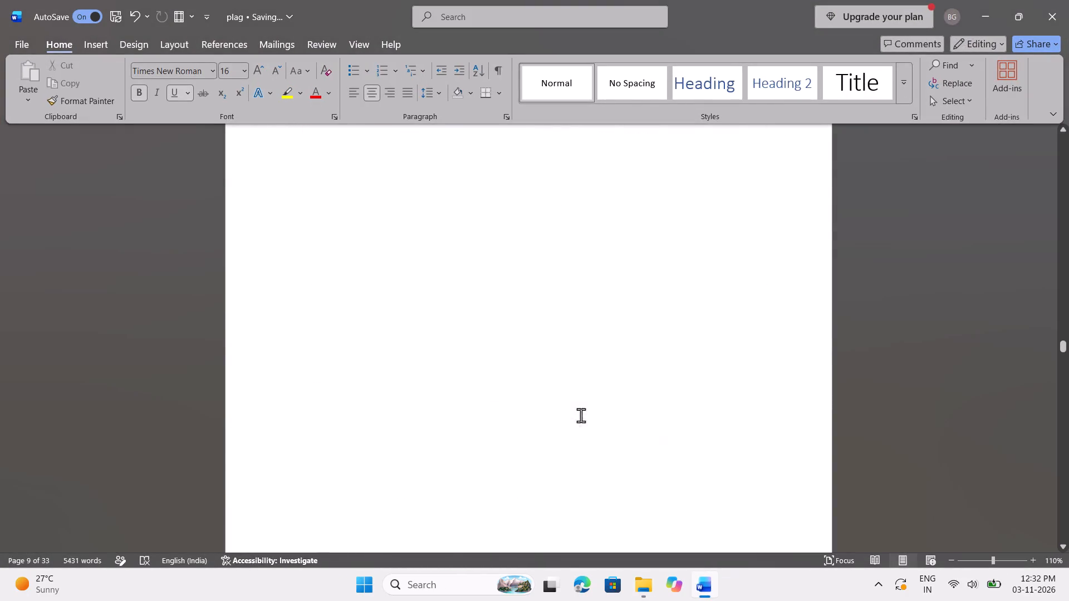
pyautogui.scroll(11, 581, 415)
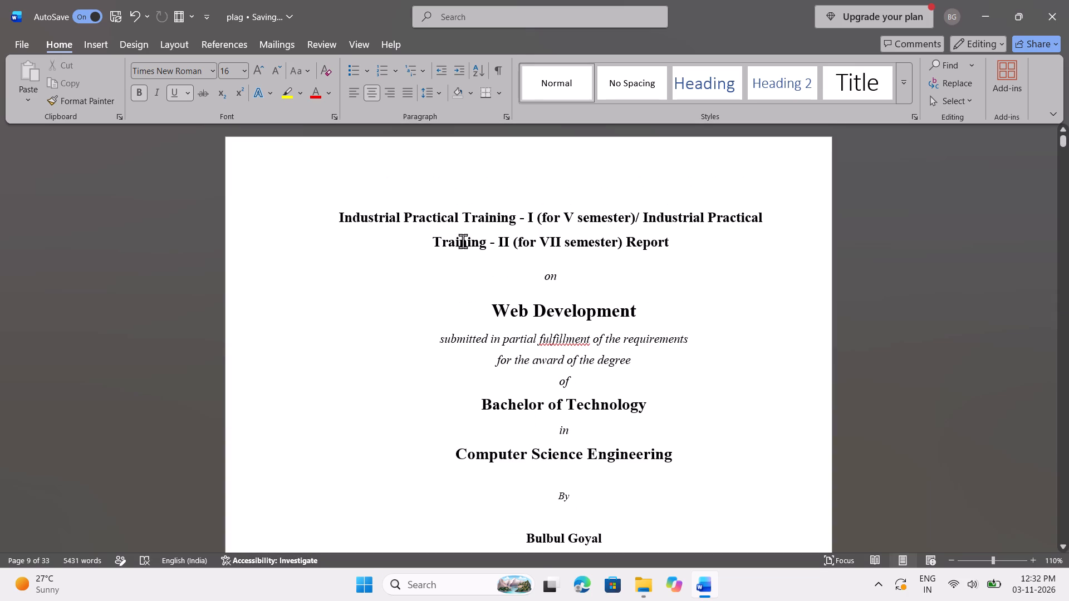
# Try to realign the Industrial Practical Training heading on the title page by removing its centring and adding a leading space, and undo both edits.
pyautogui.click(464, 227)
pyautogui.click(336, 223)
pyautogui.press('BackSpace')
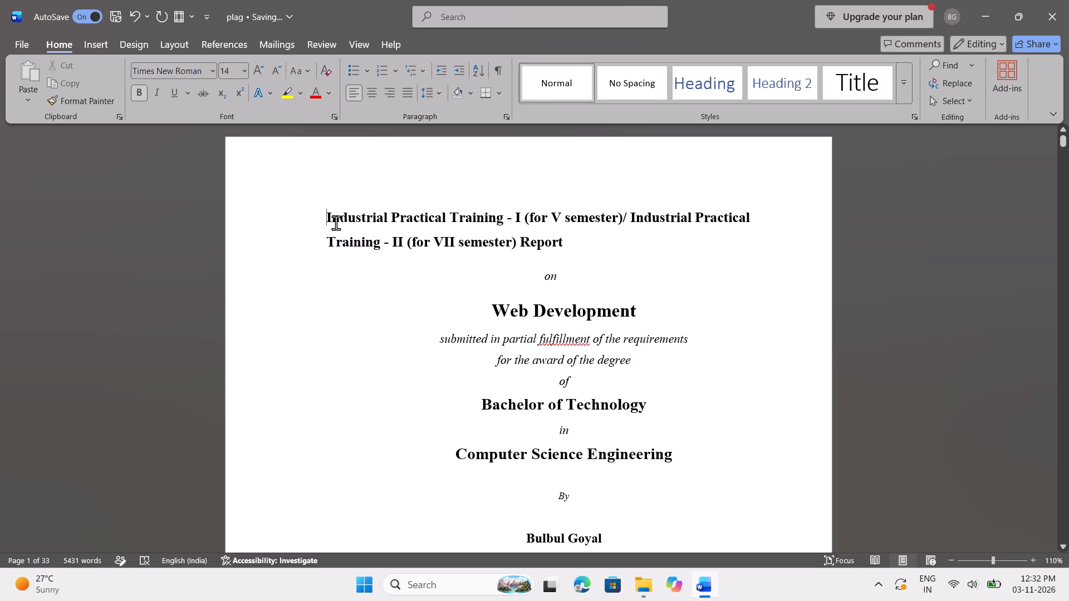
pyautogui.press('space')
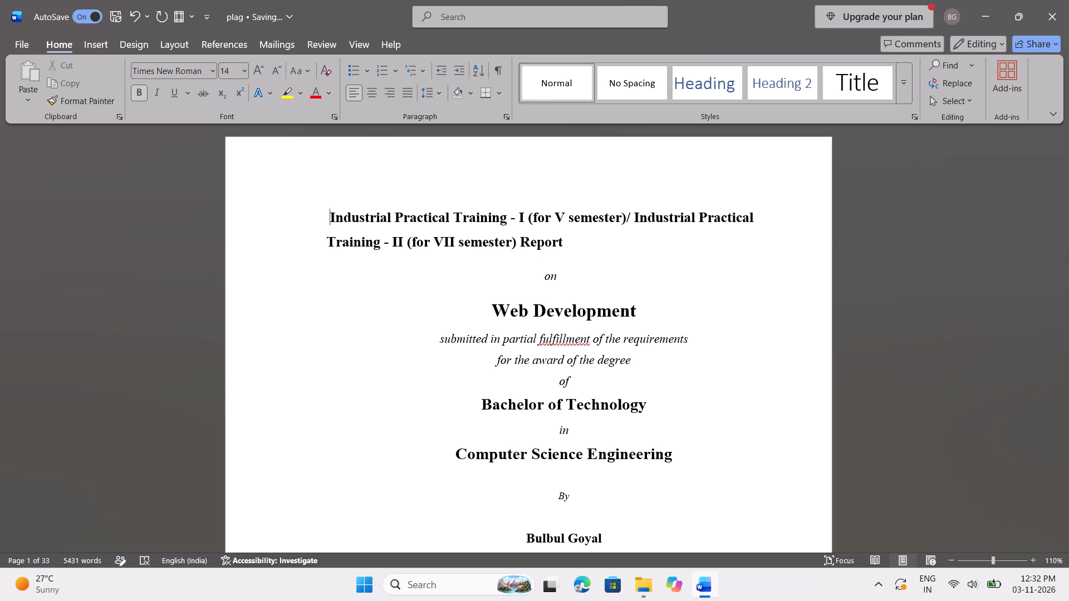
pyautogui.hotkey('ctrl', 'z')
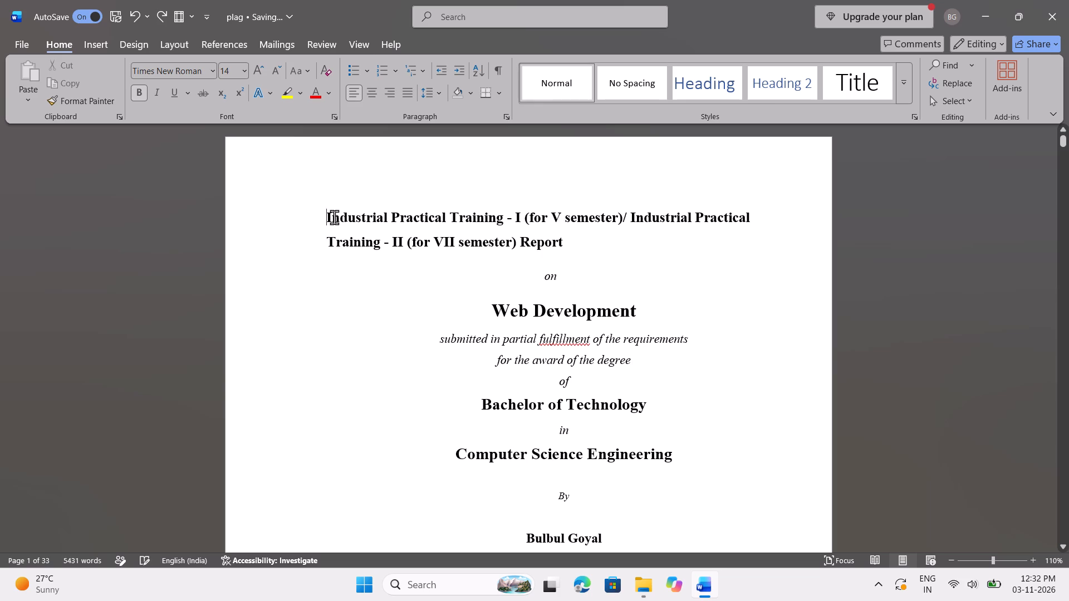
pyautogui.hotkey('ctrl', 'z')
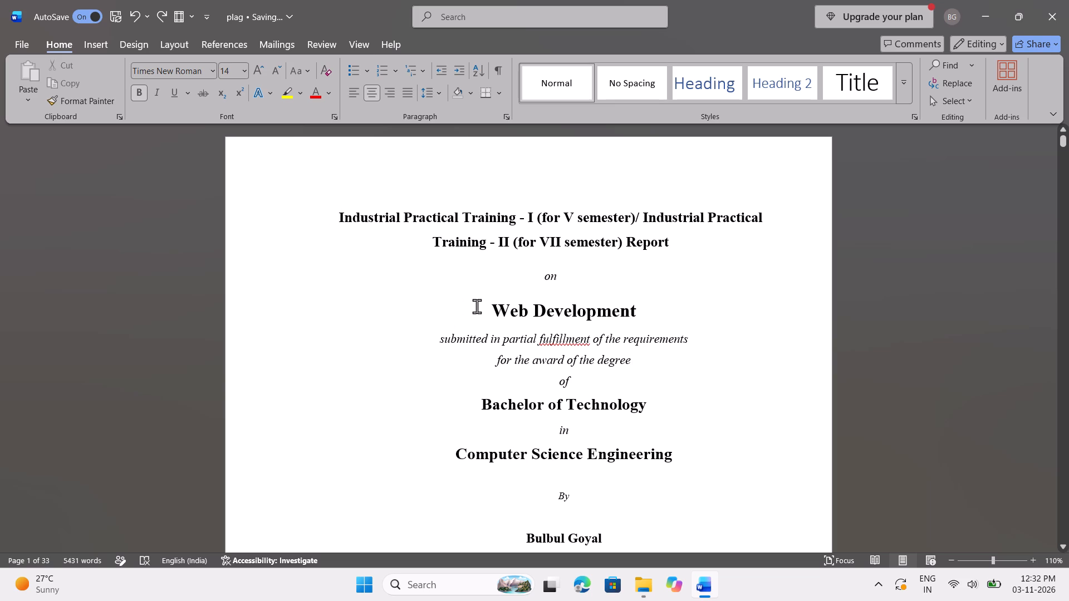
# Place the text cursor just before the Web Development title on the title page.
pyautogui.click(477, 306)
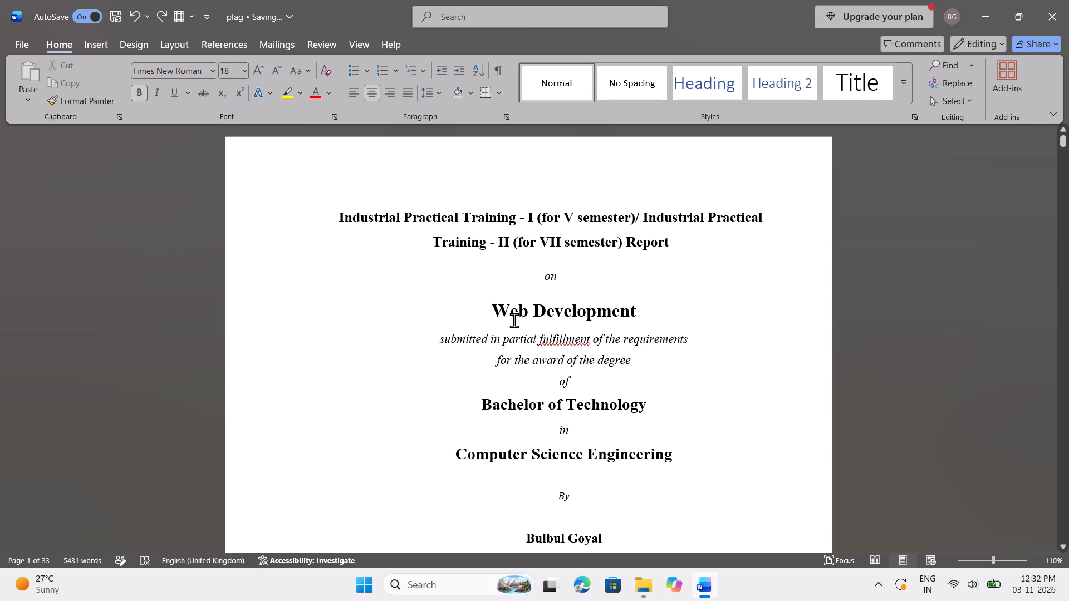
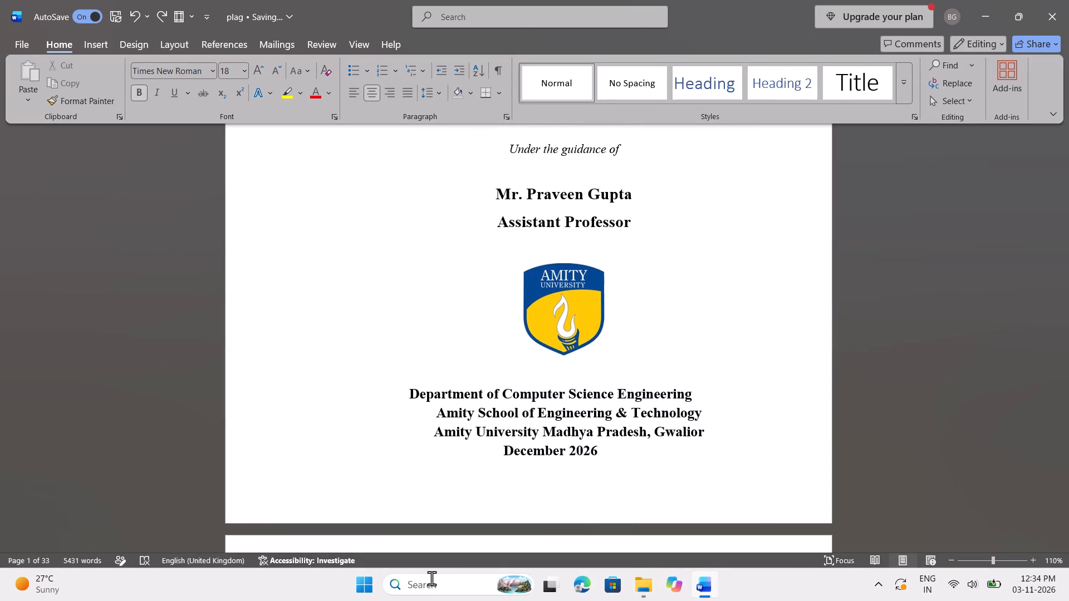
# Undo the stray "wh" entered before the cover page's Web Development title, along with the report edit made before it.
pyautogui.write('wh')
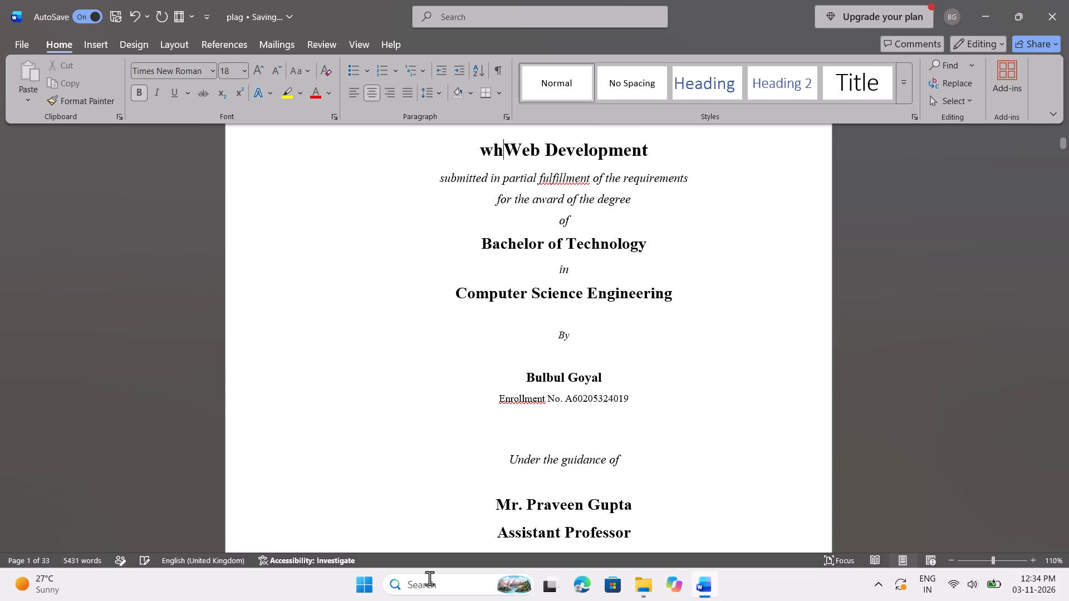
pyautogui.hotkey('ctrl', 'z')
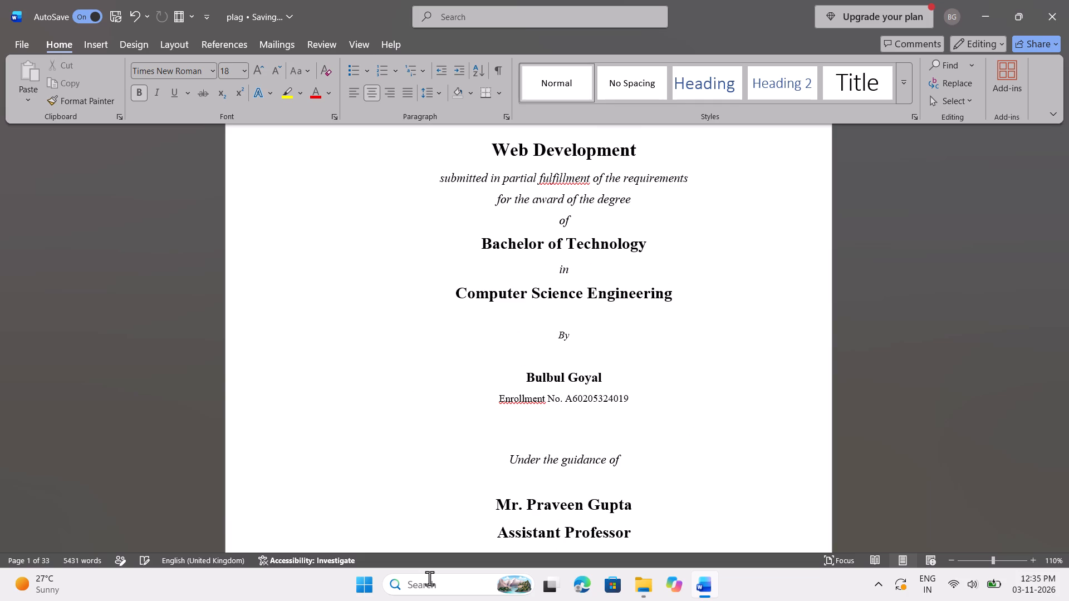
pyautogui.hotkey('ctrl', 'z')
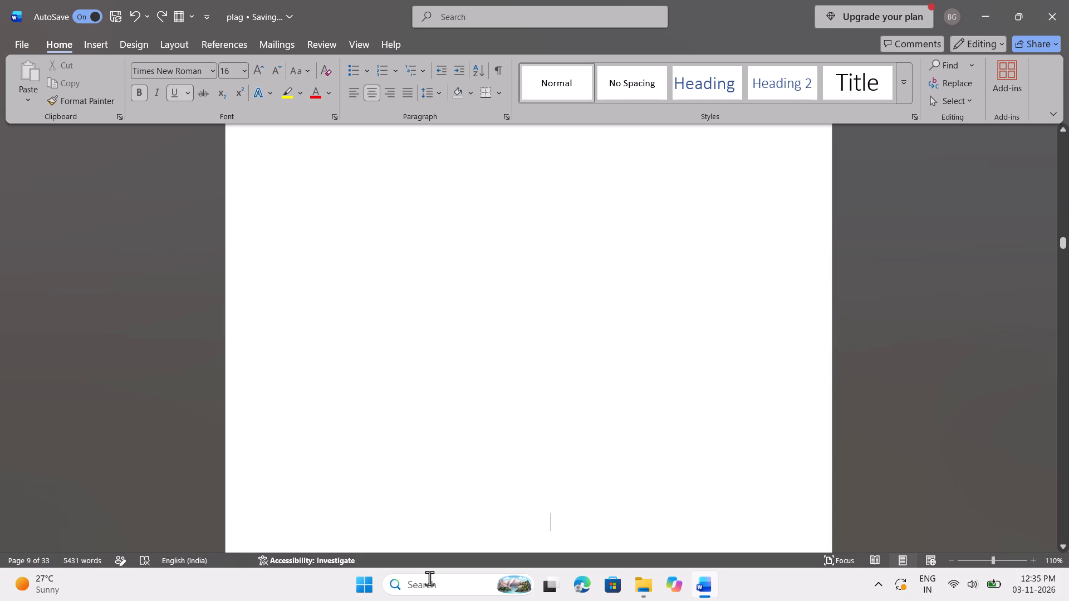
pyautogui.scroll(5, 429, 578)
pyautogui.scroll(1, 458, 385)
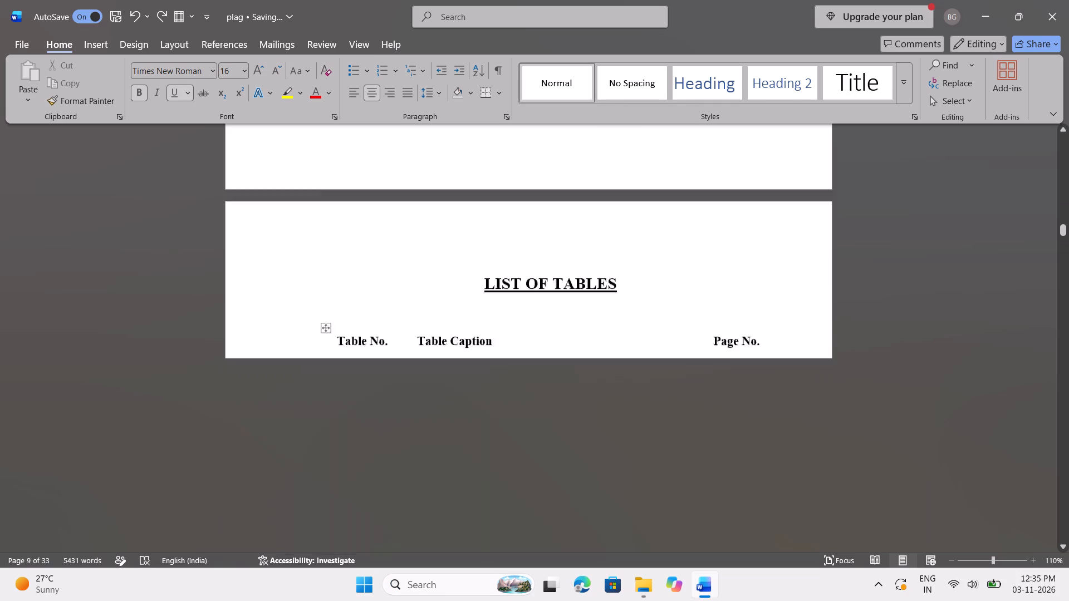
pyautogui.scroll(6, 458, 385)
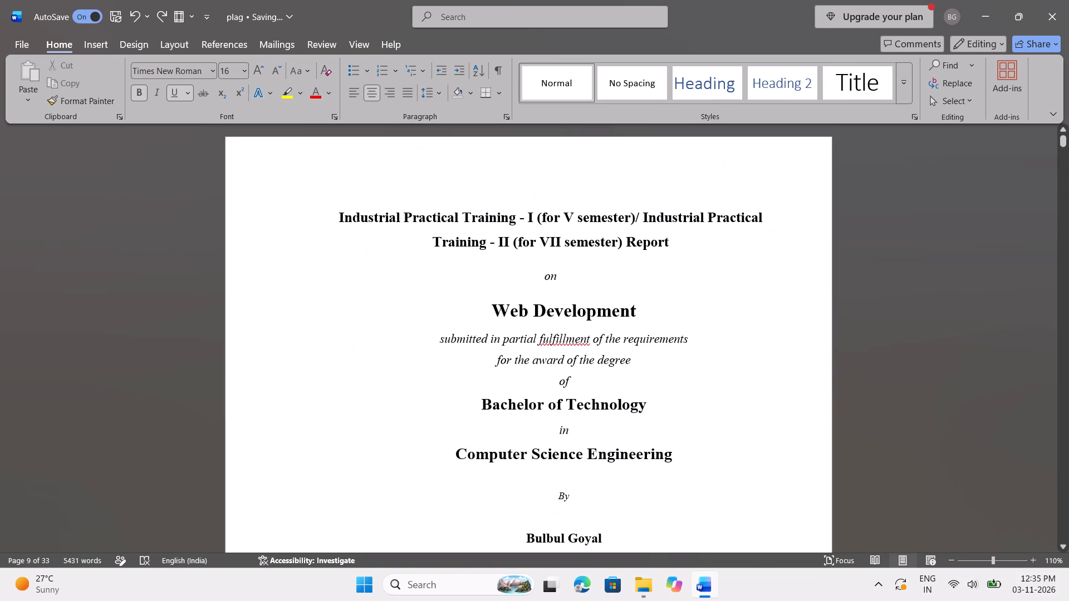
# Open the Windows search to look for an app.
pyautogui.click(405, 586)
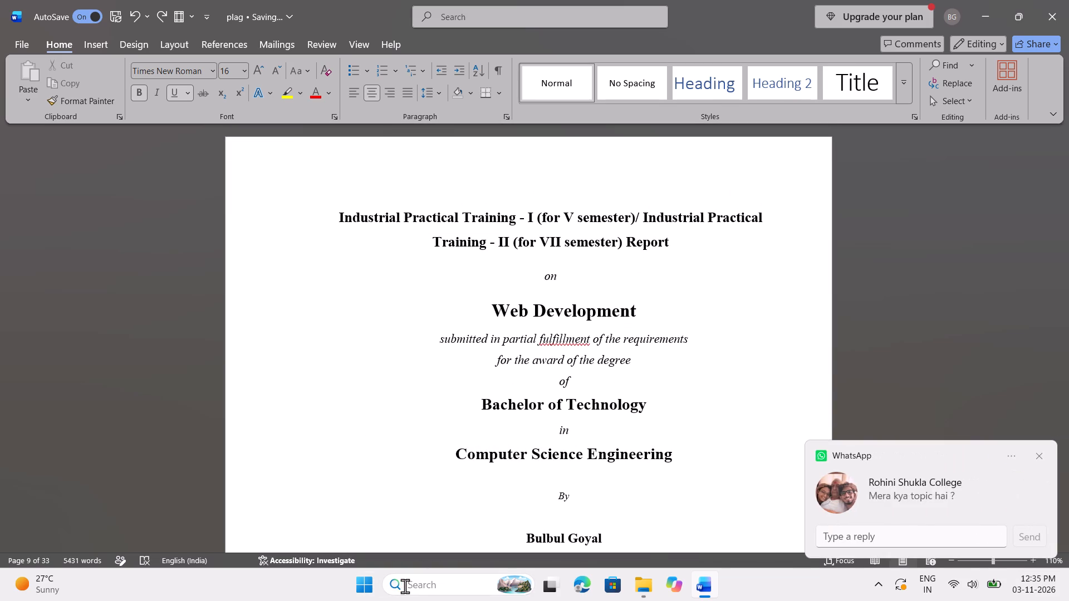
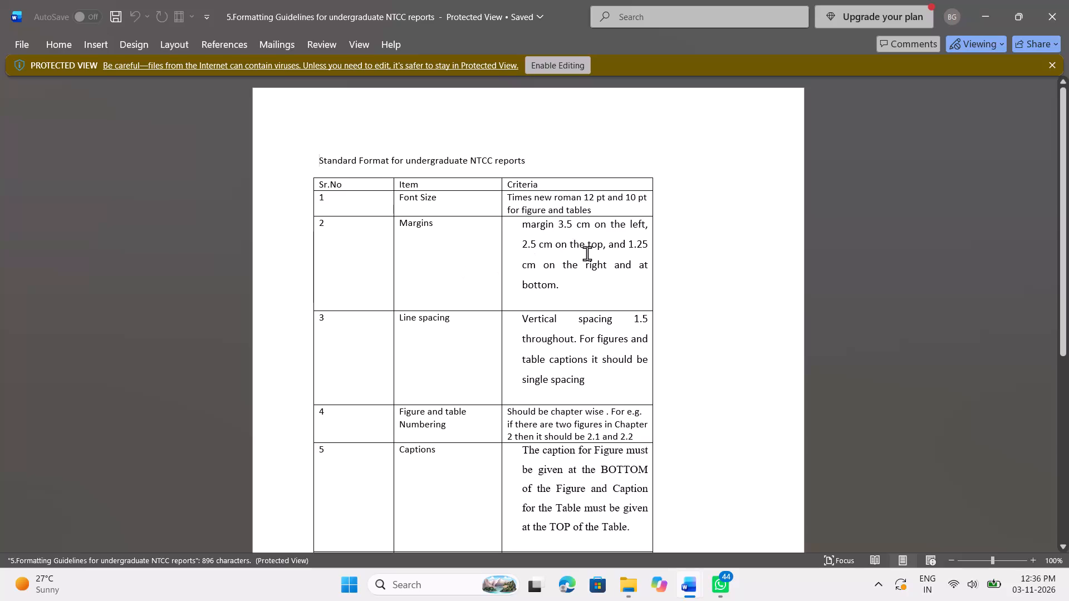
# Read the font size, margins and line spacing criteria in the formatting guidelines for undergraduate NTCC reports.
pyautogui.hscroll(-1, 587, 253)
pyautogui.keyDown('ctrl'); pyautogui.scroll(4, 533, 301); pyautogui.keyUp('ctrl')
pyautogui.scroll(2, 533, 301)
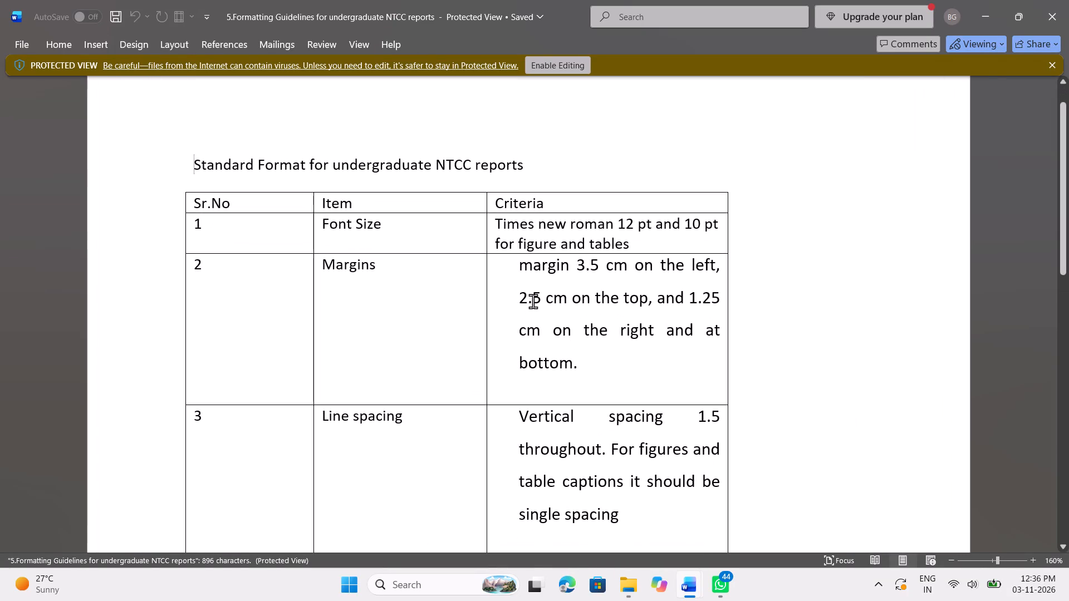
pyautogui.keyDown('ctrl'); pyautogui.scroll(1, 533, 301); pyautogui.keyUp('ctrl')
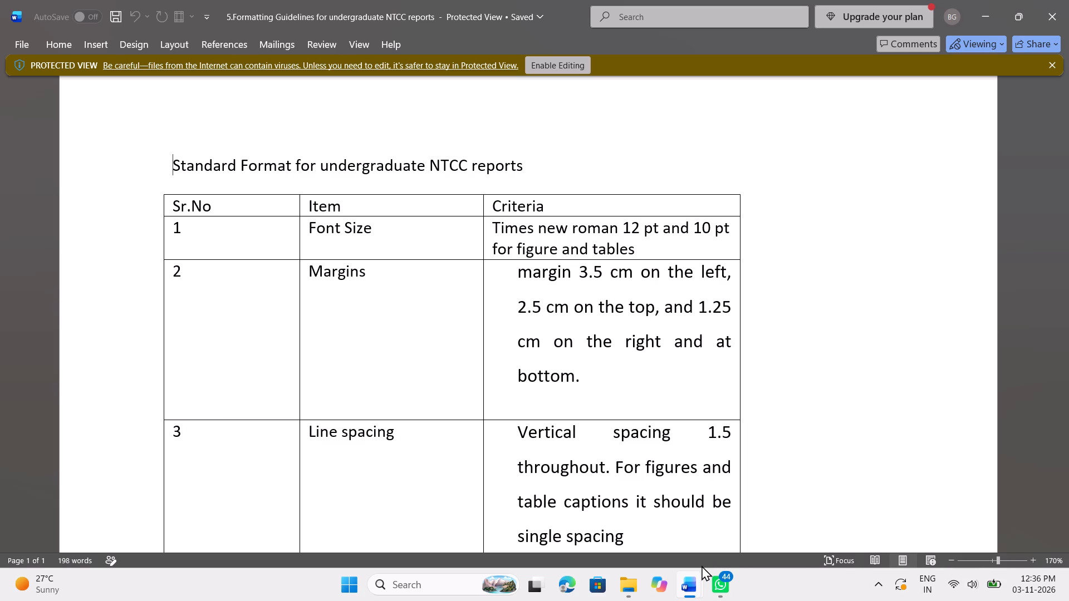
# Switch to the plag report in Word and set its right page margin to 1.25 cm.
pyautogui.click(690, 585)
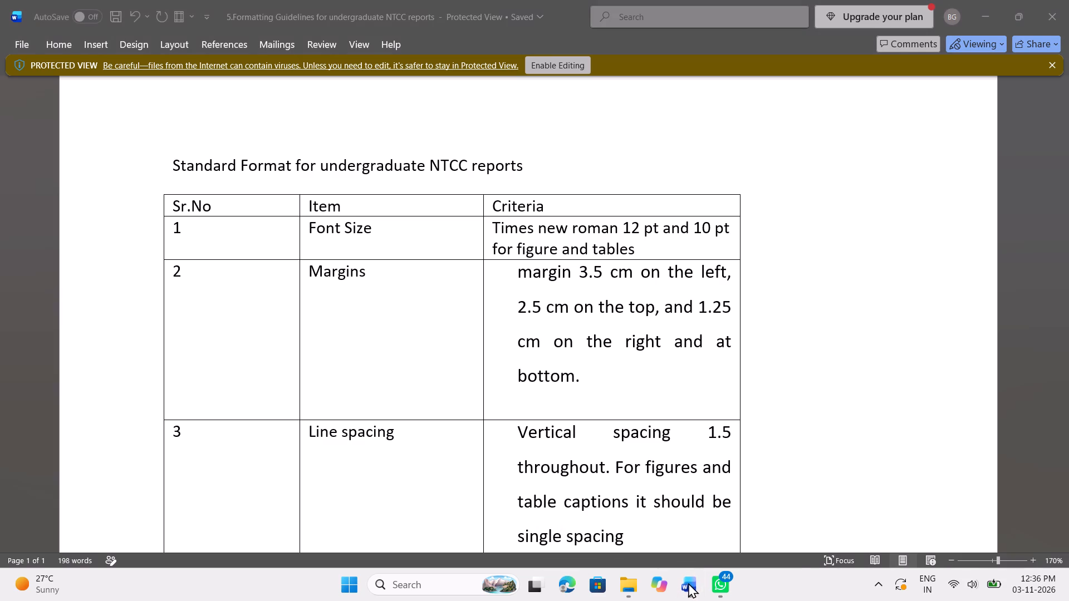
pyautogui.click(685, 577)
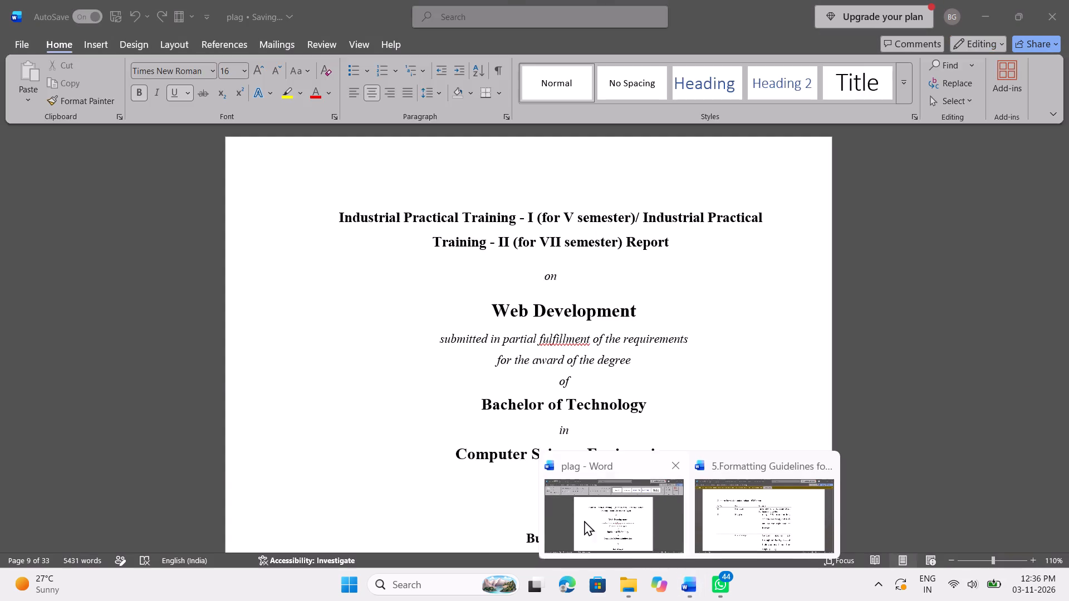
pyautogui.click(607, 529)
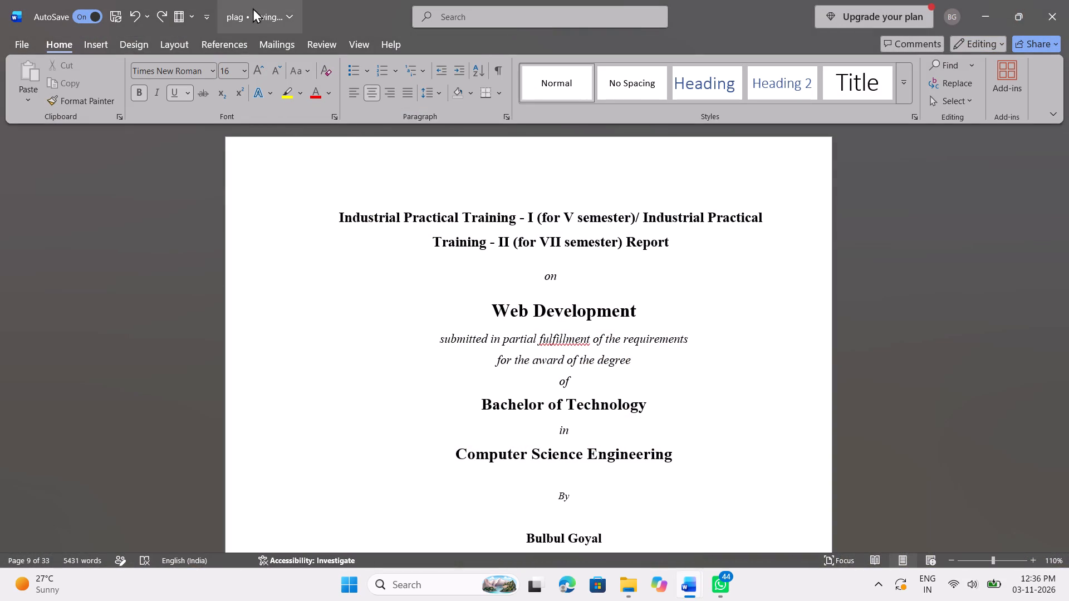
pyautogui.click(102, 38)
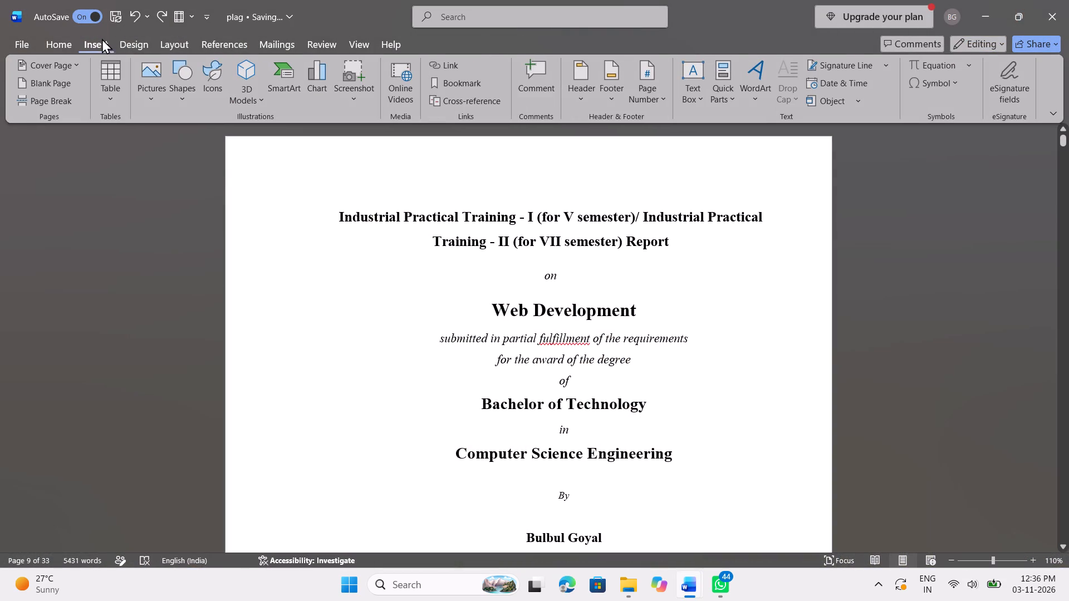
pyautogui.click(484, 14)
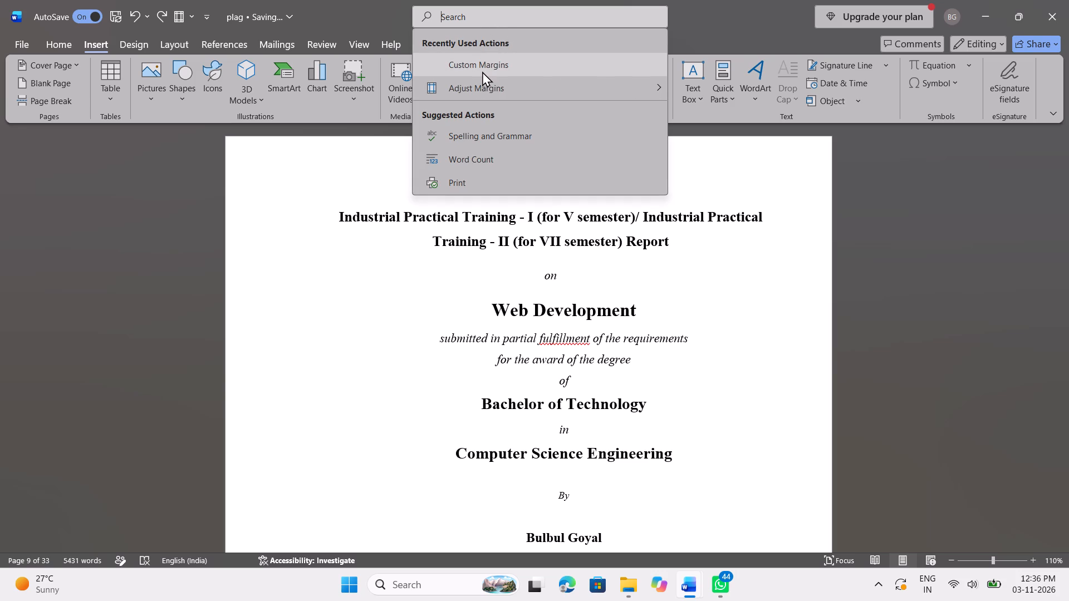
pyautogui.click(482, 71)
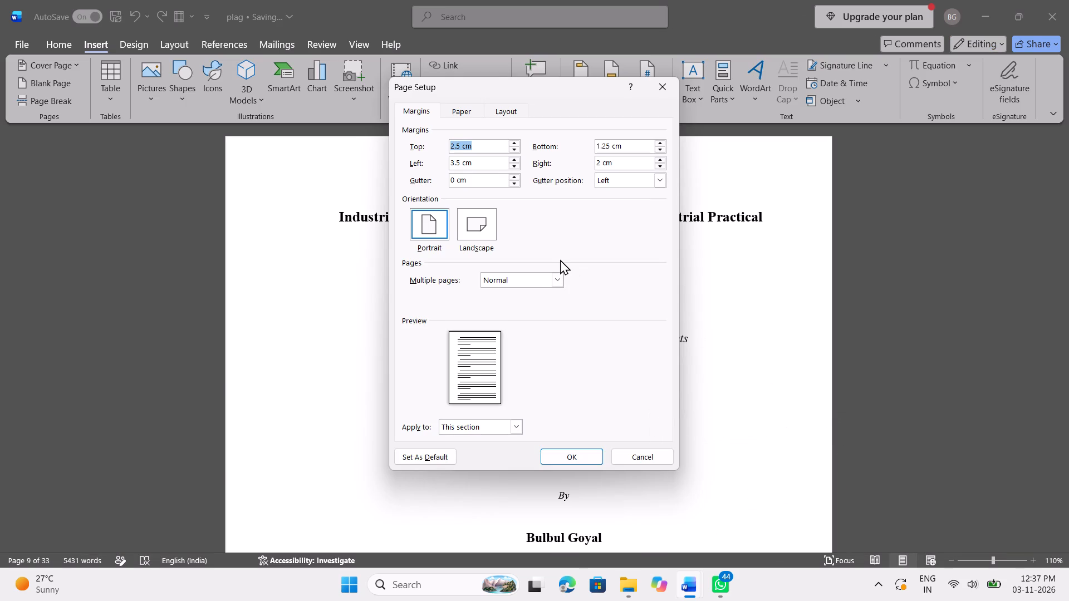
pyautogui.click(473, 166)
pyautogui.click(599, 160)
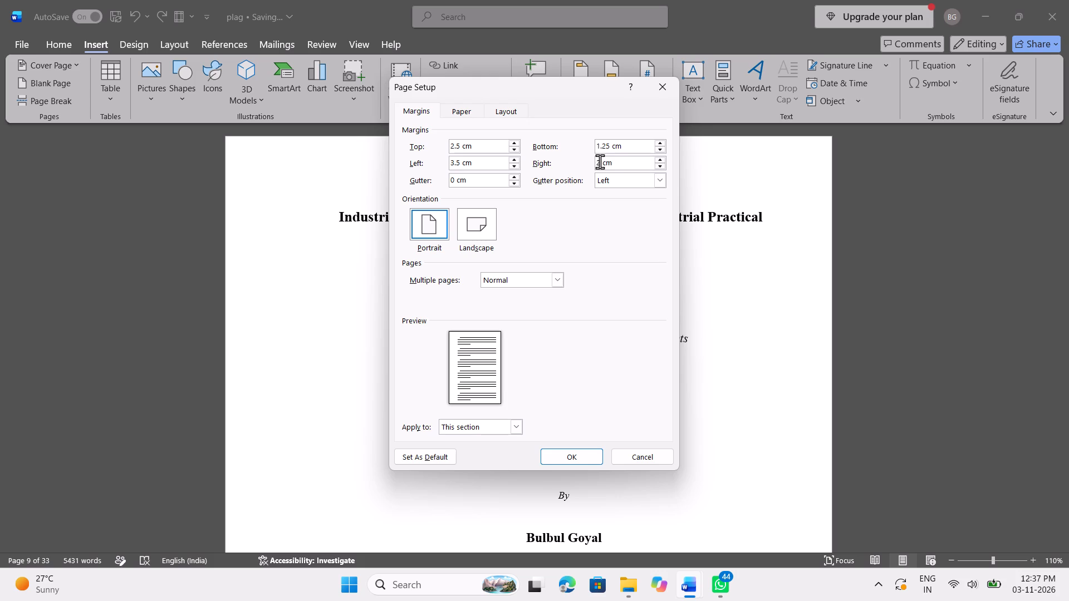
pyautogui.press('BackSpace')
pyautogui.write('1.25')
pyautogui.click(517, 427)
pyautogui.click(494, 457)
pyautogui.click(565, 459)
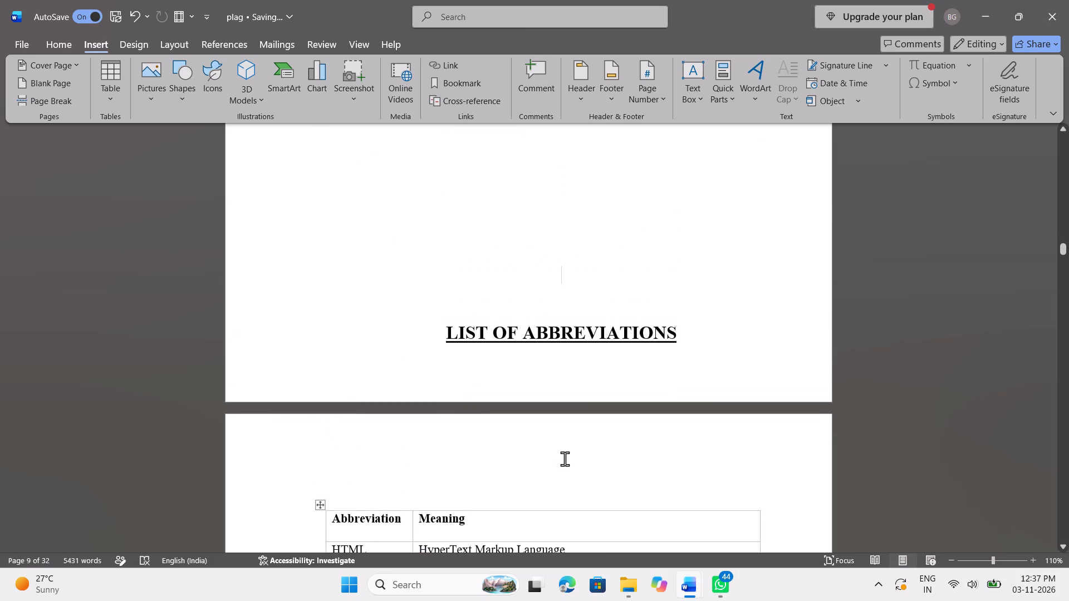
# Add a blank line above the List of Abbreviations heading to move it onto the page with its table.
pyautogui.press('Return')
# Look through the abbreviations table, table of contents and chapter 1 to check the page layout up to the Chapter 2 heading.
pyautogui.scroll(-1, 565, 459)
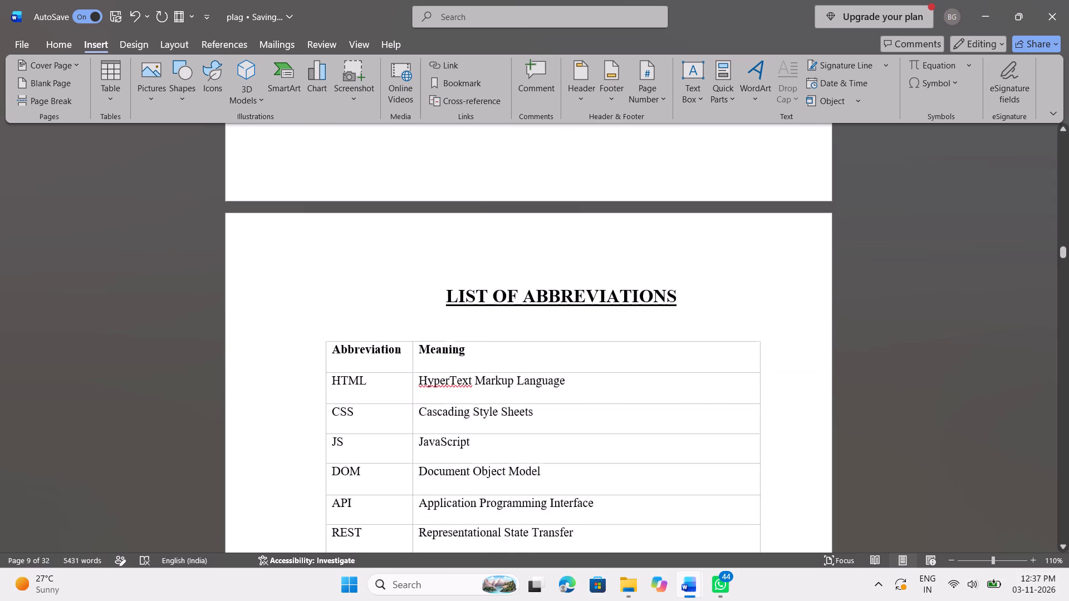
pyautogui.scroll(-3, 565, 459)
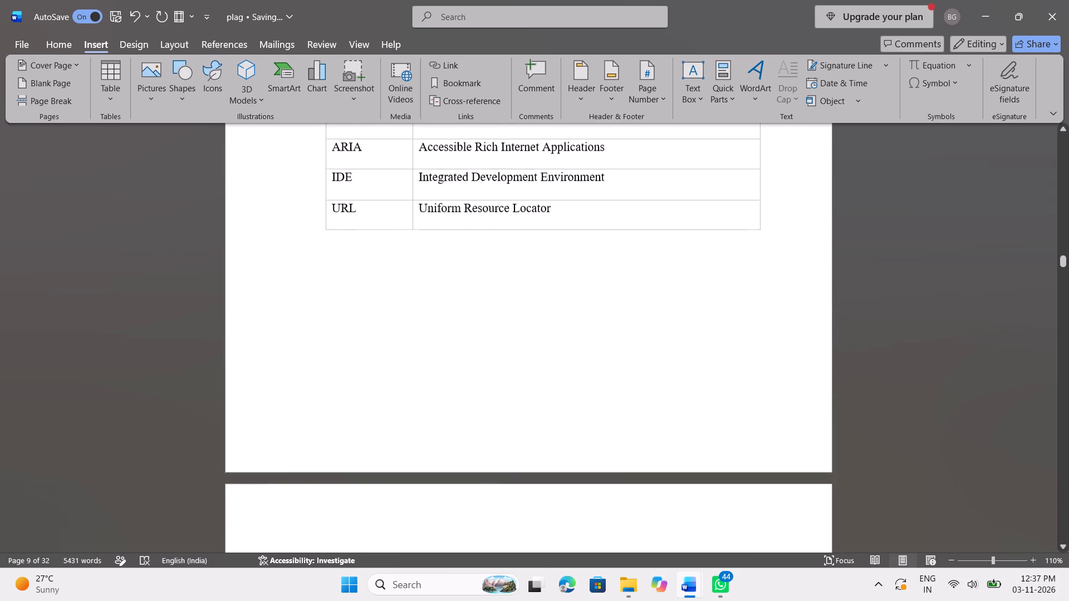
pyautogui.scroll(-3, 565, 459)
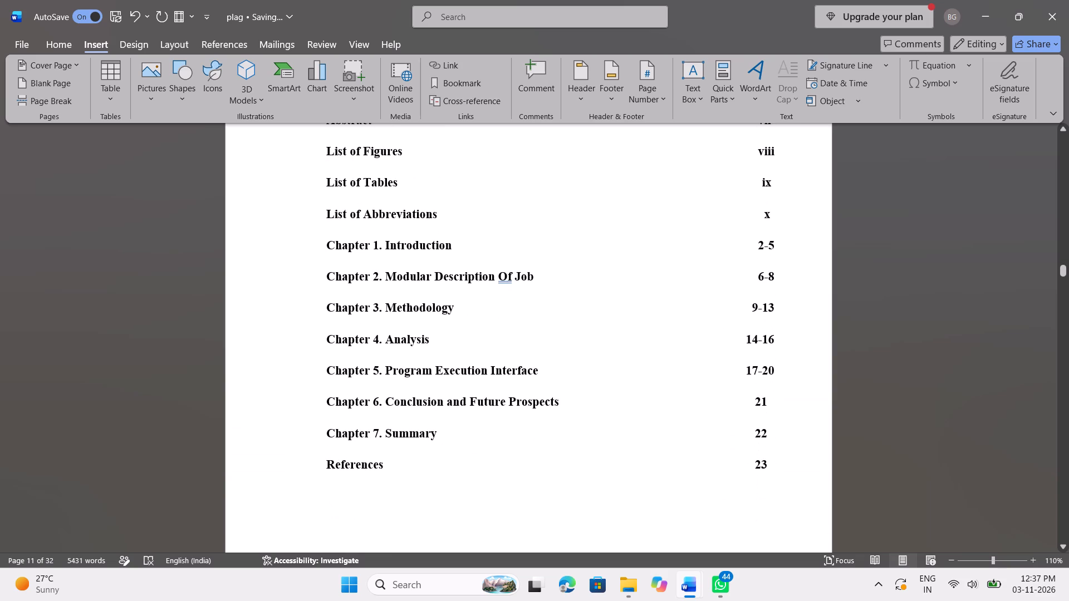
pyautogui.scroll(-4, 565, 459)
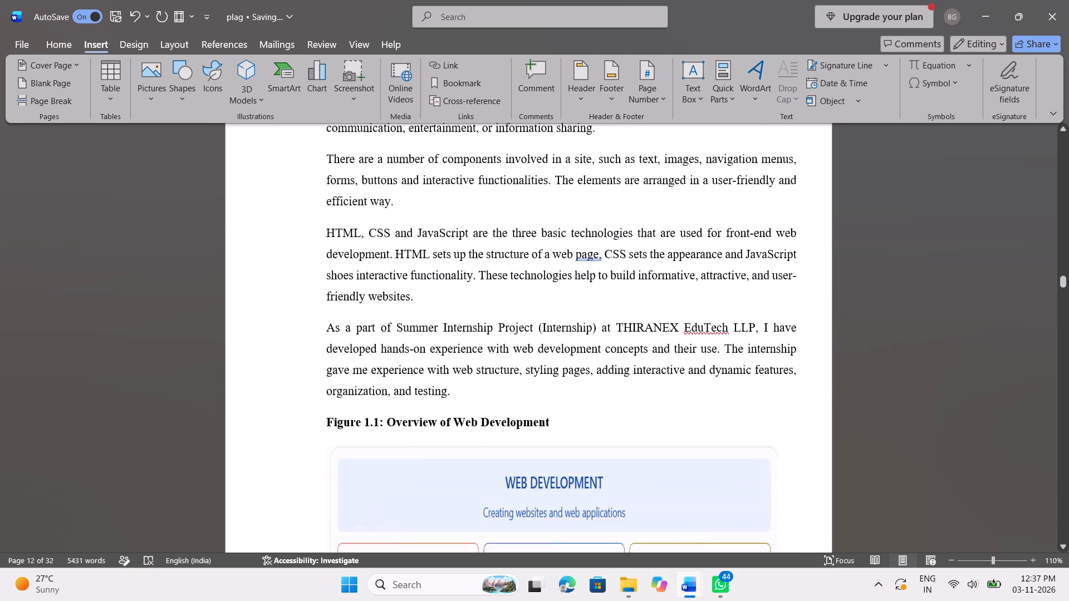
pyautogui.scroll(-1, 565, 459)
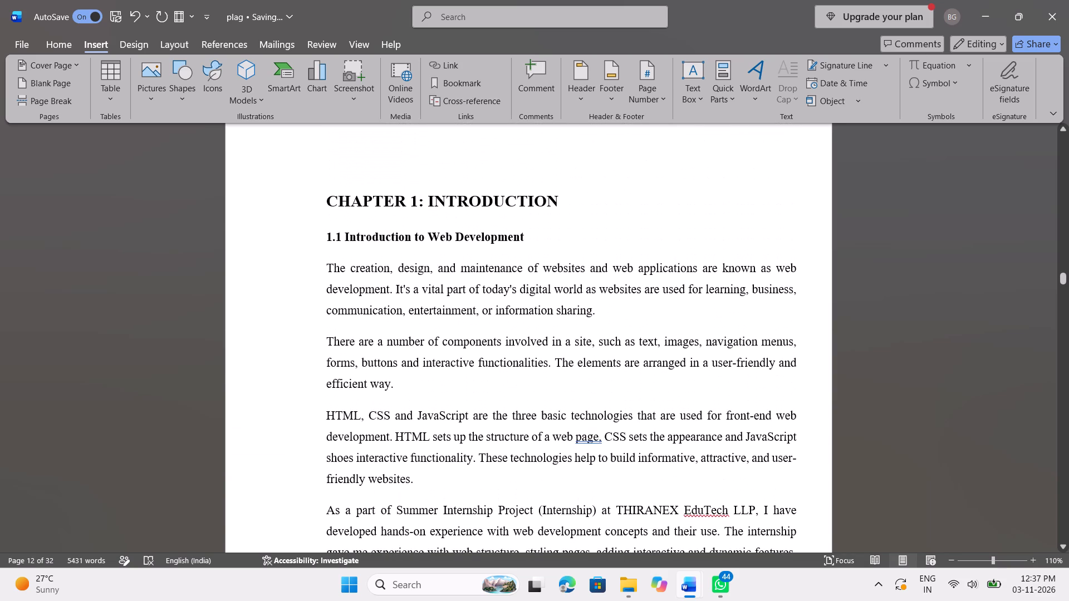
pyautogui.scroll(-2, 565, 459)
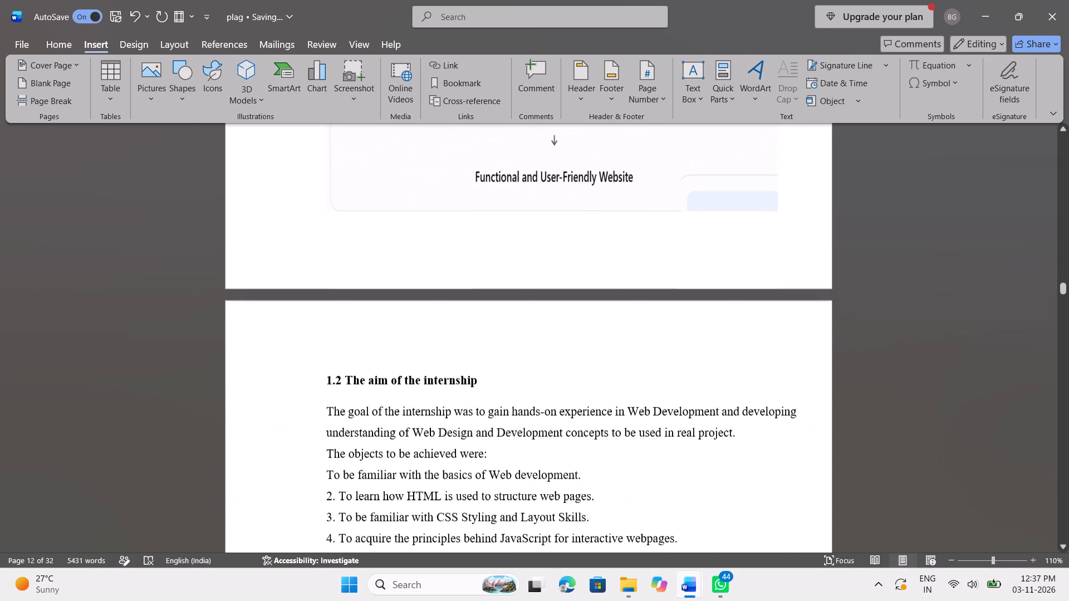
pyautogui.scroll(-1, 565, 459)
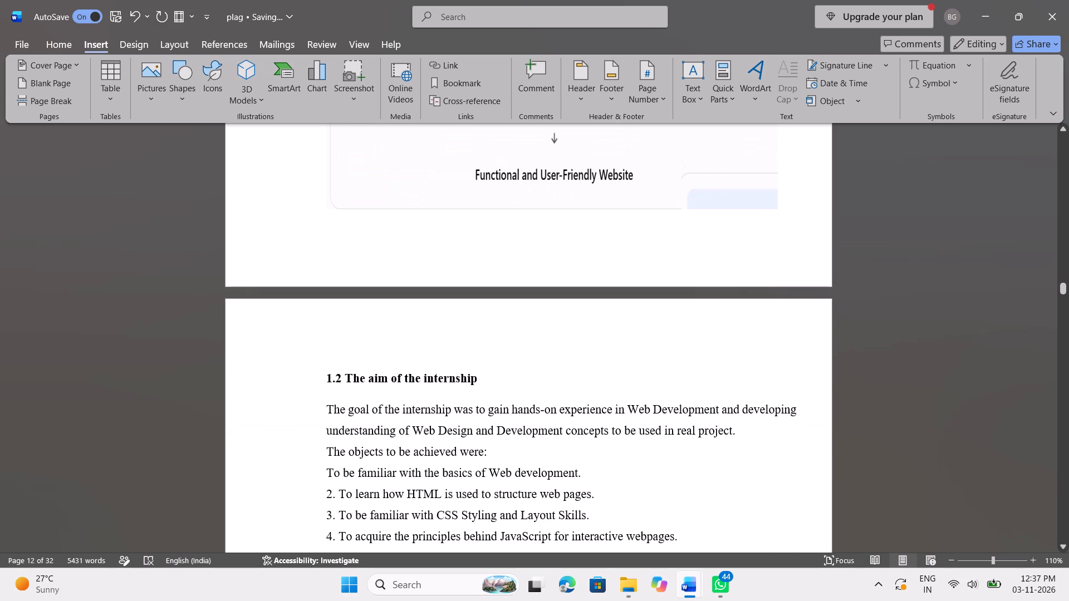
pyautogui.scroll(-3, 565, 459)
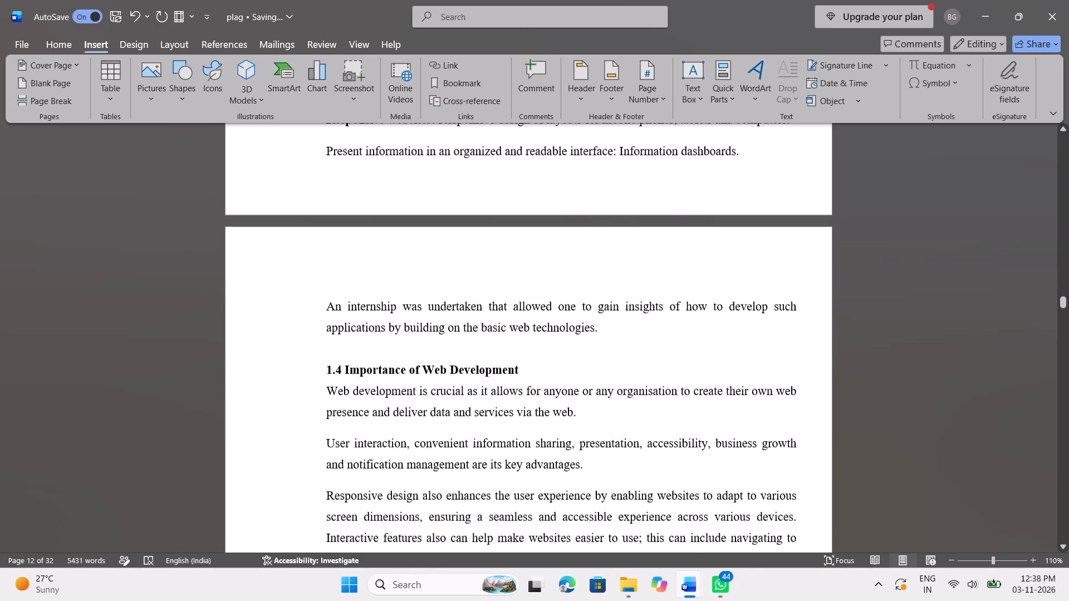
pyautogui.scroll(-3, 565, 459)
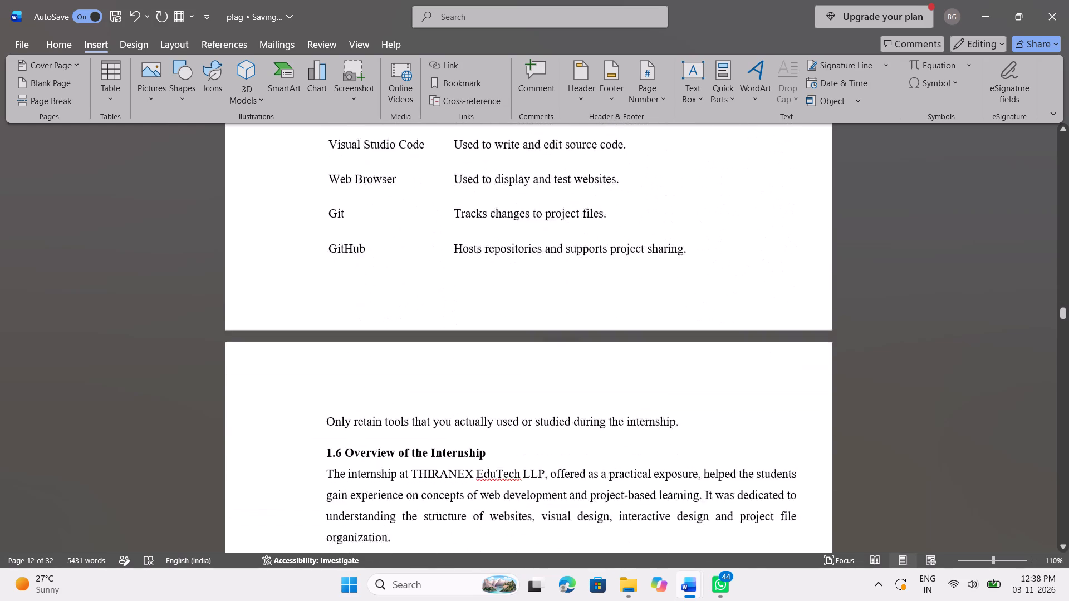
pyautogui.scroll(-4, 565, 459)
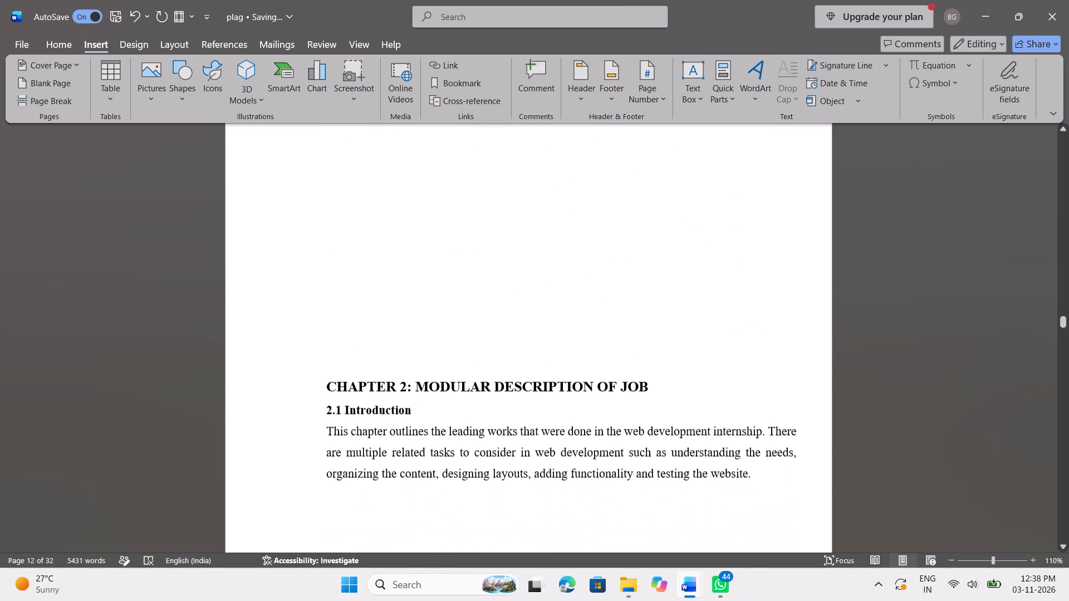
# Insert blank lines above the CHAPTER 2: MODULAR DESCRIPTION OF JOB heading so the chapter starts on a new page.
pyautogui.scroll(-1, 565, 459)
pyautogui.scroll(1, 565, 459)
pyautogui.click(378, 391)
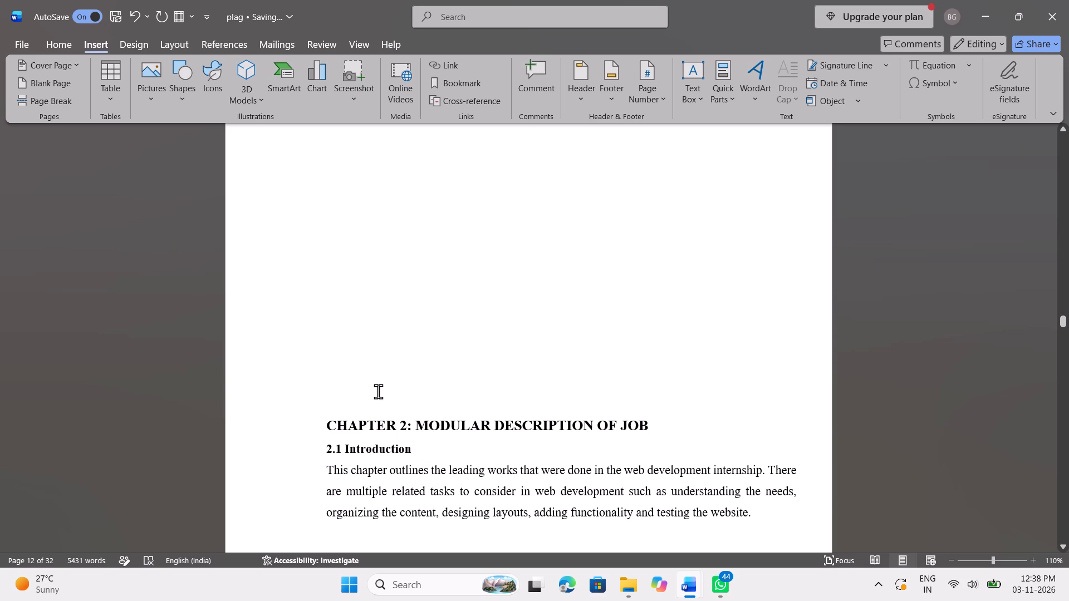
pyautogui.press('Return')
pyautogui.press('Return')
pyautogui.scroll(-1, 378, 391)
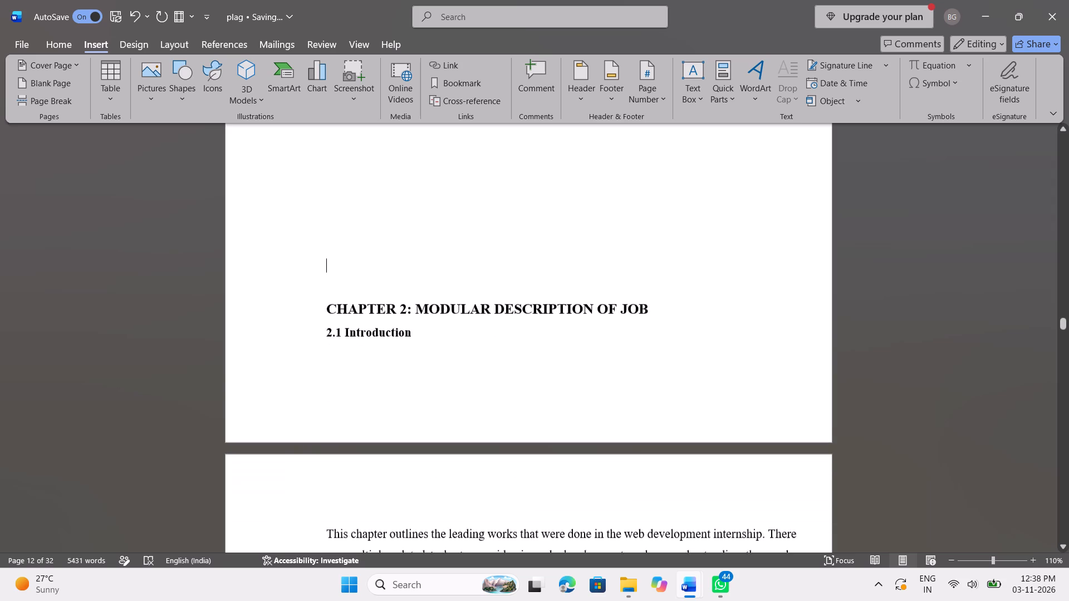
pyautogui.press('Return')
pyautogui.press('Return')
pyautogui.press('Return')
pyautogui.press('Return')
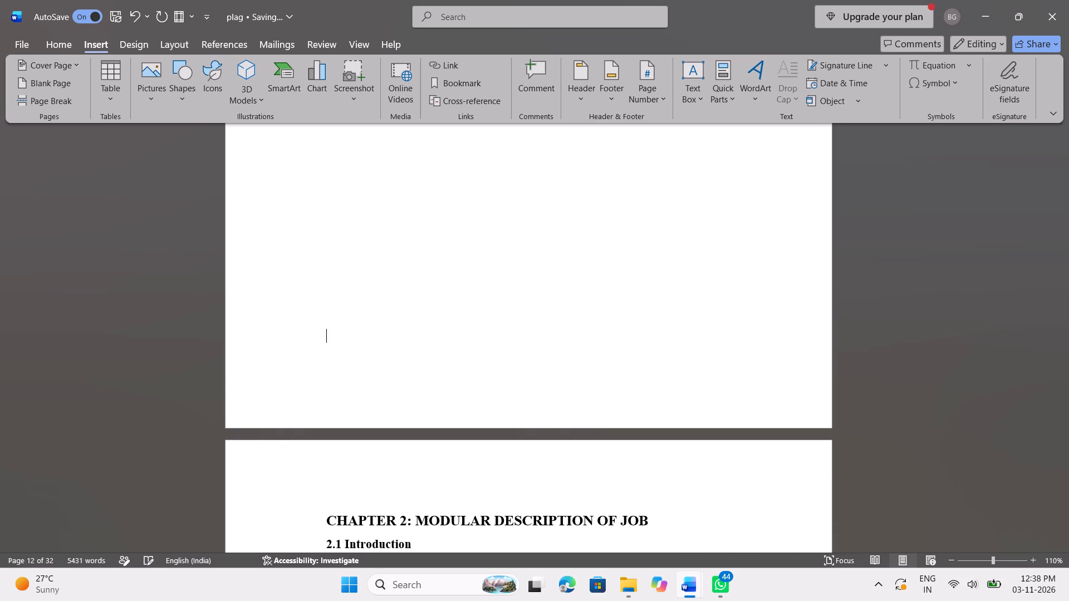
# Look through chapter 2, from its introduction and Figure 2.1 to section 2.5, to check the page layout.
pyautogui.scroll(-4, 378, 391)
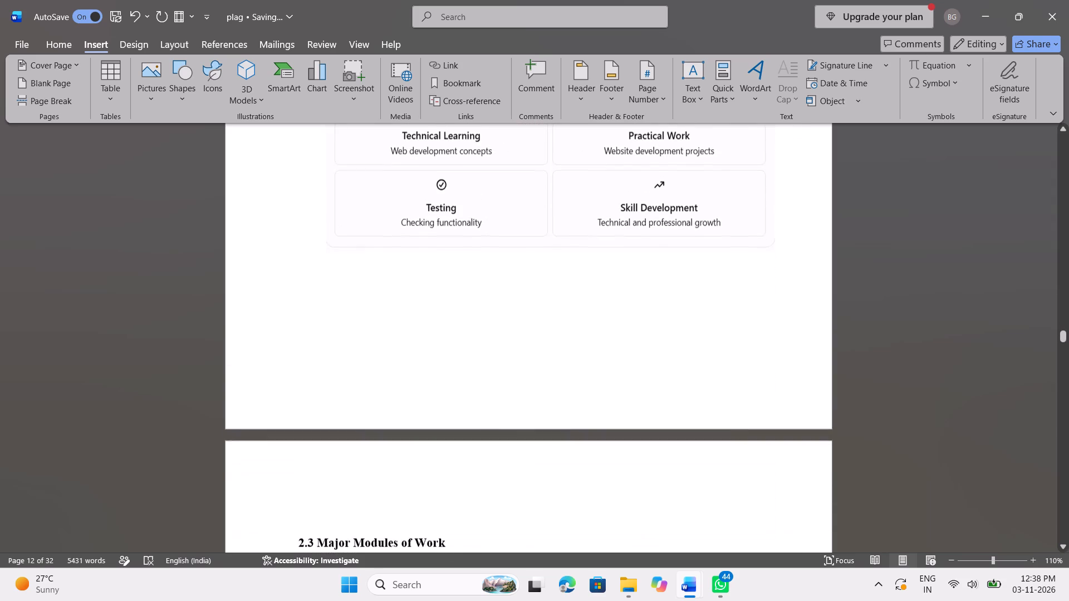
pyautogui.scroll(-1, 378, 391)
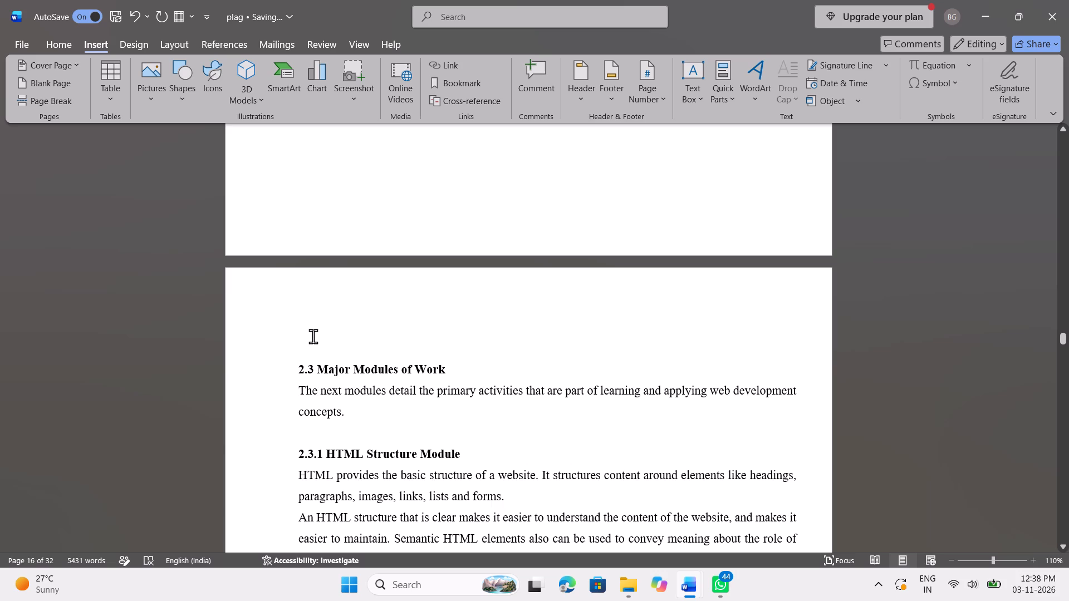
pyautogui.scroll(3, 313, 336)
pyautogui.scroll(-1, 313, 336)
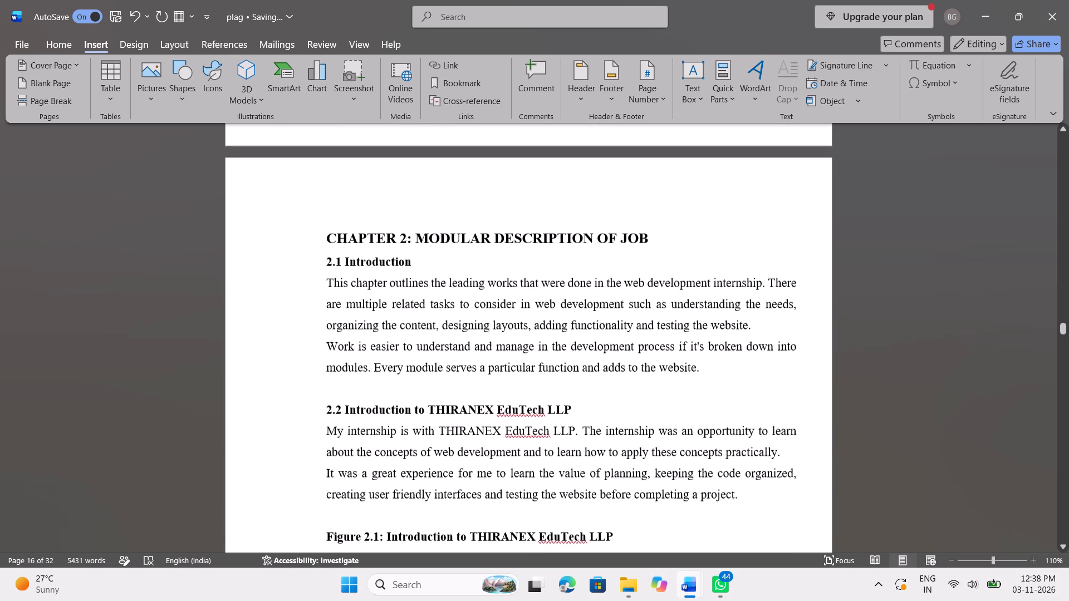
pyautogui.scroll(-2, 313, 336)
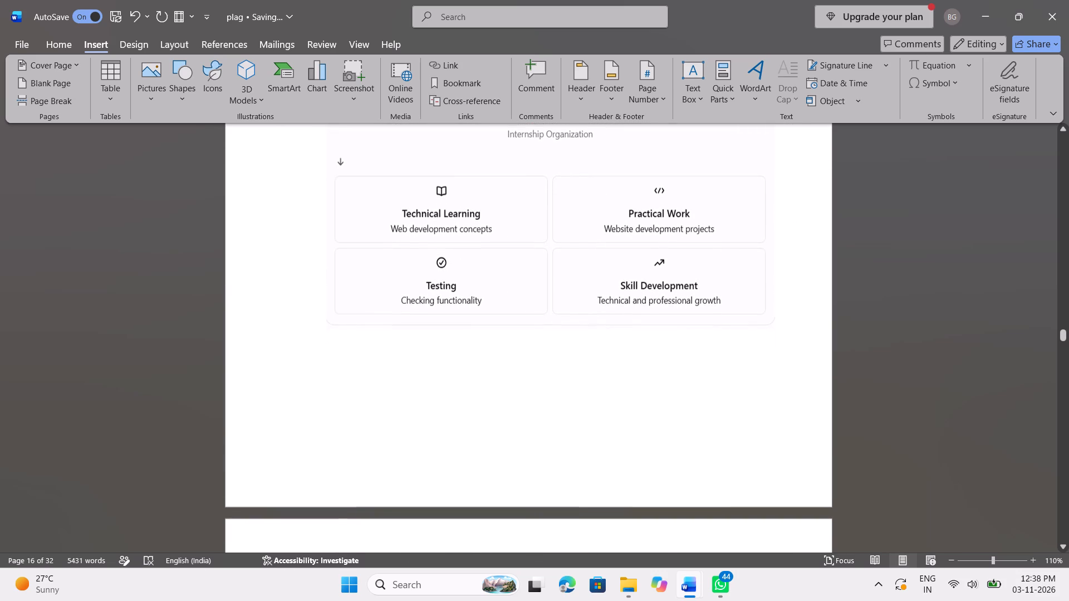
pyautogui.scroll(-4, 313, 336)
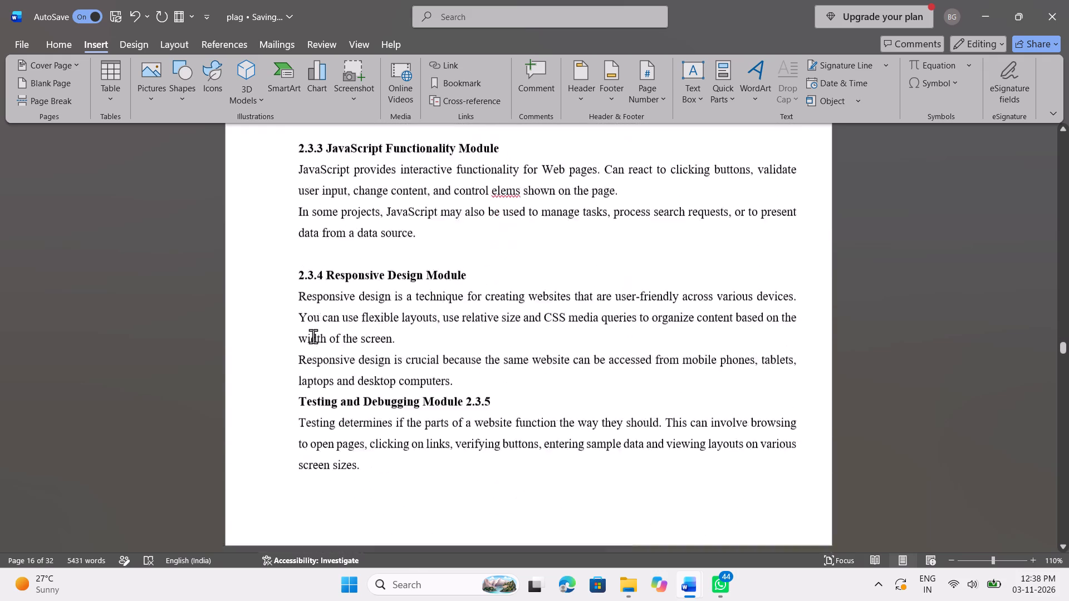
pyautogui.scroll(-1, 313, 336)
pyautogui.scroll(1, 305, 370)
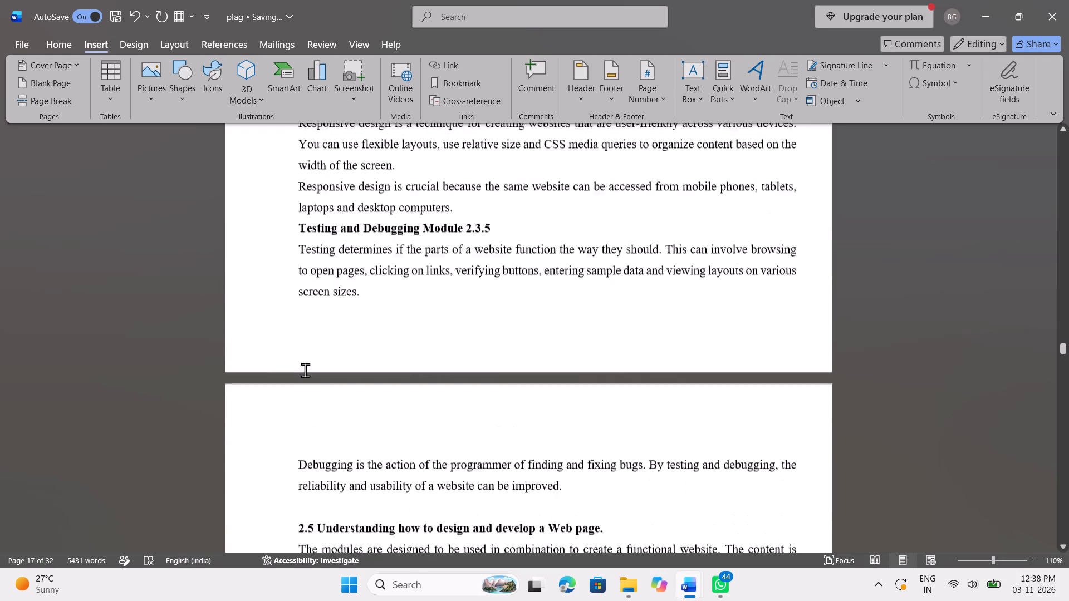
pyautogui.scroll(3, 305, 370)
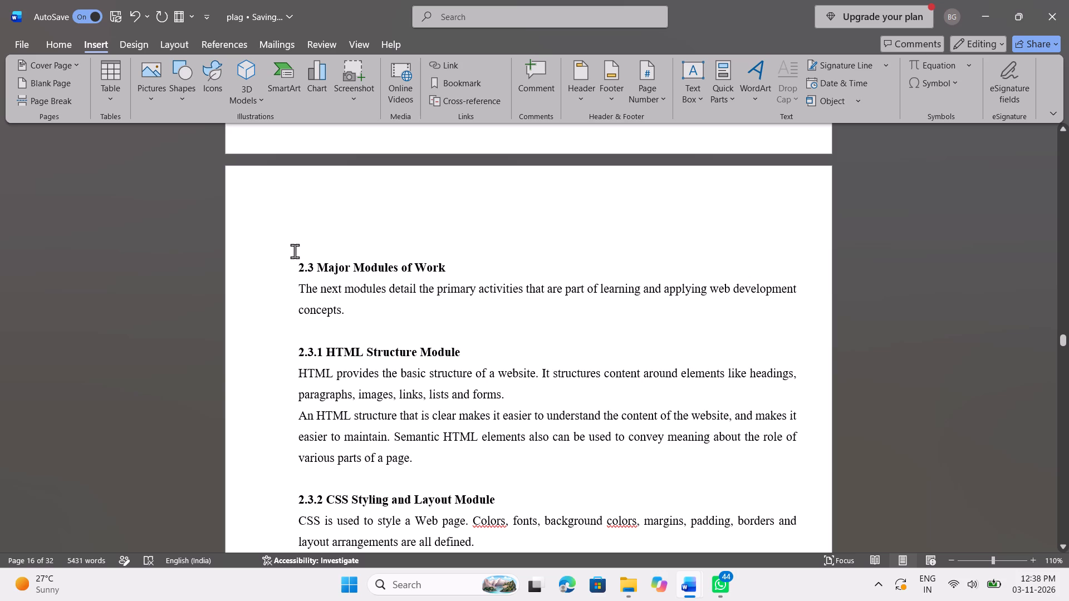
pyautogui.scroll(-2, 366, 244)
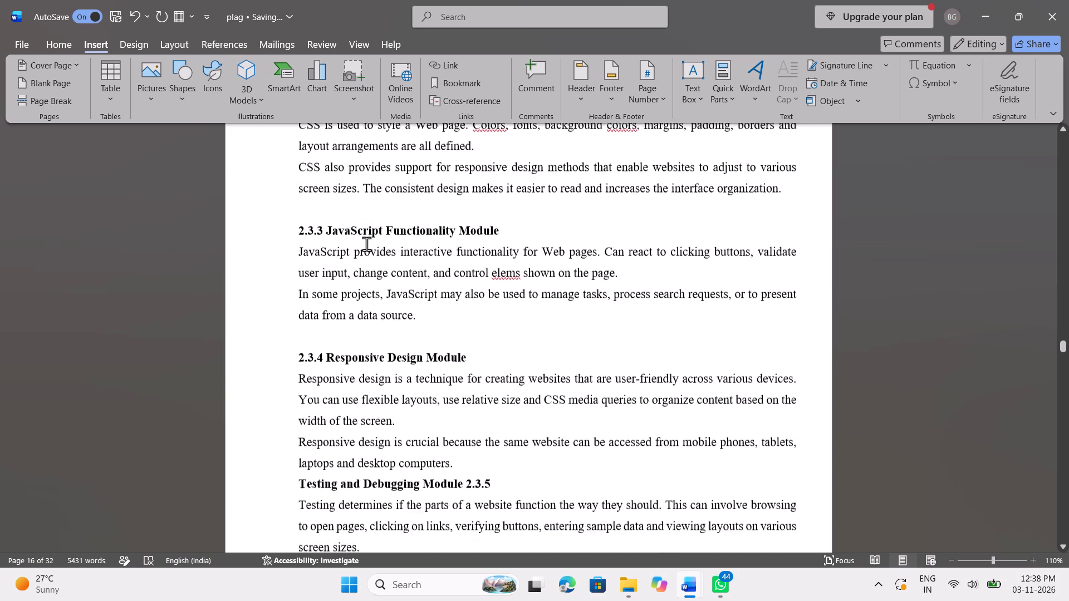
pyautogui.scroll(-3, 366, 244)
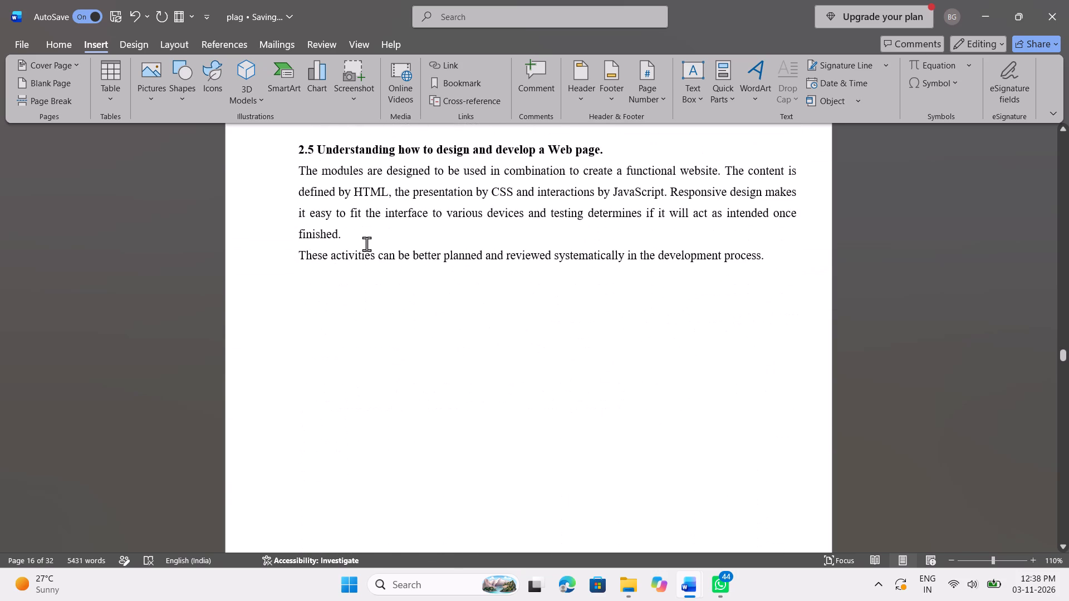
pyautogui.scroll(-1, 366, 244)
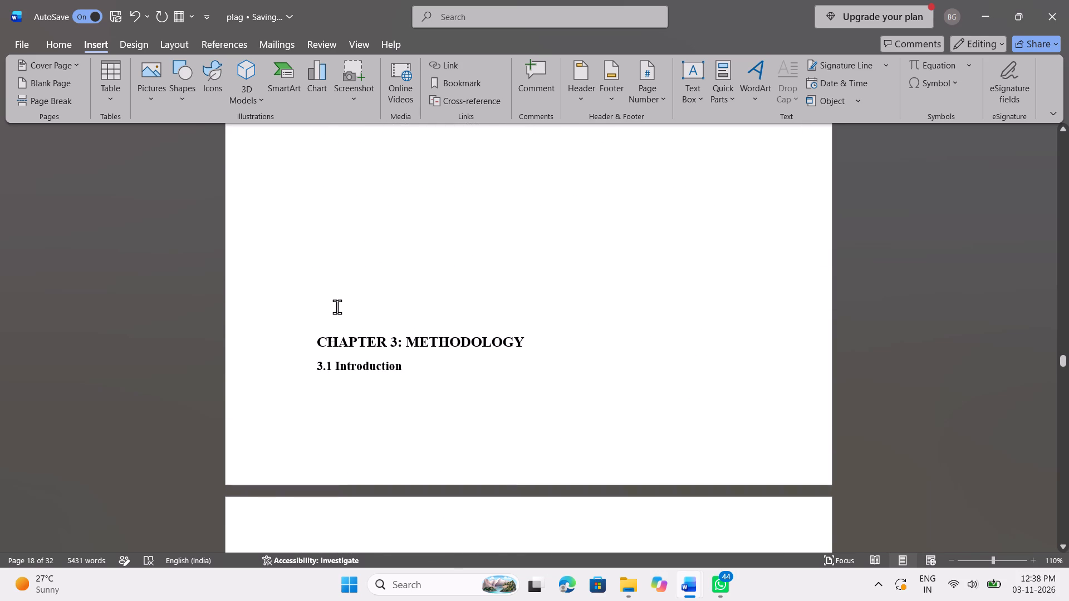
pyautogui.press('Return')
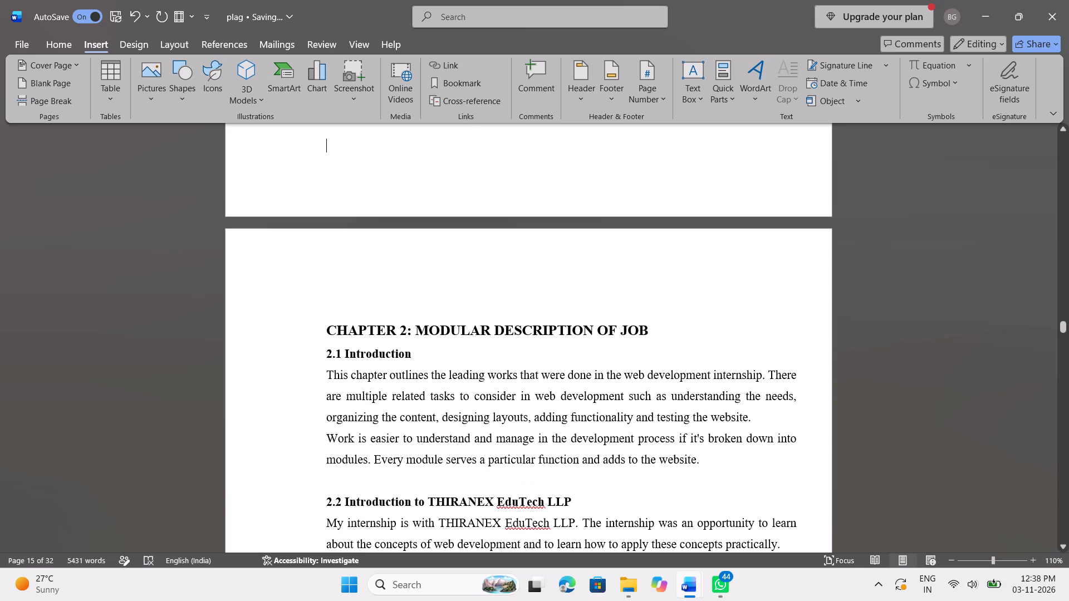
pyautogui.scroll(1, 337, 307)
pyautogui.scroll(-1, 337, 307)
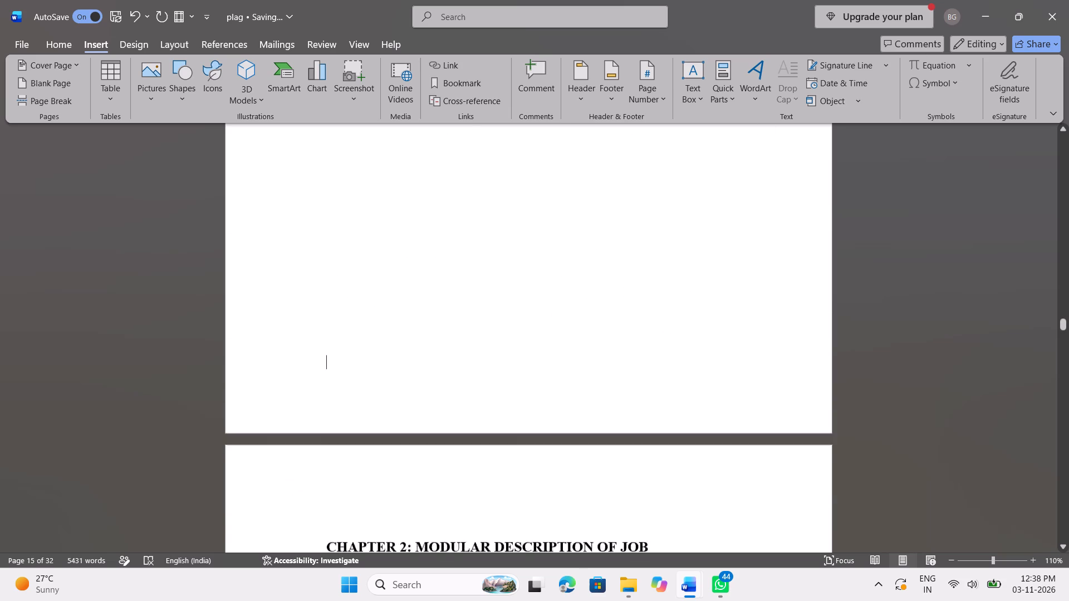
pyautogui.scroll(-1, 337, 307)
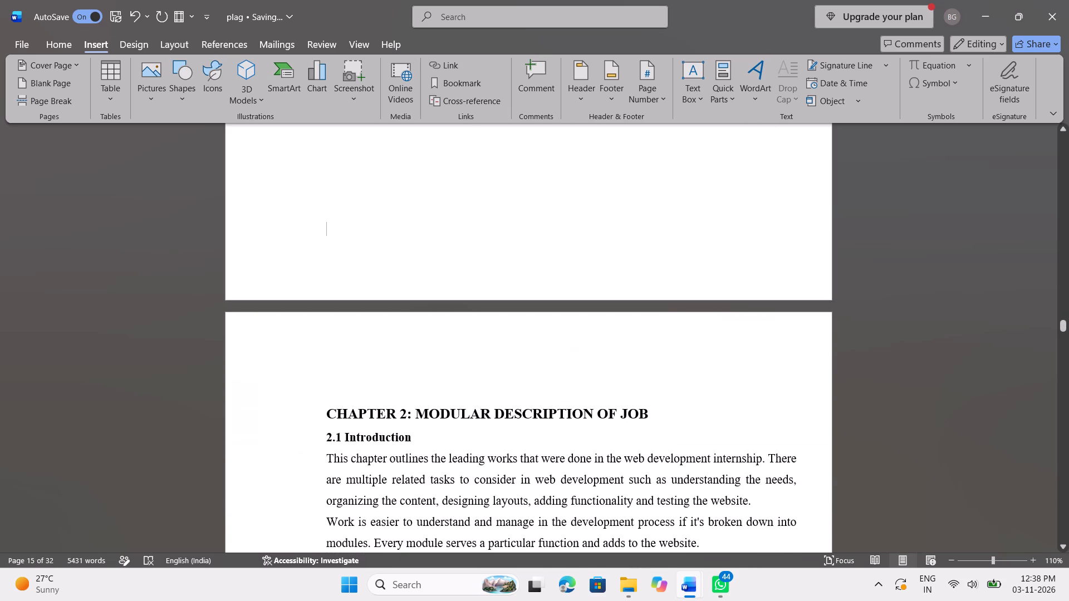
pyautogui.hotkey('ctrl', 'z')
# Insert three blank lines above the CHAPTER 3: METHODOLOGY heading so the chapter starts on a new page.
pyautogui.scroll(-2, 337, 307)
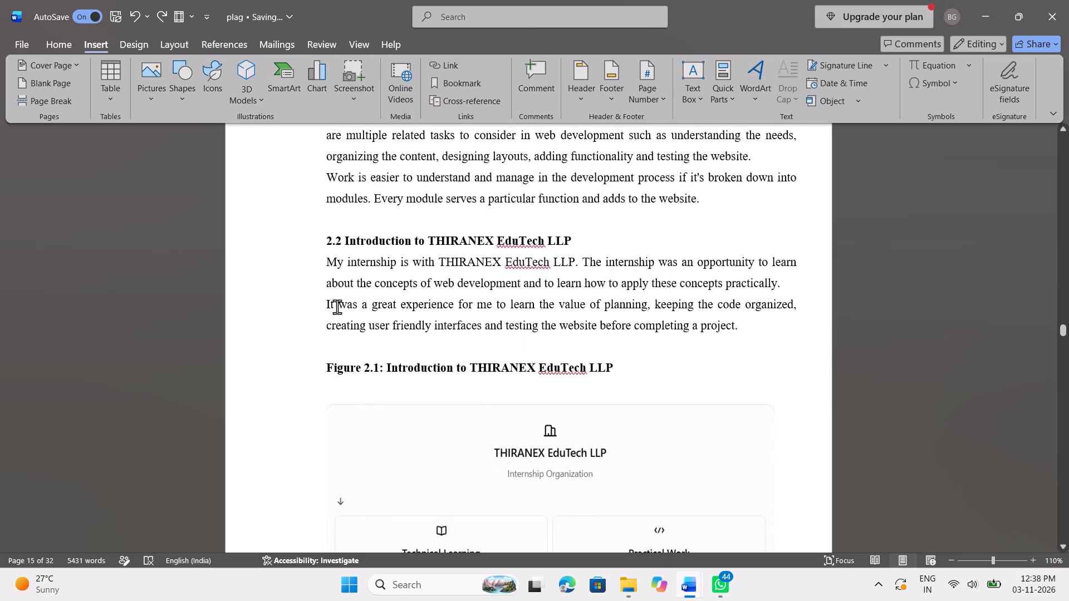
pyautogui.scroll(-5, 337, 307)
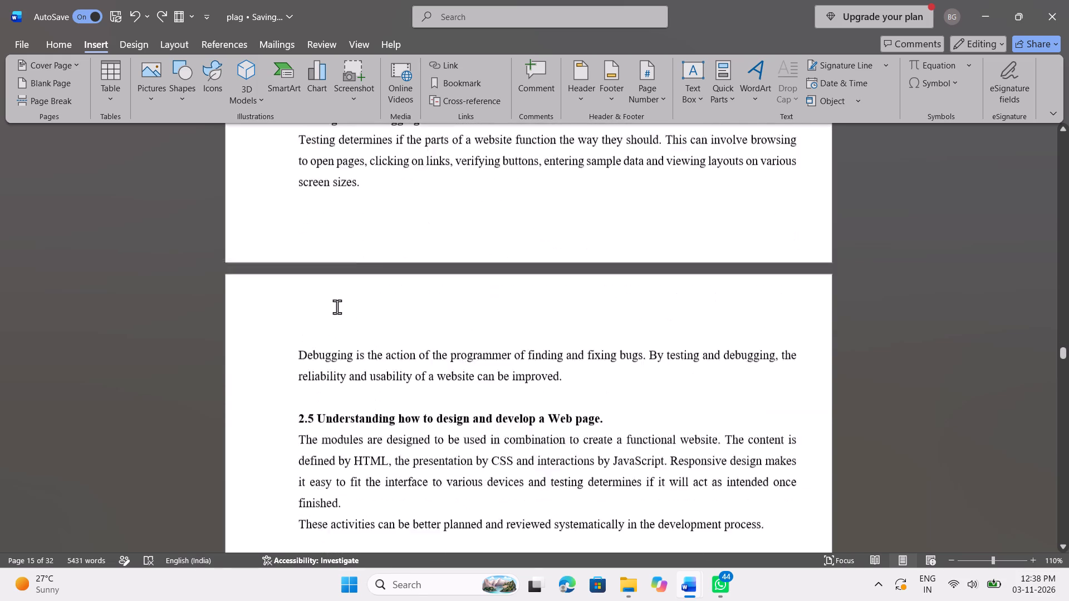
pyautogui.scroll(-2, 337, 307)
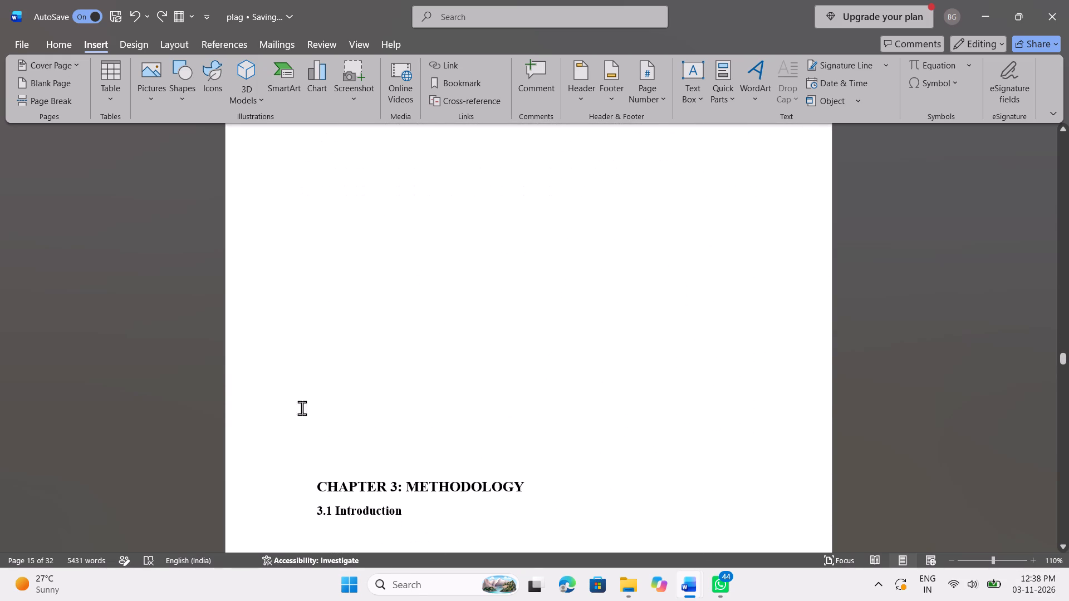
pyautogui.click(318, 451)
pyautogui.press('Return')
pyautogui.press('Return')
pyautogui.scroll(-1, 321, 450)
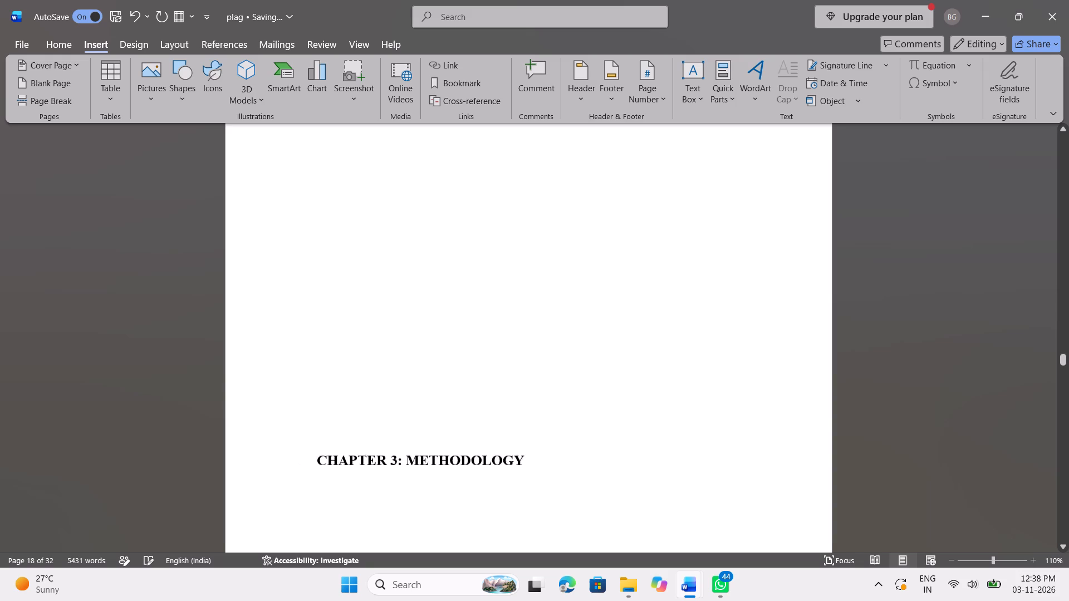
pyautogui.scroll(-1, 321, 450)
pyautogui.press('Return')
pyautogui.scroll(-1, 321, 450)
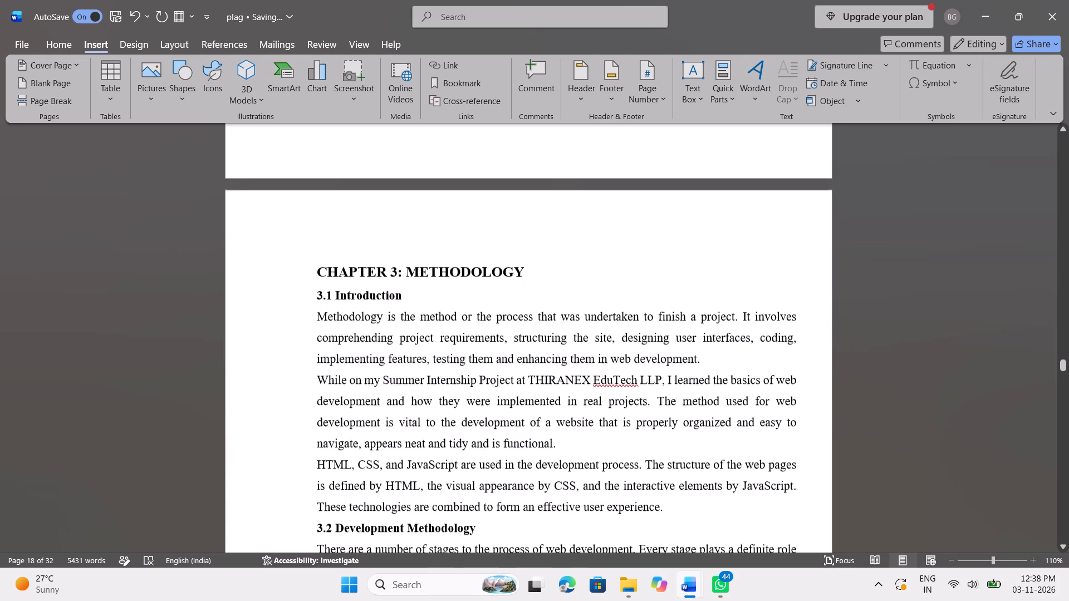
# Look through chapter 3, from the development methodology and code examples to Table 3.1, to check the page layout.
pyautogui.scroll(-3, 321, 450)
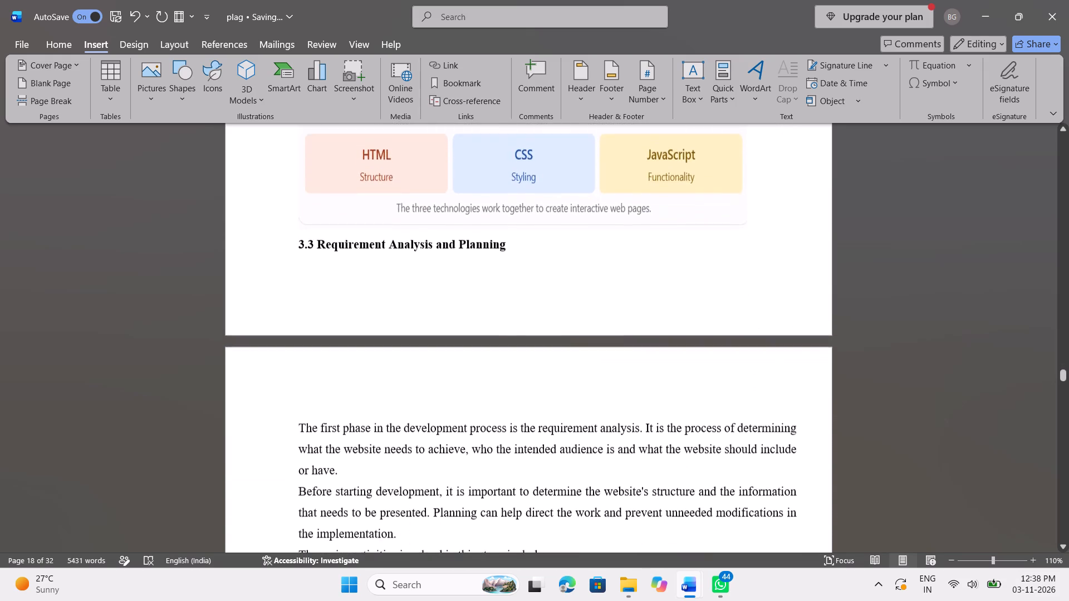
pyautogui.scroll(-3, 321, 450)
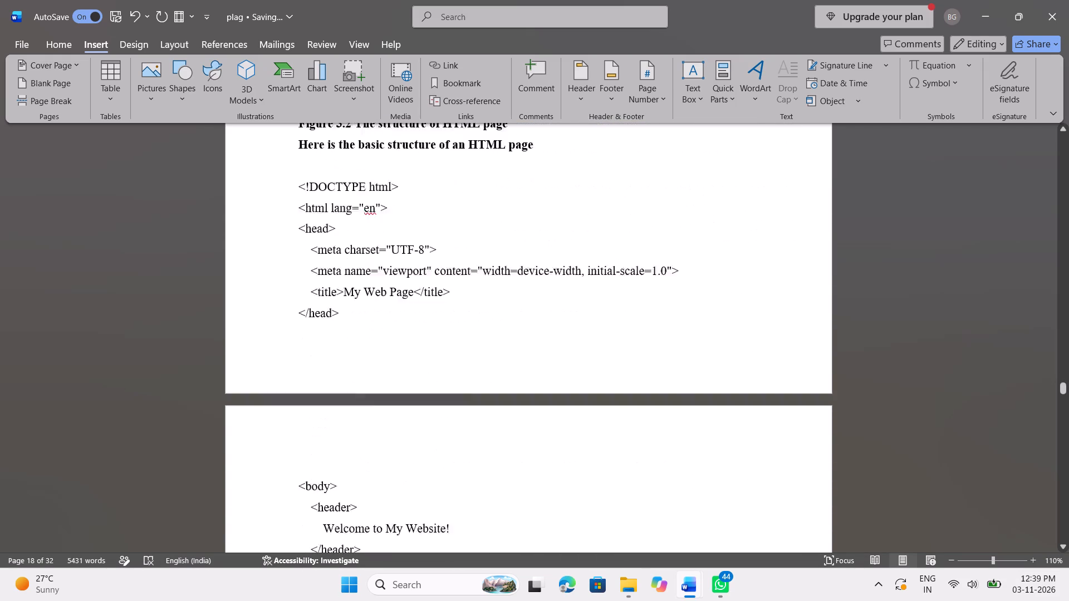
pyautogui.scroll(-5, 321, 450)
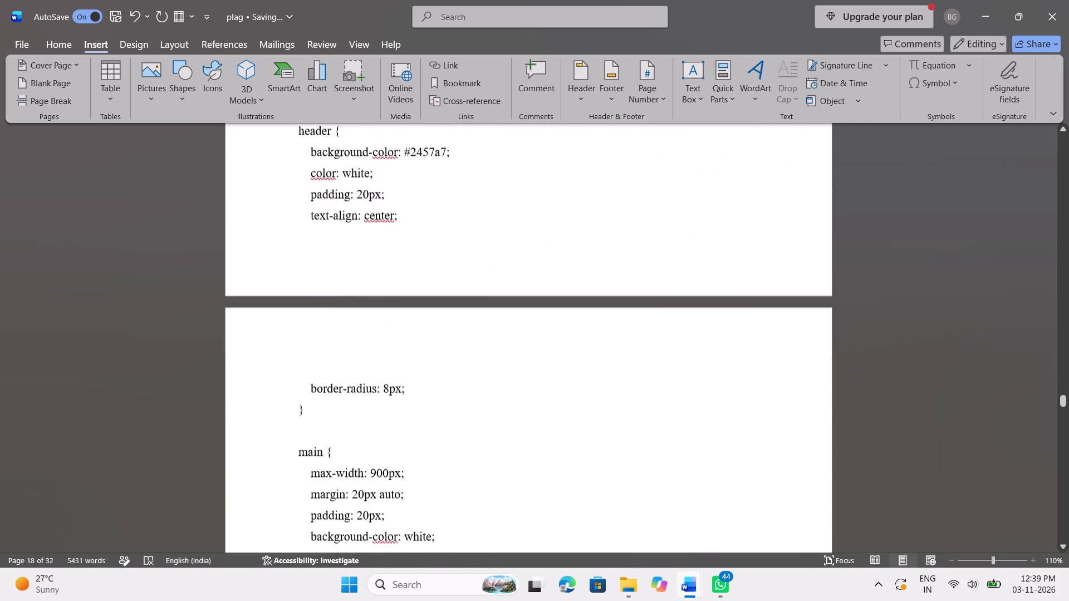
pyautogui.scroll(-2, 321, 450)
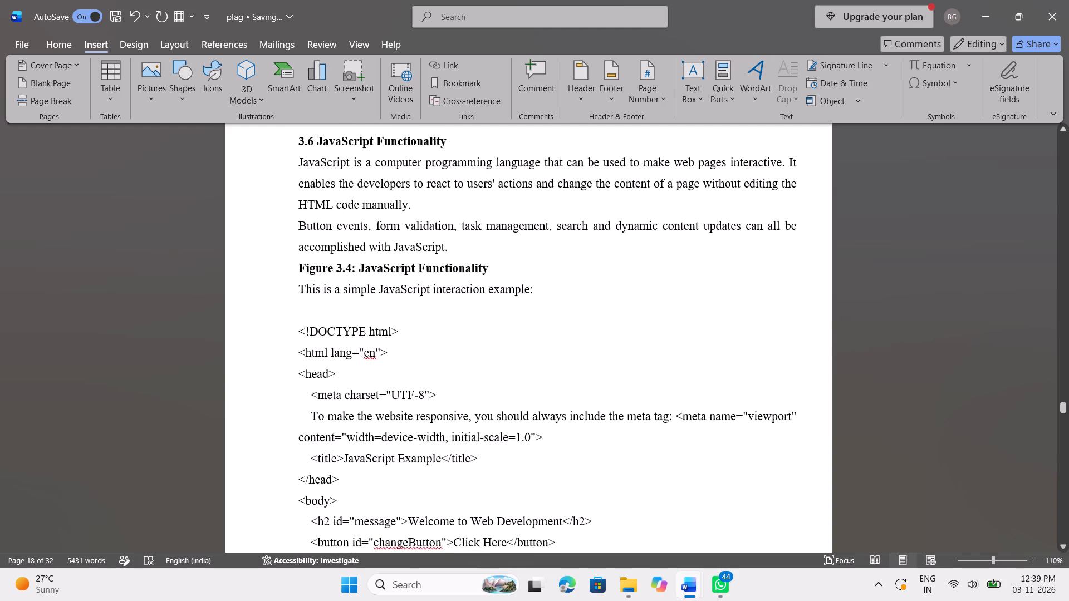
pyautogui.scroll(-3, 321, 450)
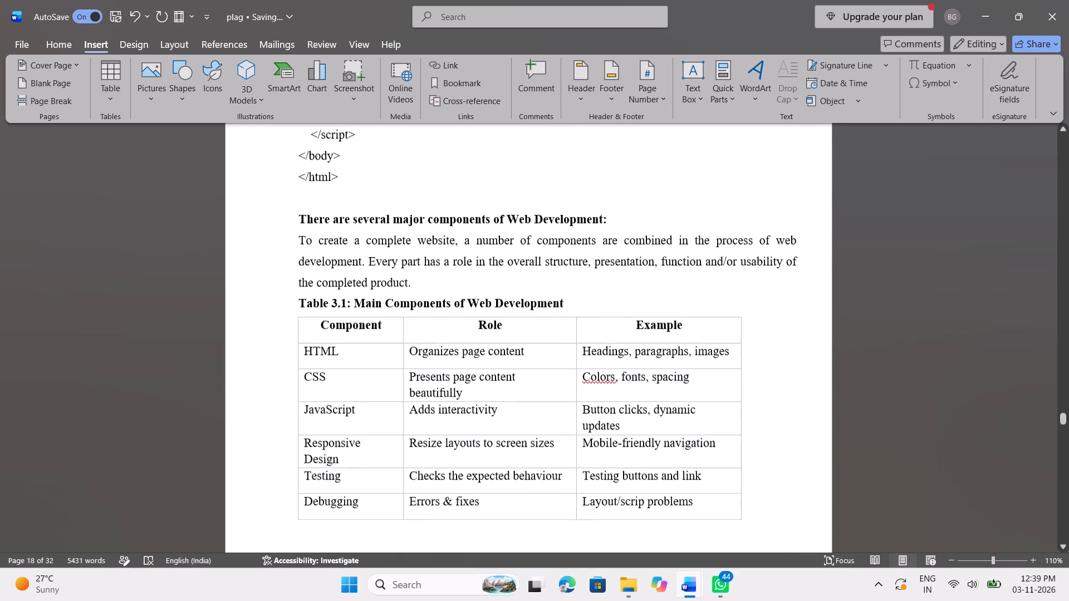
# Insert two blank lines above the CHAPTER 4: ANALYSIS heading so the chapter starts on a new page.
pyautogui.scroll(-1, 321, 450)
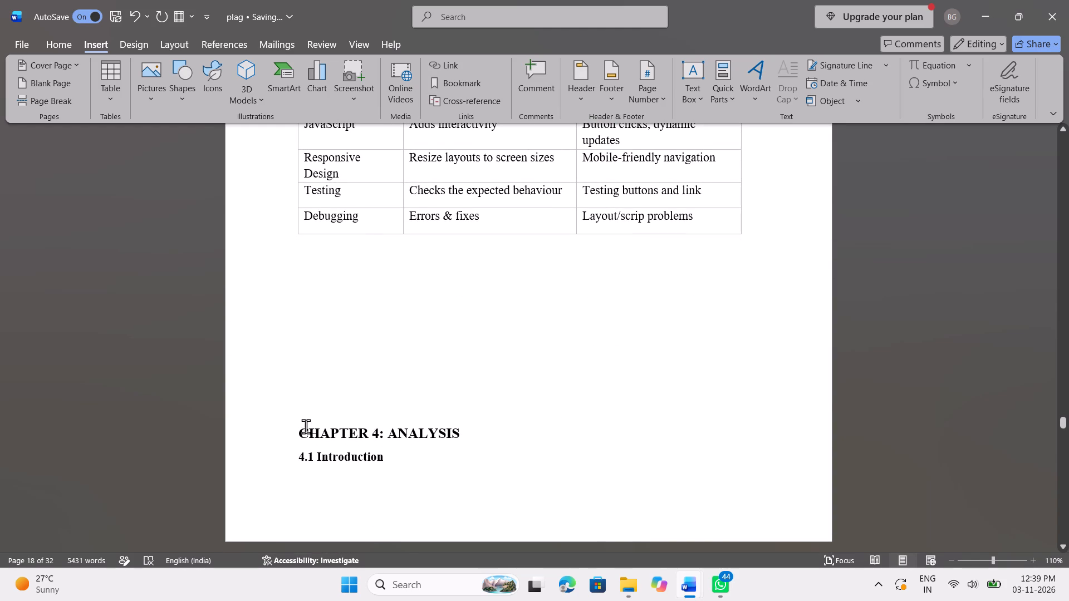
pyautogui.click(310, 414)
pyautogui.press('Return')
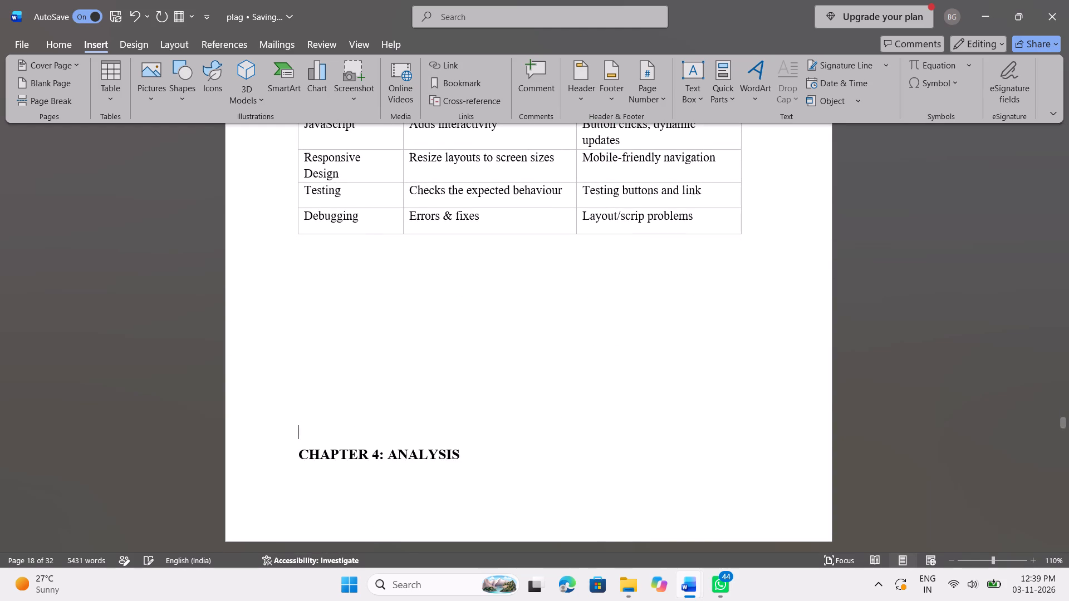
pyautogui.press('Return')
pyautogui.scroll(-2, 310, 414)
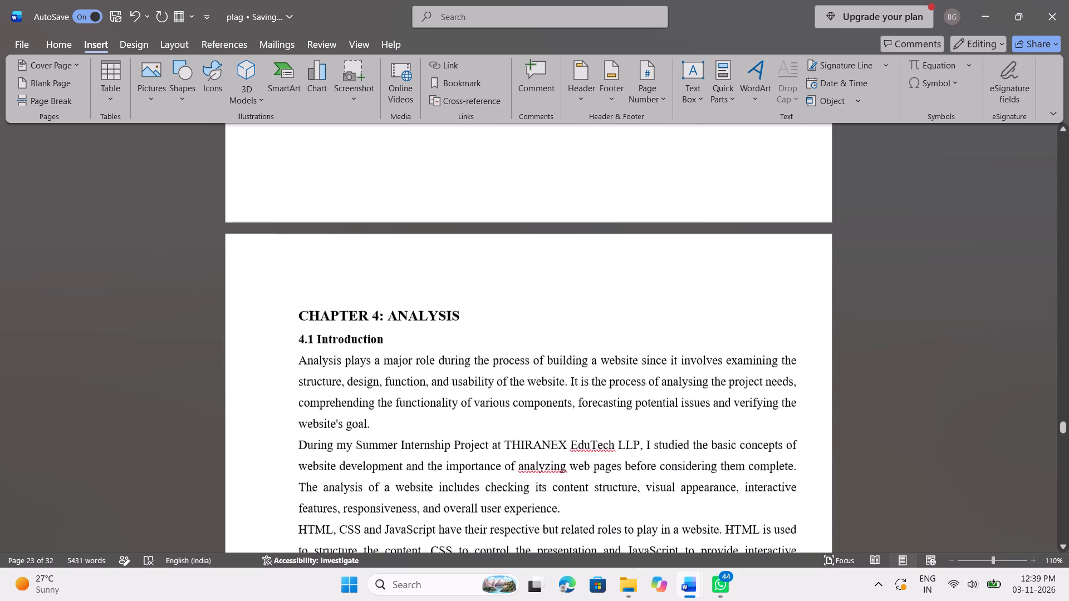
# Look through chapter 4, from its introduction to section 4.5 on website testing, to check the page layout.
pyautogui.scroll(-3, 310, 414)
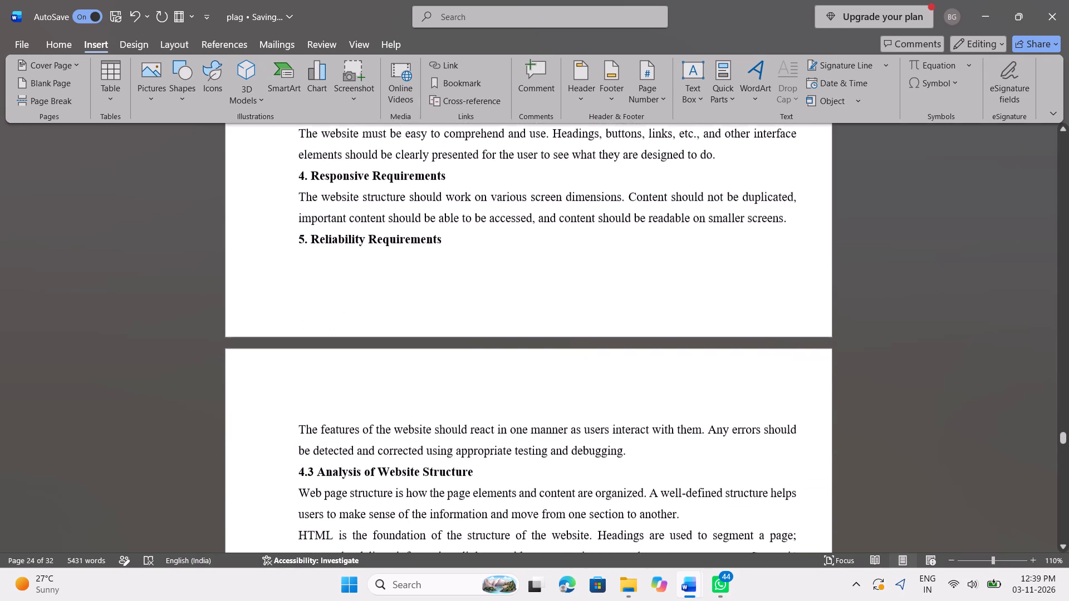
pyautogui.scroll(-3, 310, 414)
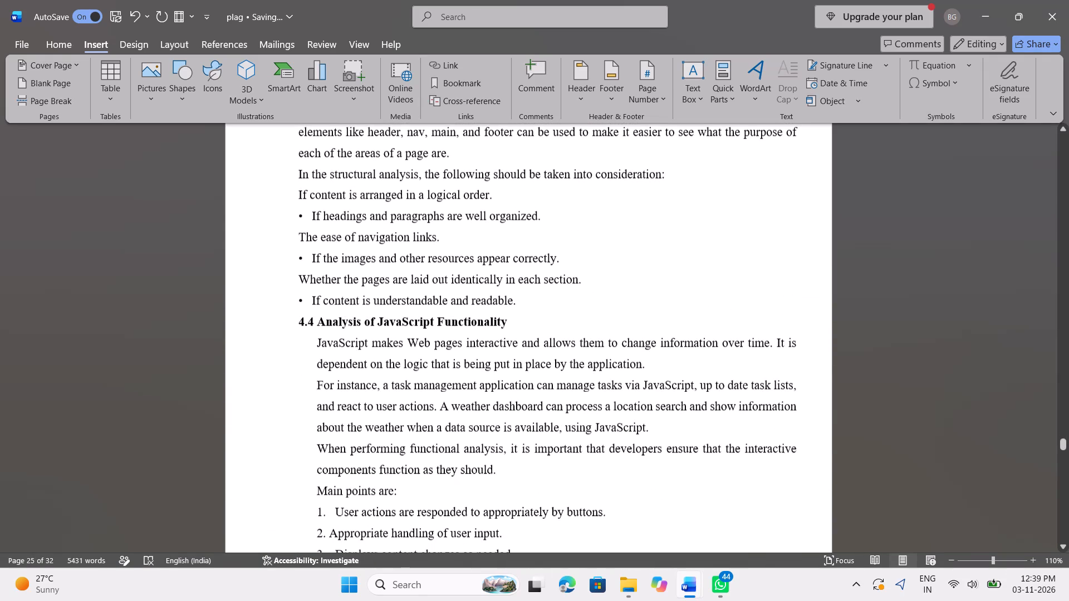
pyautogui.scroll(-1, 310, 414)
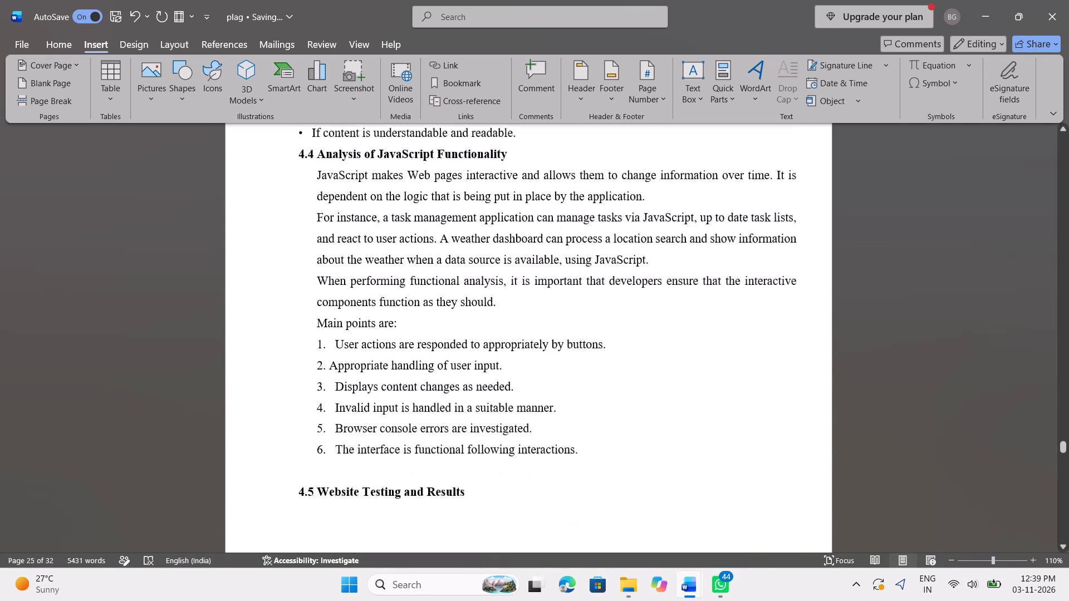
pyautogui.scroll(-2, 310, 414)
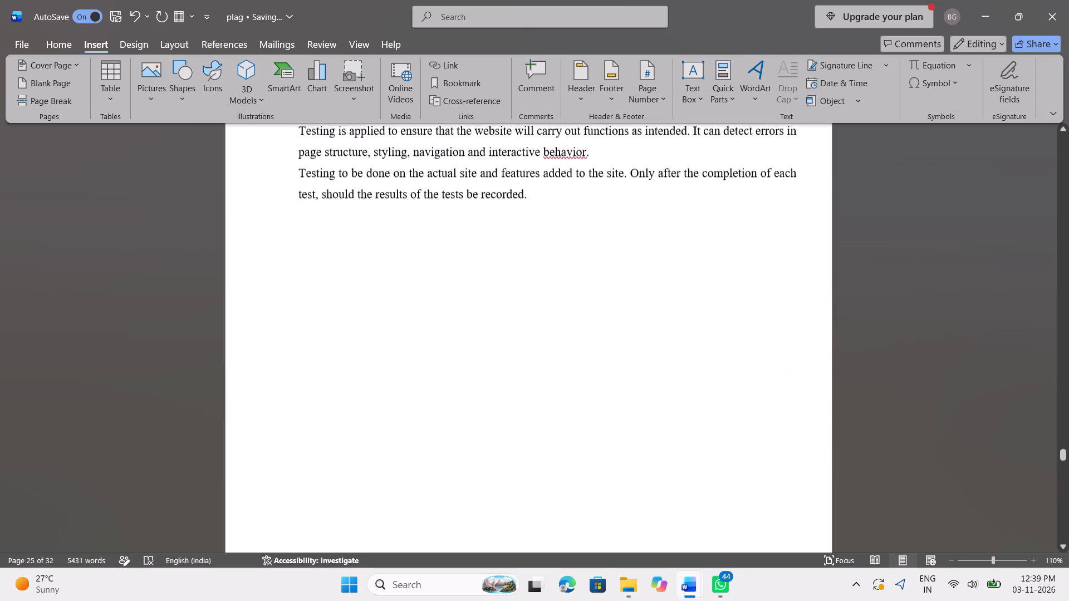
pyautogui.scroll(-2, 310, 414)
# Insert three blank lines above the CHAPTER 5: PROGRAM EXECUTION INTERFACE heading so the chapter starts on a new page.
pyautogui.scroll(-1, 310, 414)
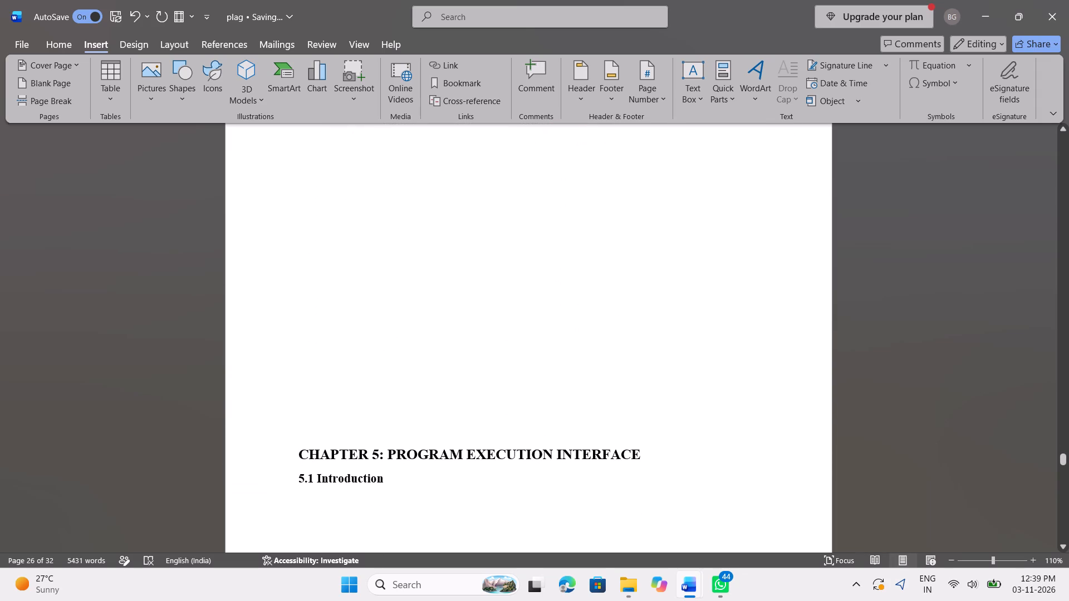
pyautogui.click(301, 432)
pyautogui.press('Return')
pyautogui.press('Return')
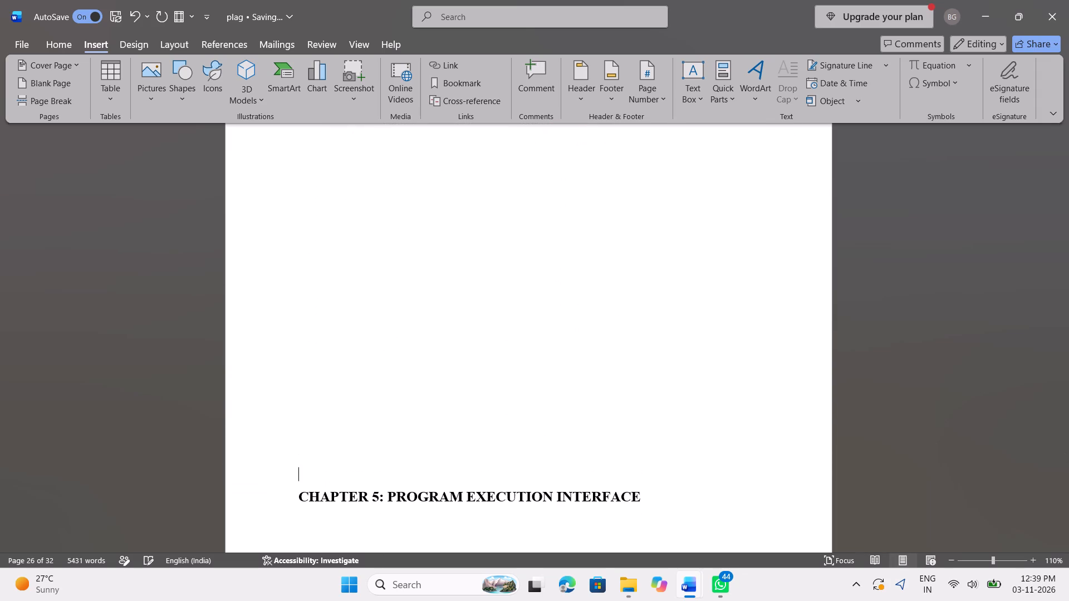
pyautogui.scroll(-1, 301, 432)
pyautogui.press('Return')
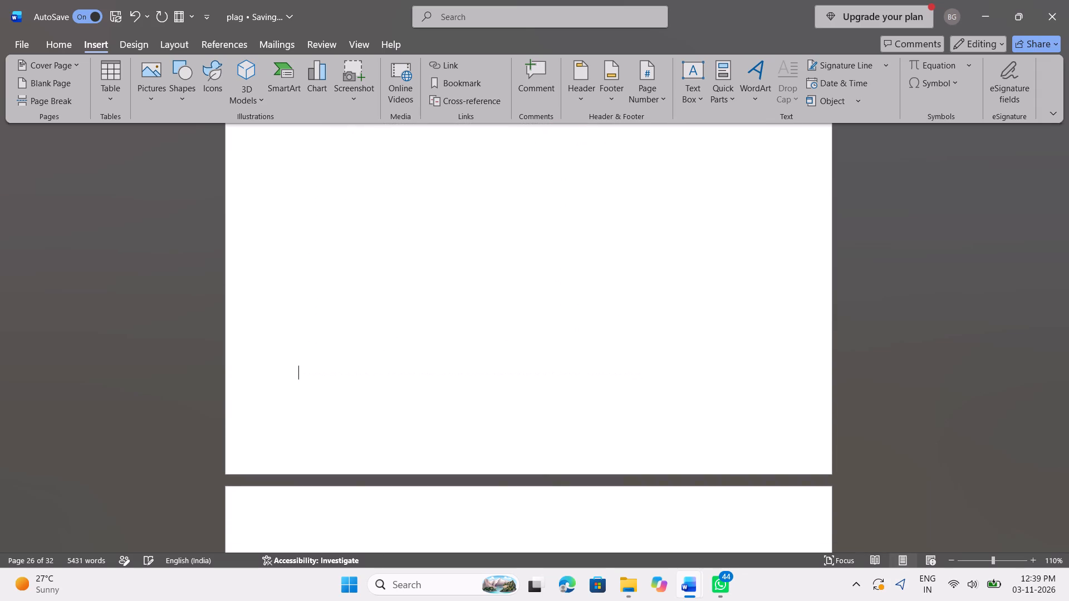
pyautogui.scroll(-2, 301, 432)
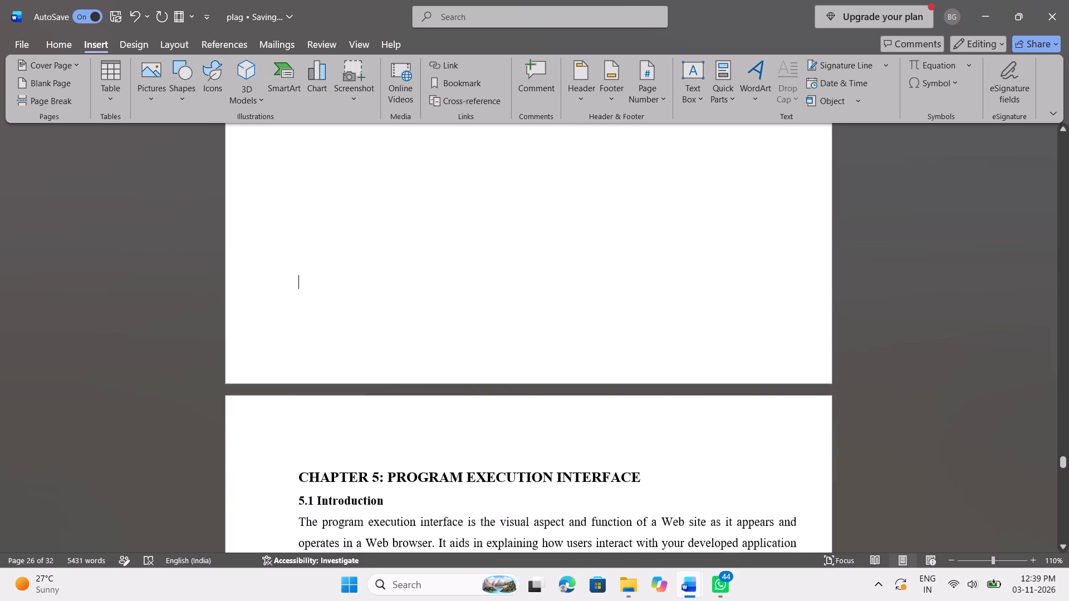
# Look through chapter 5's project sections and chapter 6 up to the Chapter 7 heading to check the page layout.
pyautogui.scroll(-3, 301, 432)
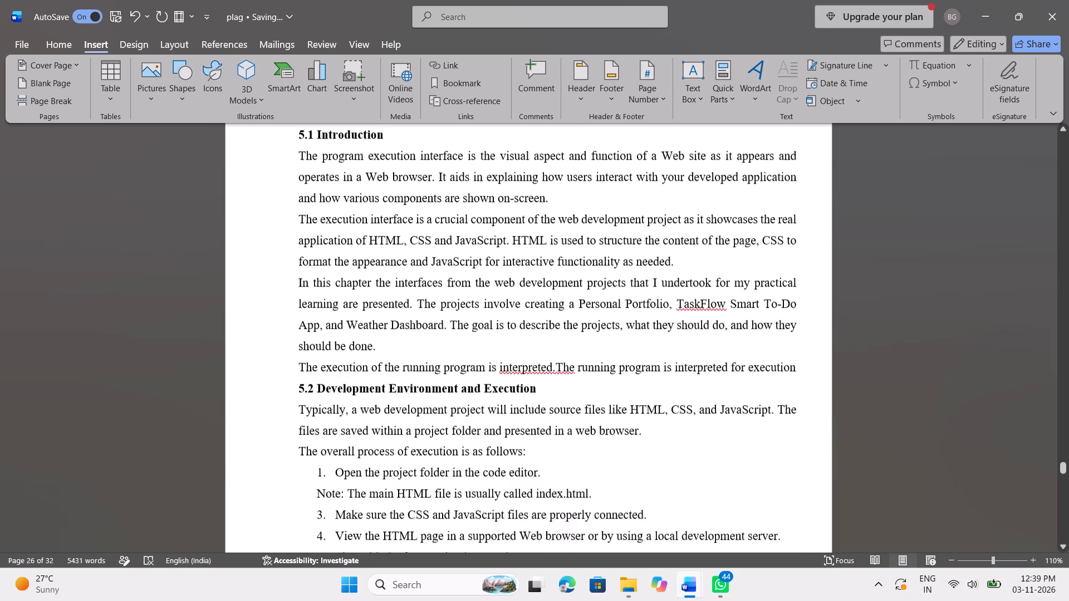
pyautogui.scroll(-6, 301, 432)
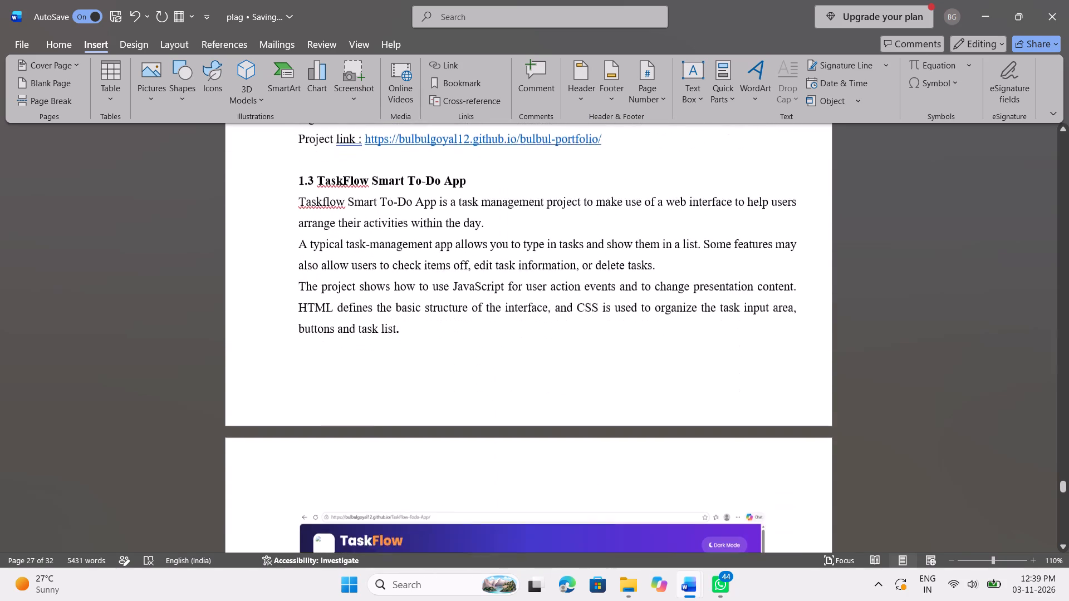
pyautogui.scroll(-3, 301, 432)
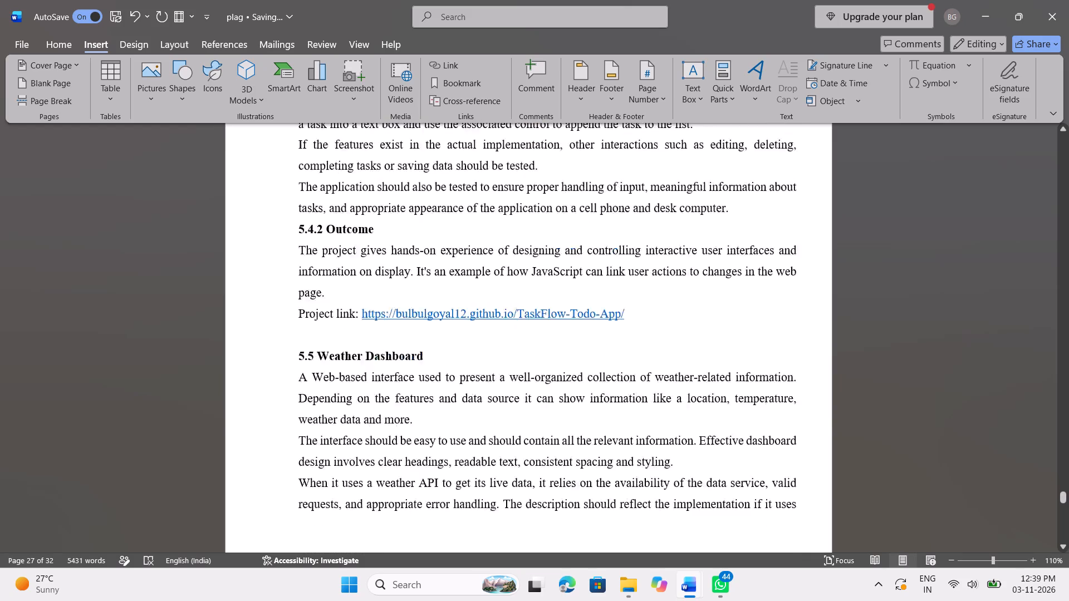
pyautogui.scroll(-2, 301, 432)
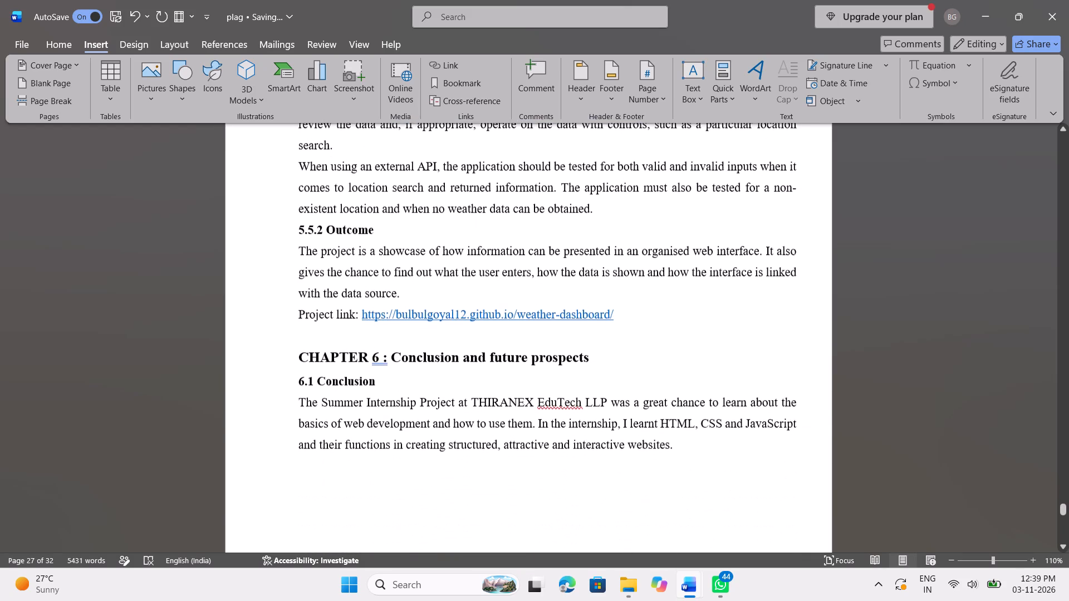
pyautogui.scroll(-2, 301, 432)
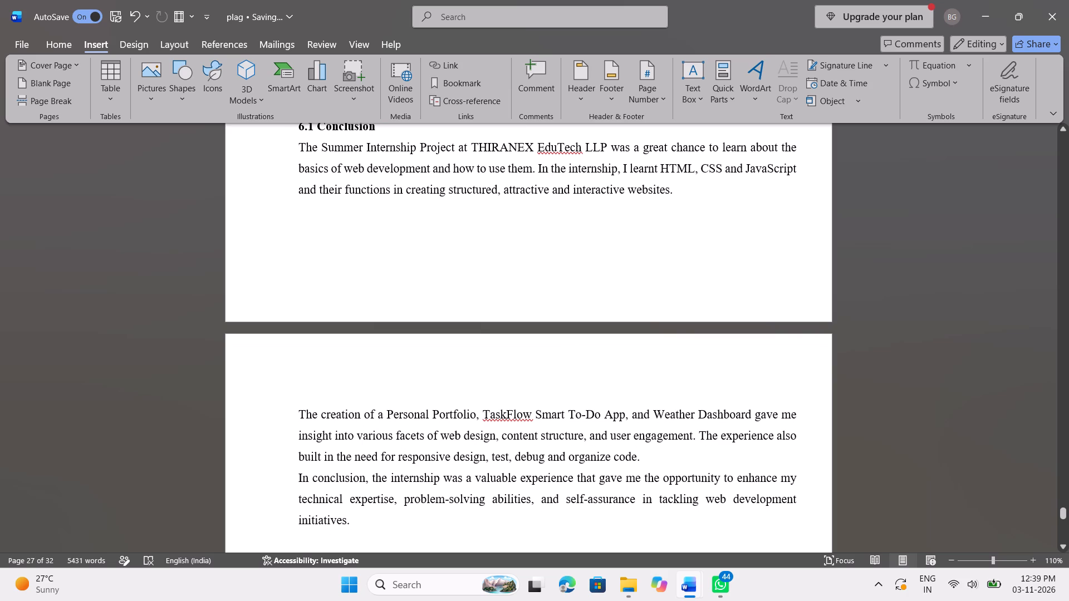
pyautogui.scroll(-3, 301, 432)
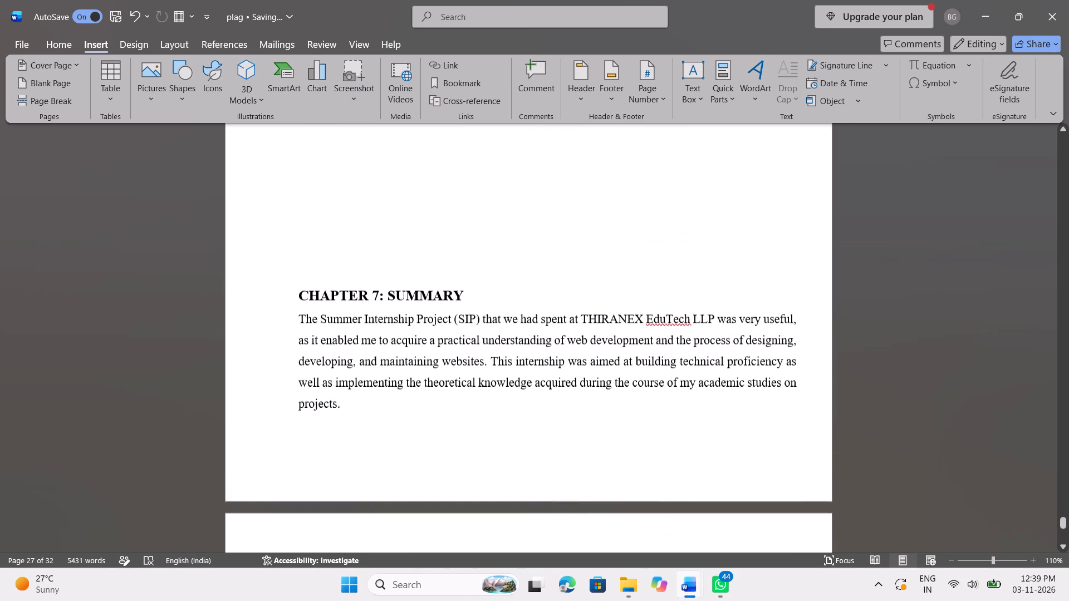
# Insert six blank lines above the CHAPTER 7: SUMMARY heading so the chapter starts on a new page.
pyautogui.scroll(-1, 301, 432)
pyautogui.click(311, 284)
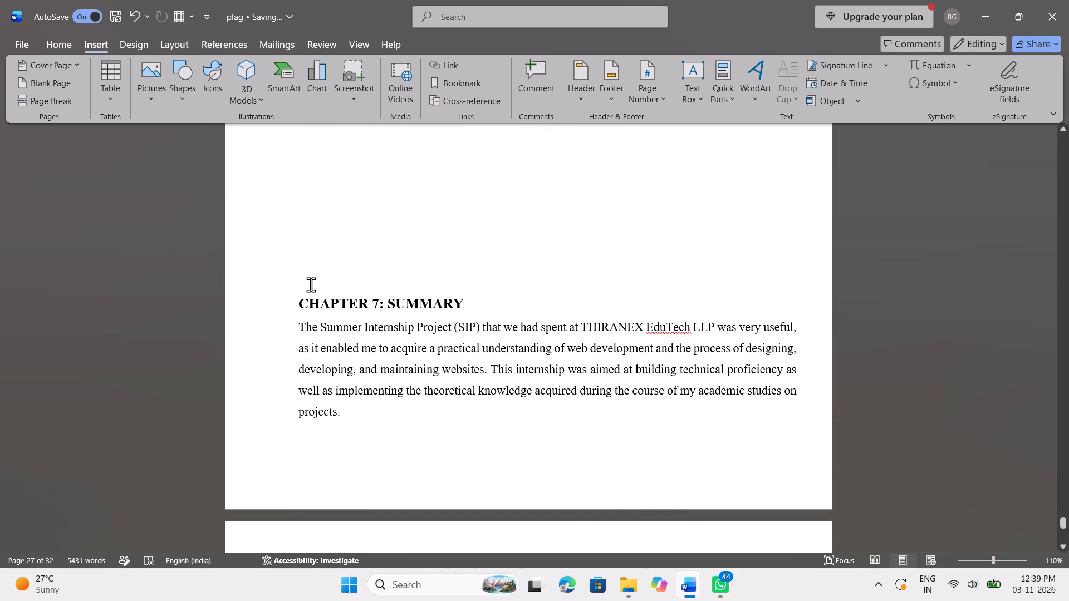
pyautogui.press('Return')
pyautogui.press('Return')
pyautogui.press('Return')
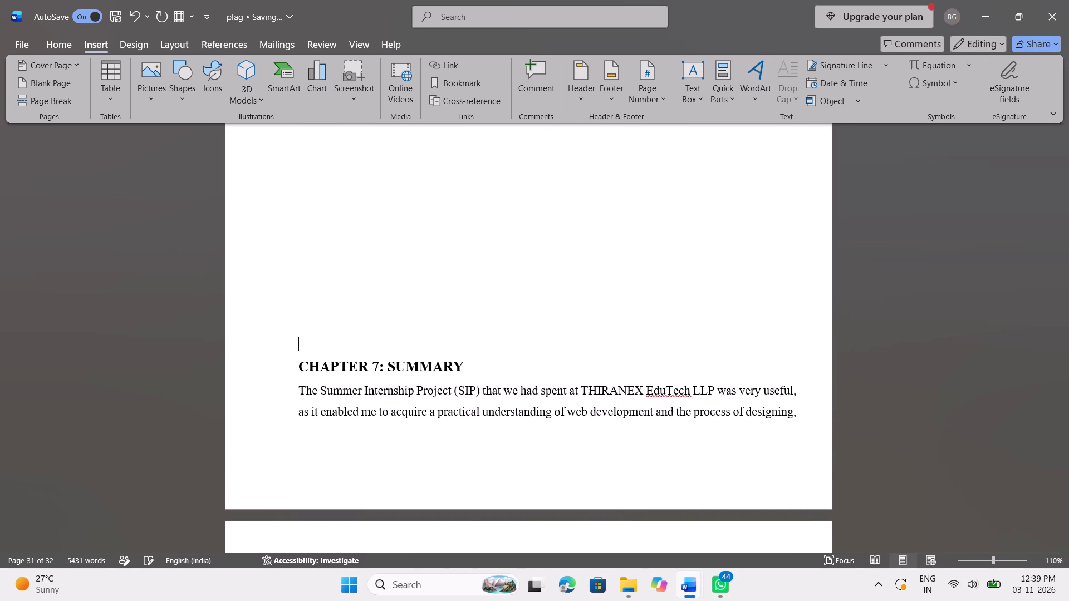
pyautogui.press('Return')
pyautogui.press('Return')
pyautogui.press('Return')
pyautogui.scroll(-4, 311, 284)
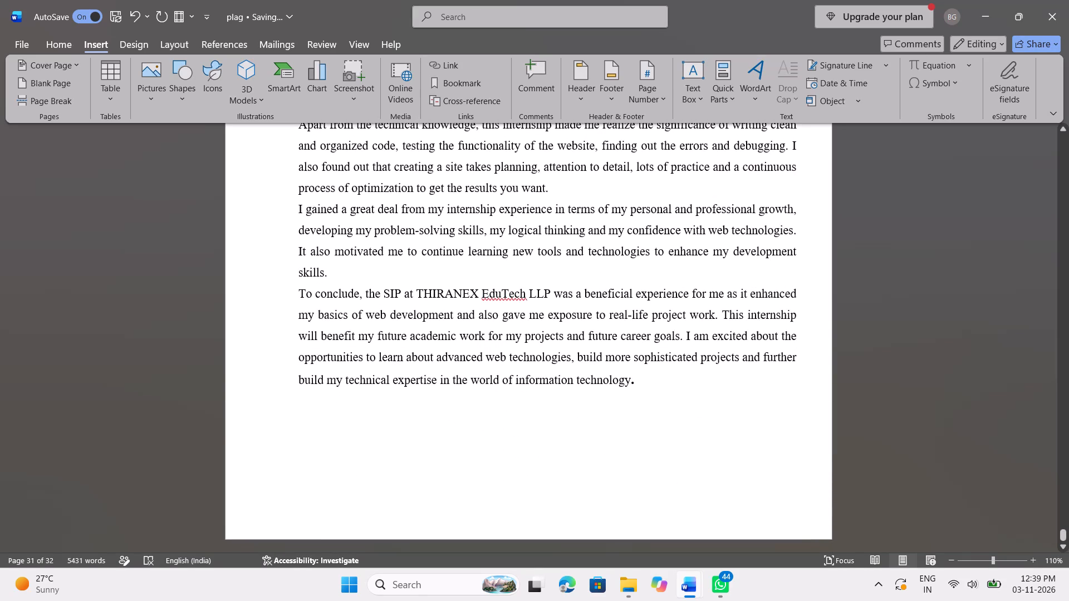
# Look back from the end of the Chapter 7 summary to the Weather Dashboard section to check the page layout.
pyautogui.scroll(1, 311, 284)
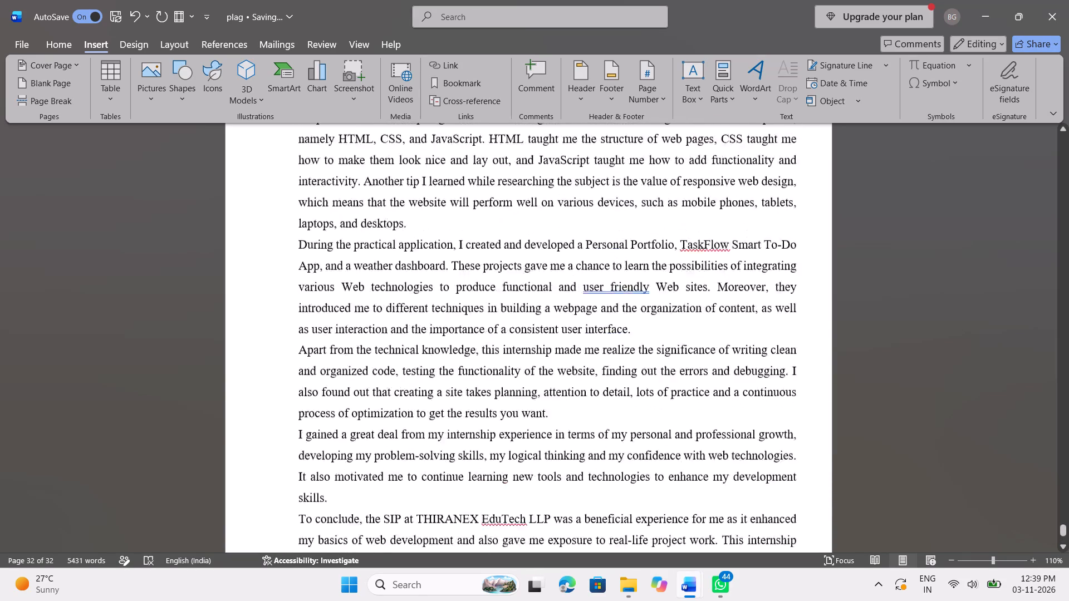
pyautogui.scroll(2, 311, 284)
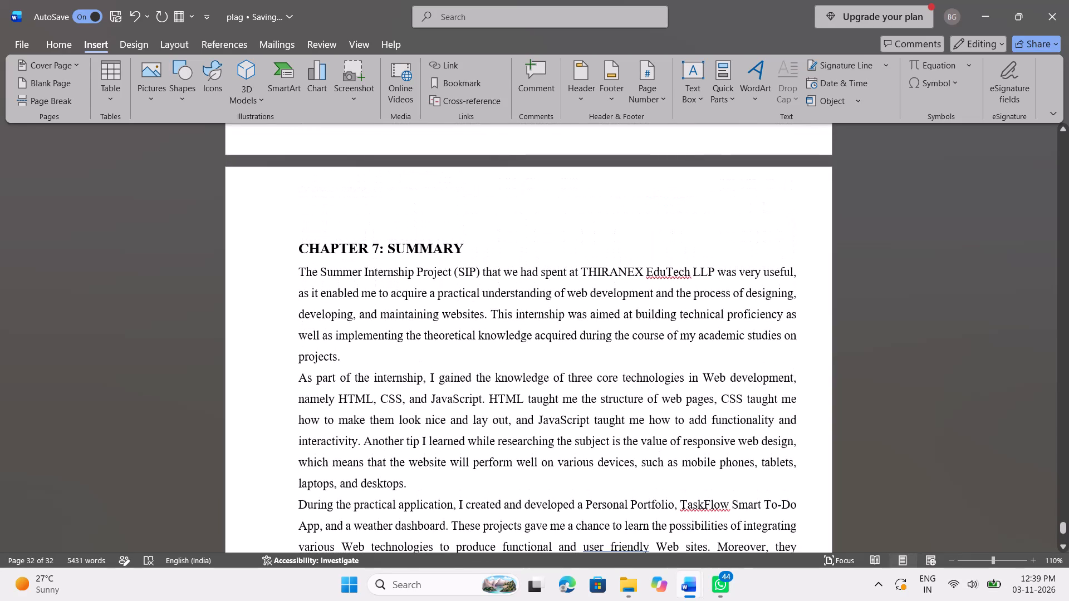
pyautogui.scroll(2, 311, 284)
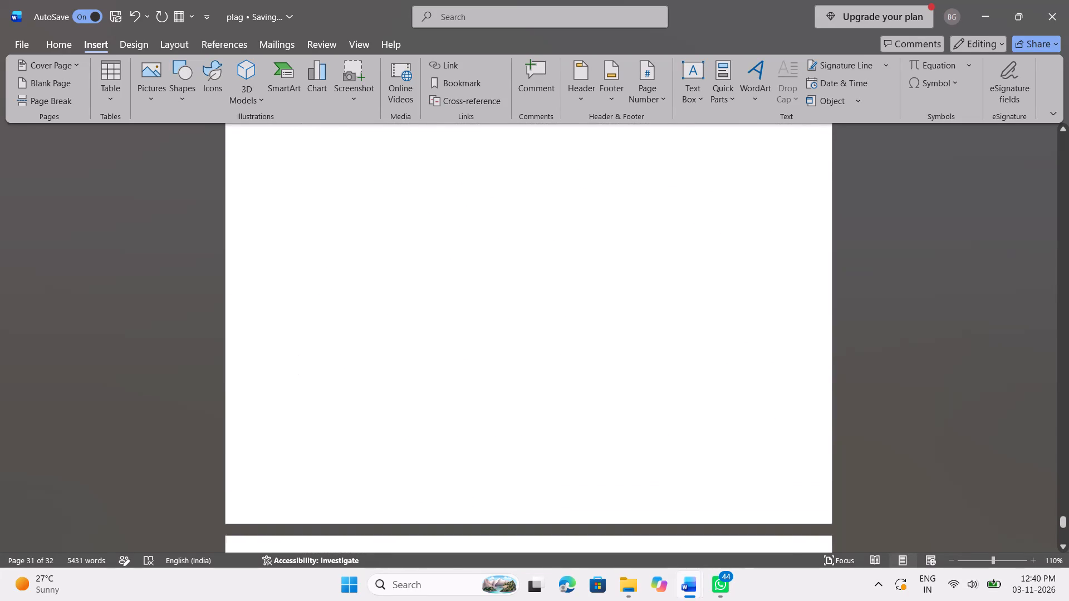
pyautogui.scroll(3, 311, 284)
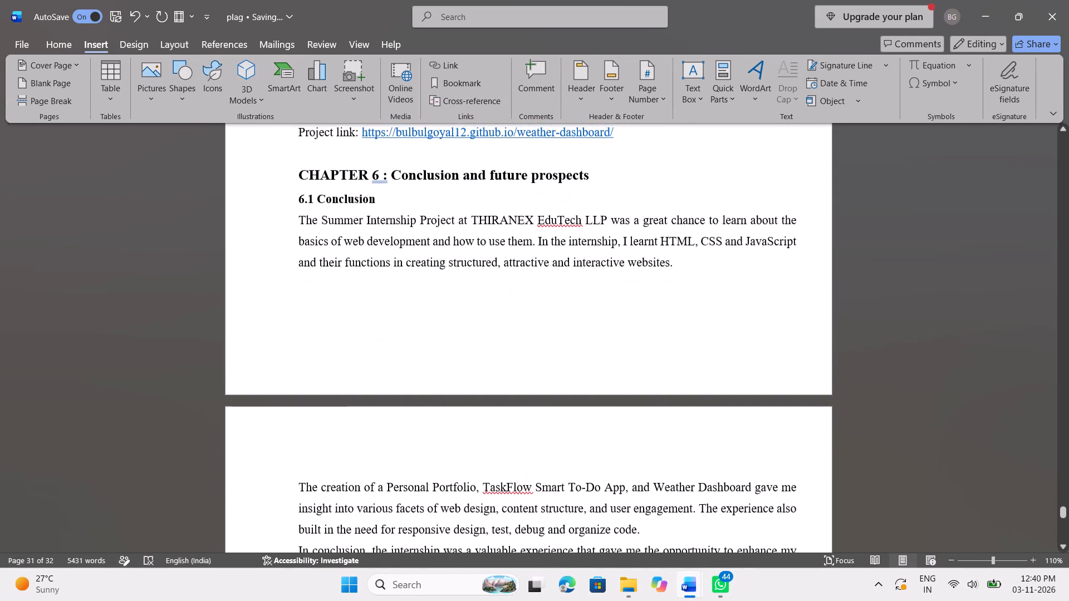
pyautogui.scroll(3, 311, 284)
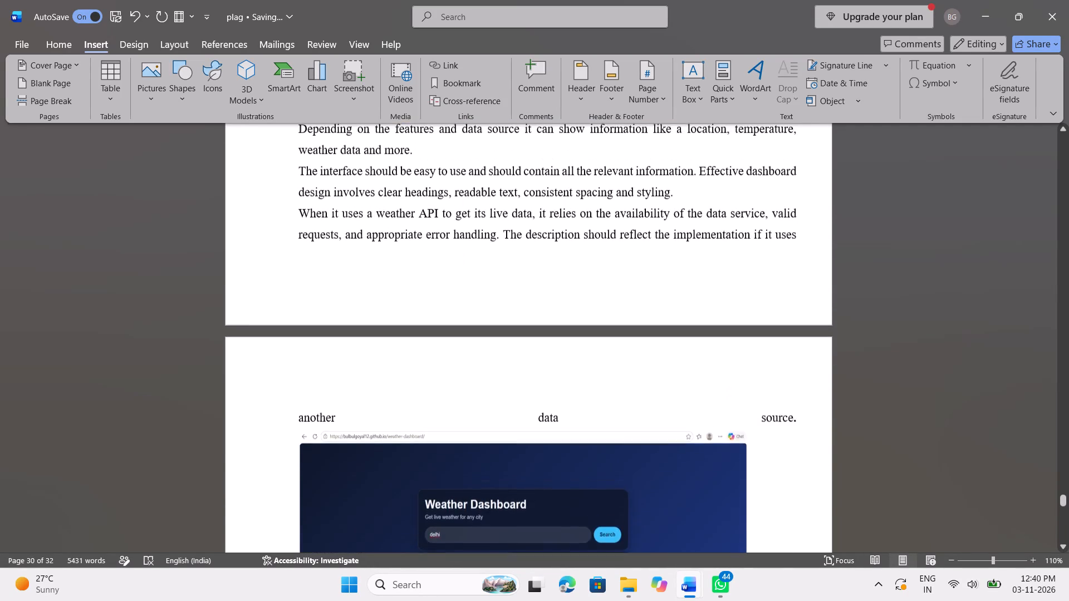
pyautogui.scroll(1, 311, 284)
# Join the paragraph starting "The creation of a Personal Portfolio" onto the preceding paragraph in section 6.1 Conclusion.
pyautogui.scroll(-2, 311, 284)
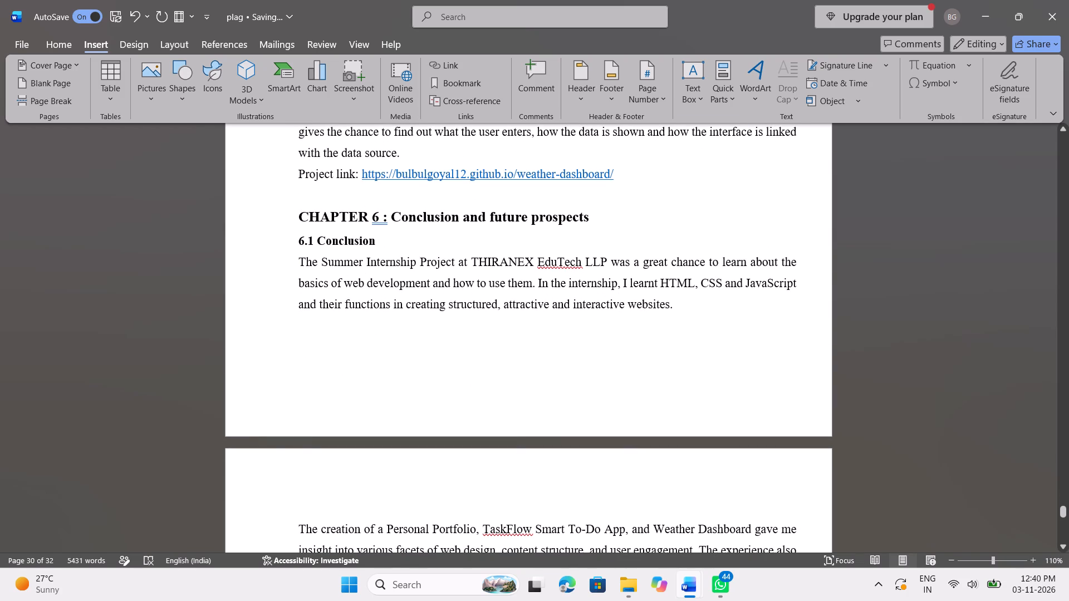
pyautogui.click(298, 528)
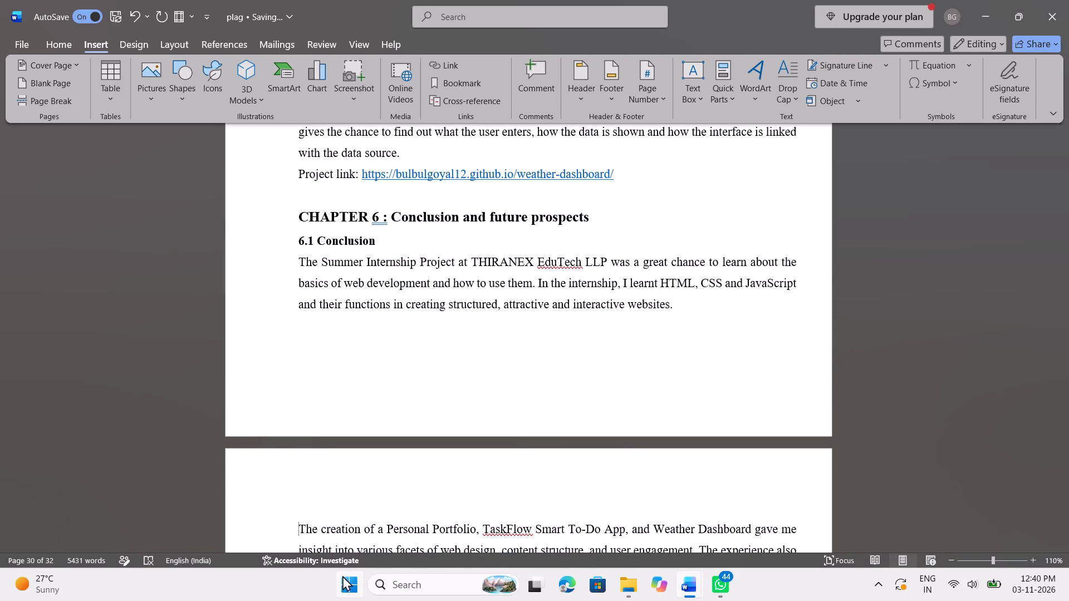
pyautogui.press('BackSpace')
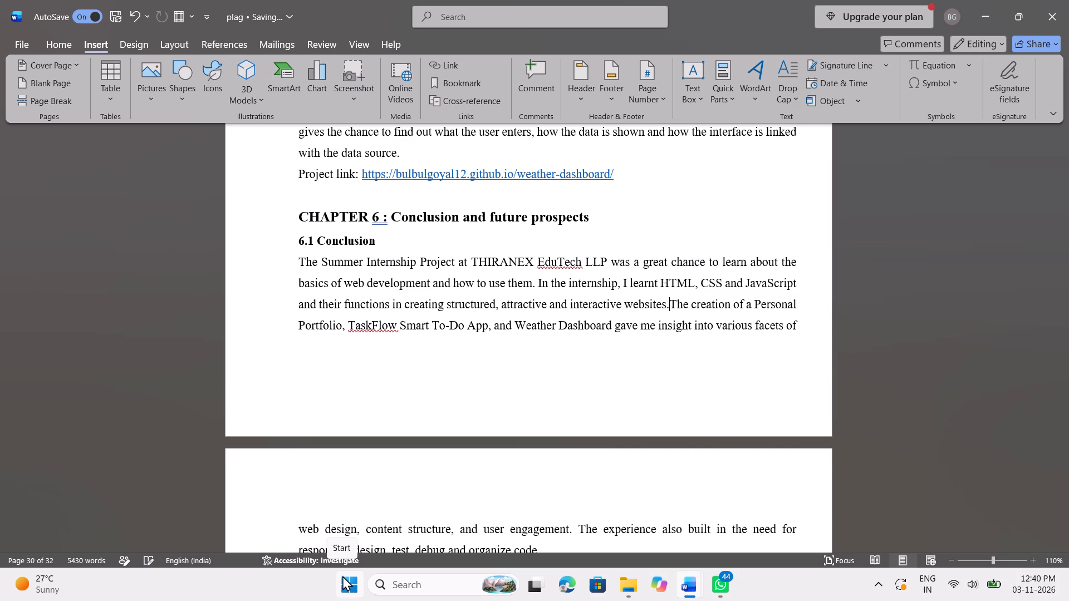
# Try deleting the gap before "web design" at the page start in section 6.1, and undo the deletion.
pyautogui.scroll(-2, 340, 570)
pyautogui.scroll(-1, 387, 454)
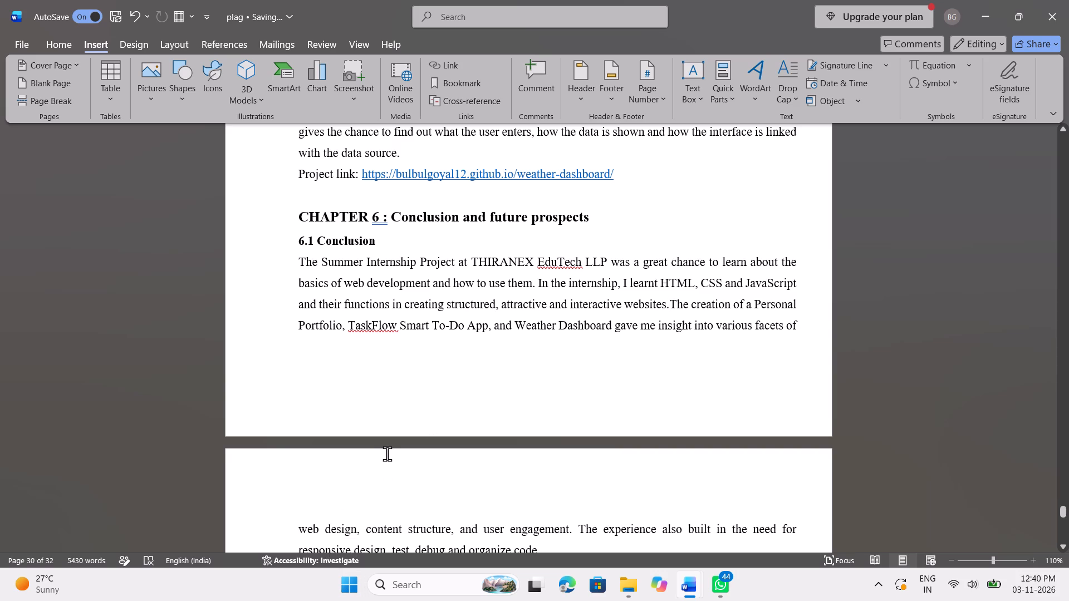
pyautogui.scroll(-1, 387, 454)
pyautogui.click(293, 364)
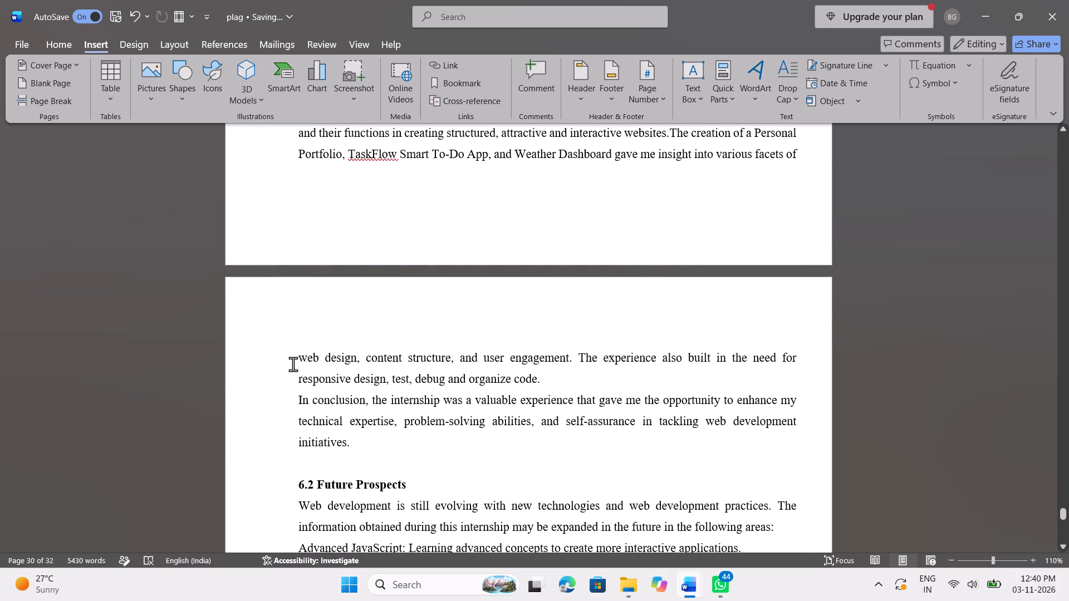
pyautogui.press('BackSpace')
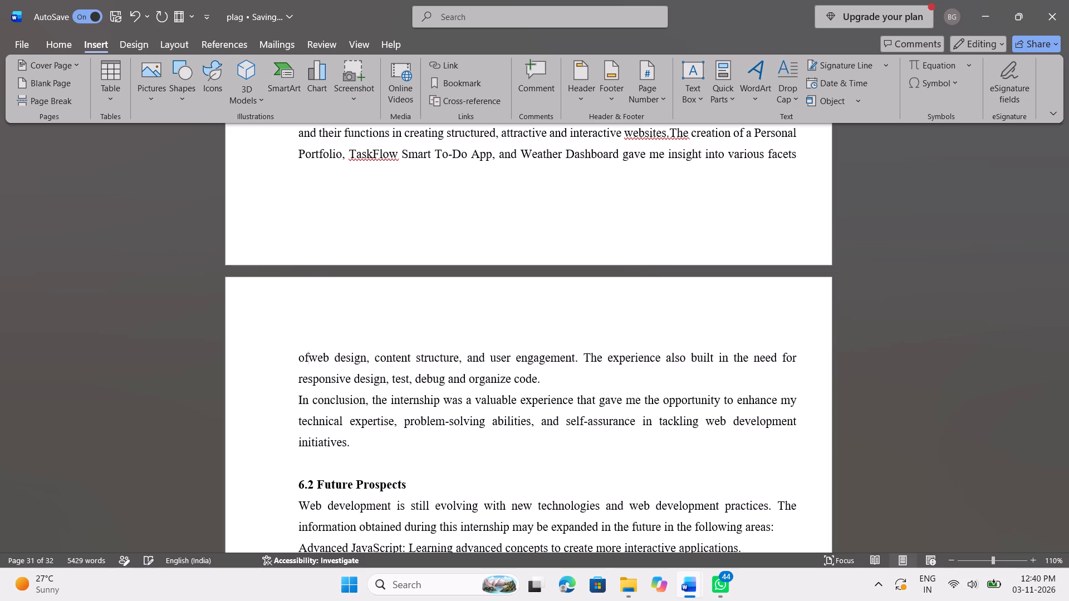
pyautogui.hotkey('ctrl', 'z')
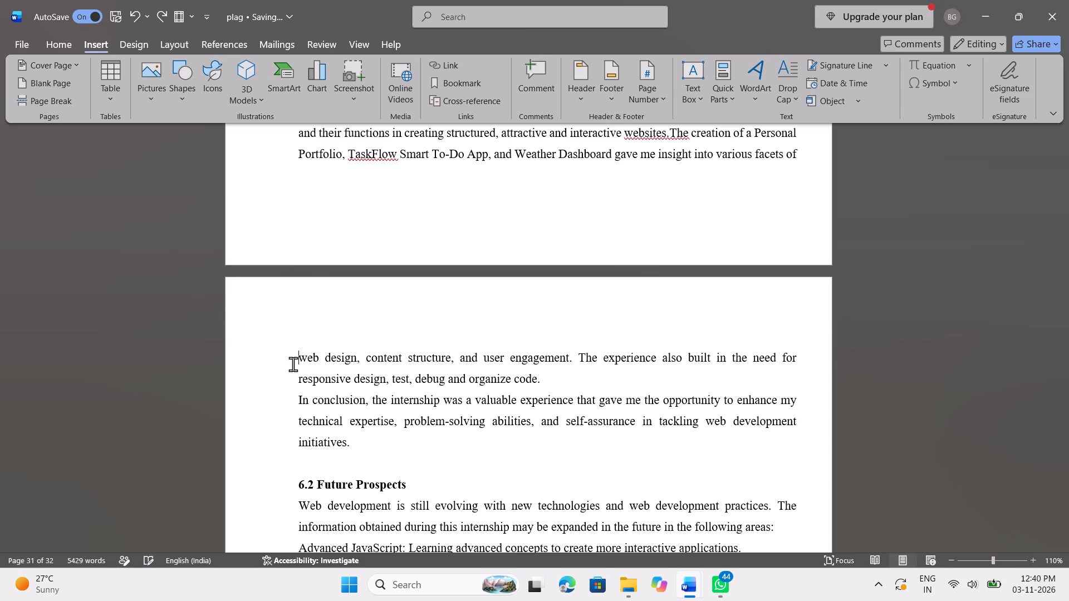
# Insert one blank line above the CHAPTER 7: SUMMARY heading to push it onto the next page.
pyautogui.scroll(-2, 293, 364)
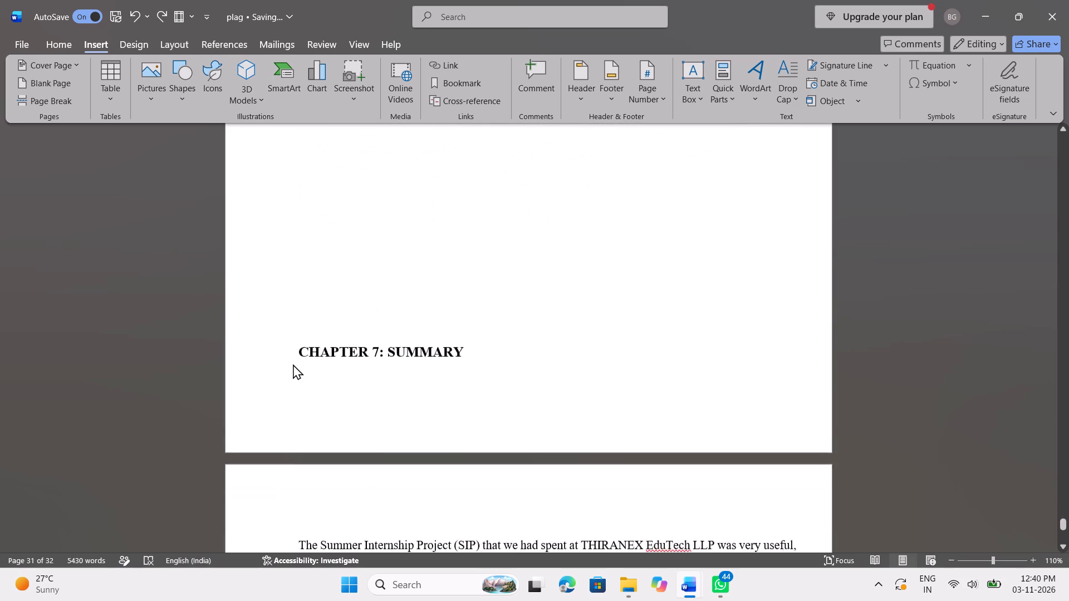
pyautogui.scroll(-1, 293, 364)
pyautogui.click(323, 235)
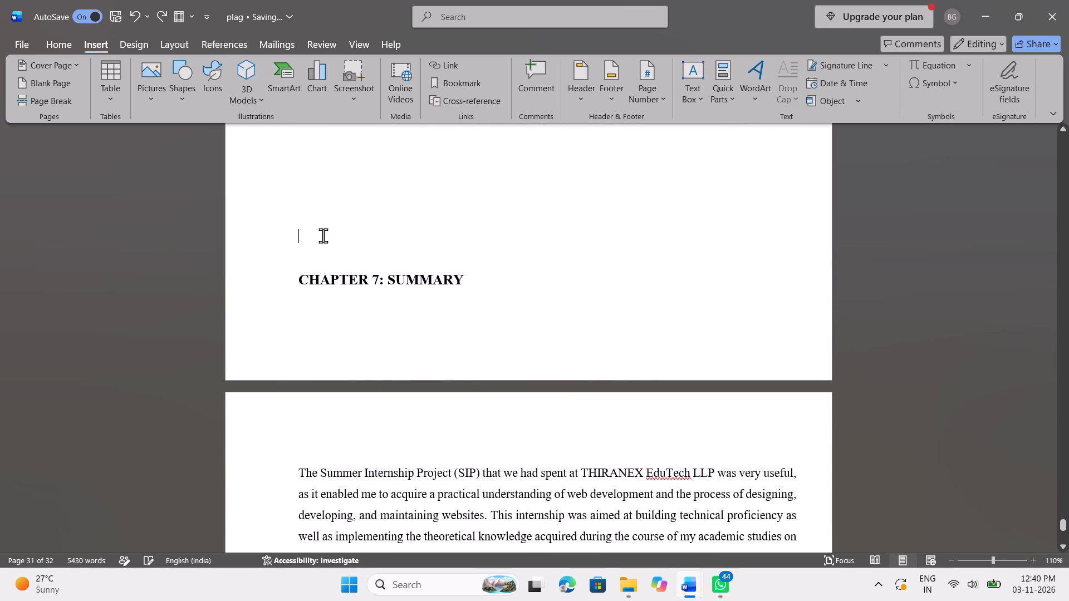
pyautogui.press('Return')
# Look through the pages from the end of chapter 5 to the Chapter 7 summary to check where each chapter starts.
pyautogui.scroll(-2, 323, 235)
pyautogui.scroll(1, 323, 235)
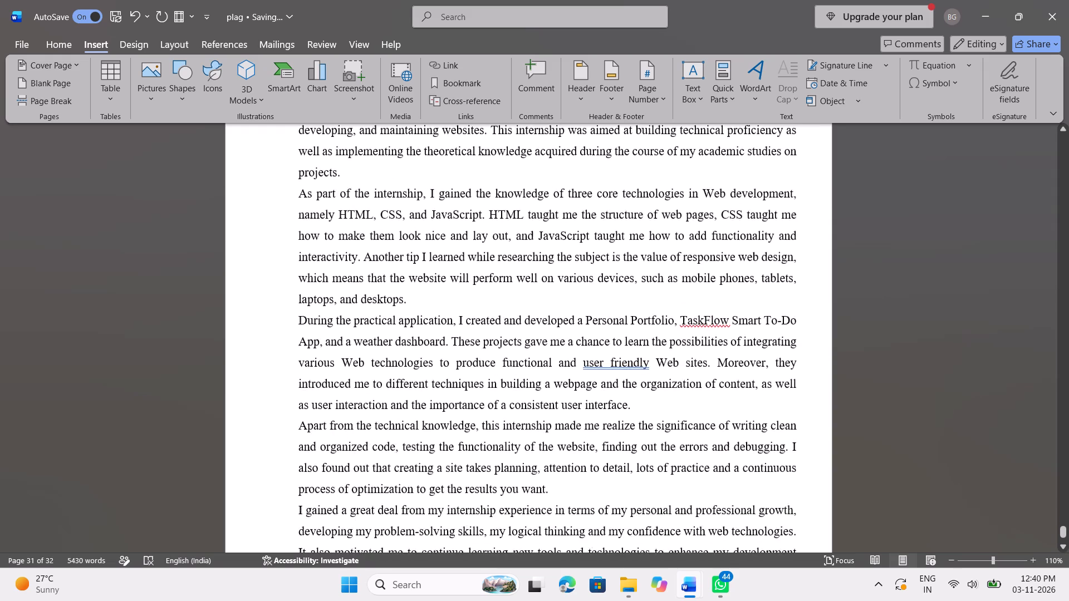
pyautogui.scroll(3, 323, 235)
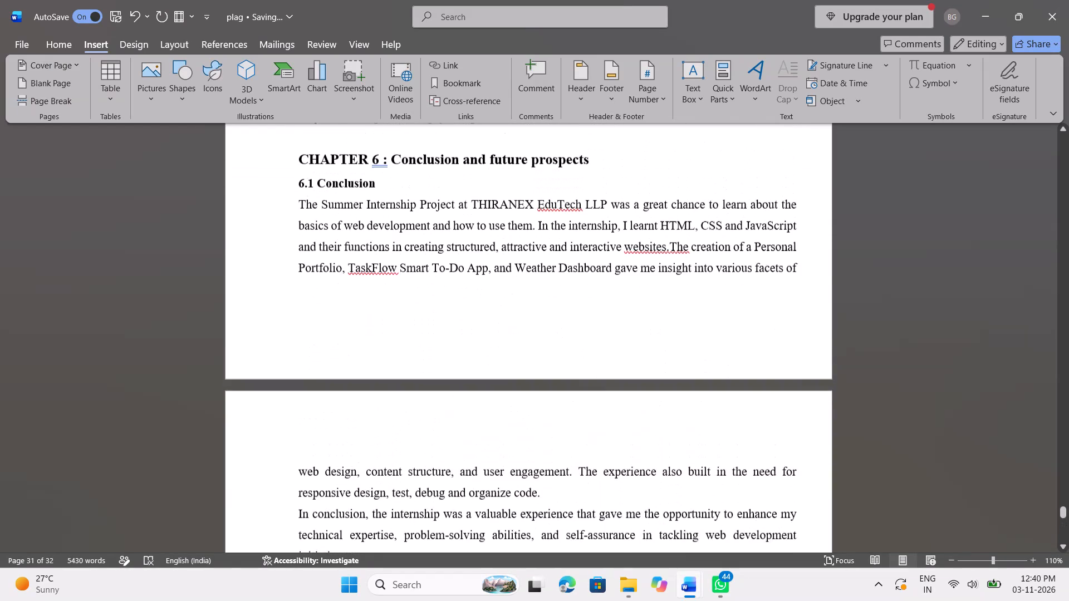
pyautogui.scroll(2, 323, 235)
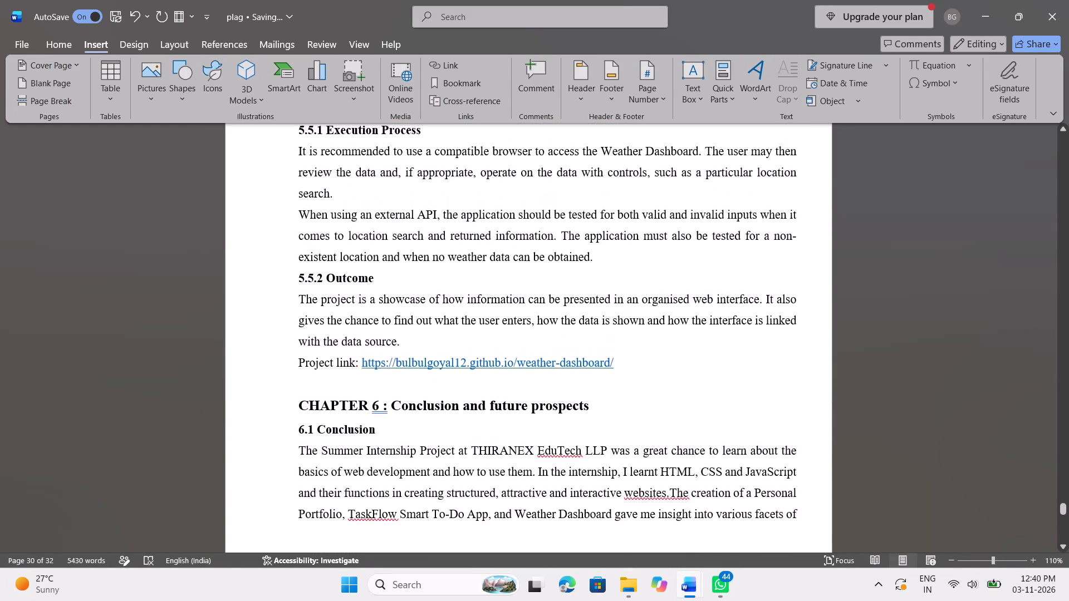
pyautogui.scroll(2, 323, 235)
pyautogui.scroll(-1, 323, 235)
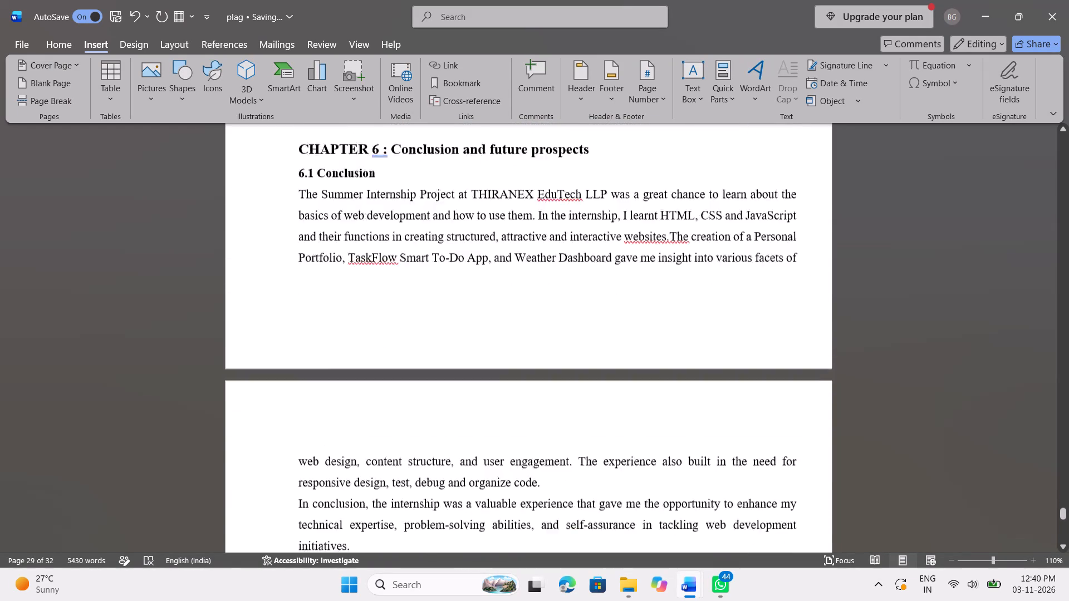
pyautogui.scroll(-2, 323, 235)
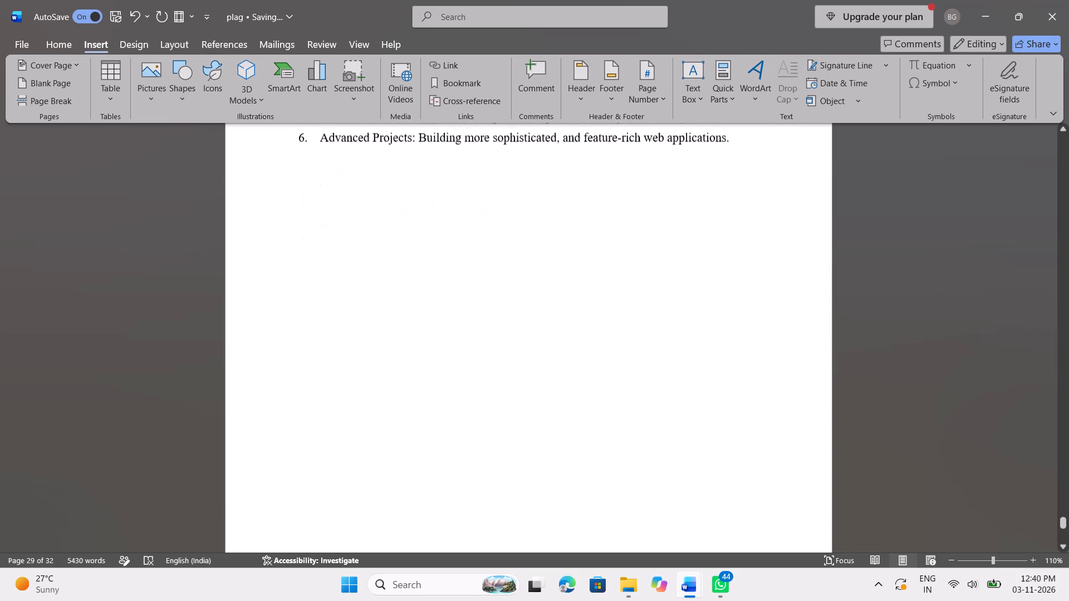
pyautogui.scroll(-2, 323, 235)
pyautogui.scroll(1, 323, 235)
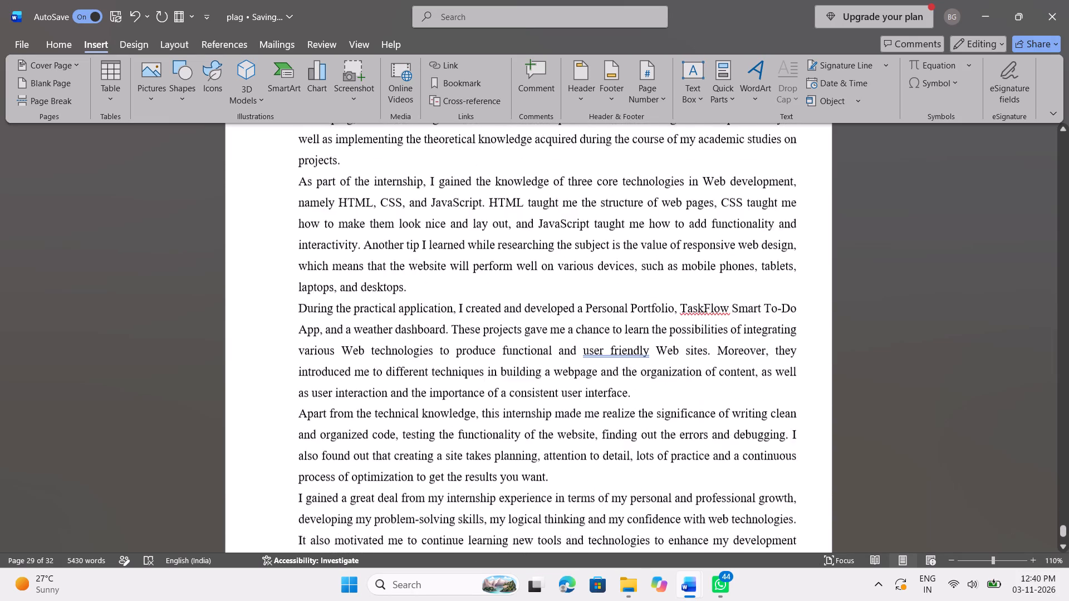
pyautogui.scroll(3, 323, 235)
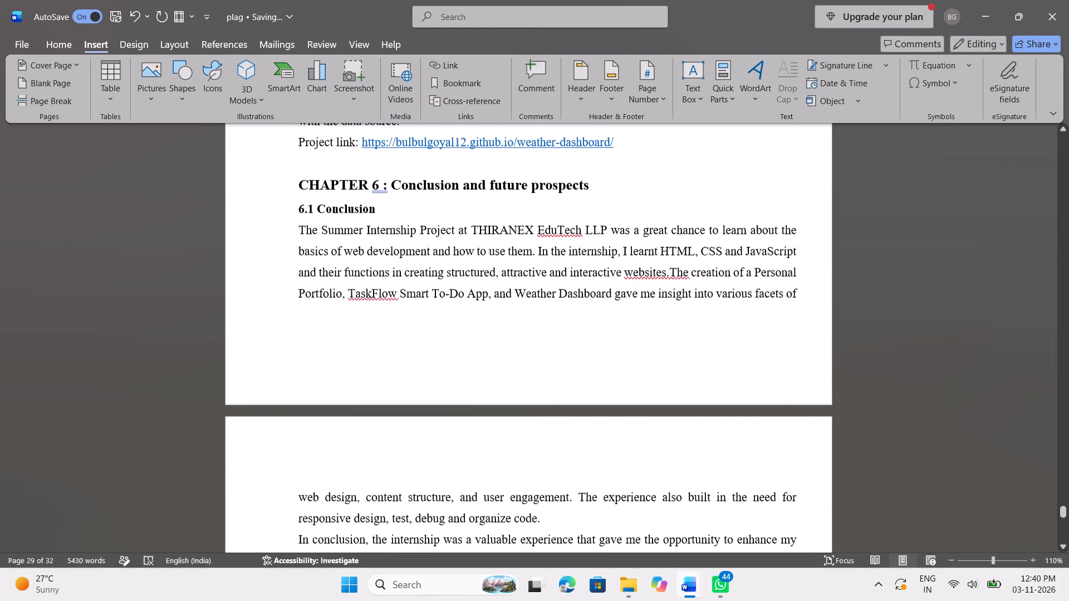
# Insert seven blank lines above the CHAPTER 6: Conclusion and future prospects heading so the chapter starts on a new page.
pyautogui.scroll(1, 323, 235)
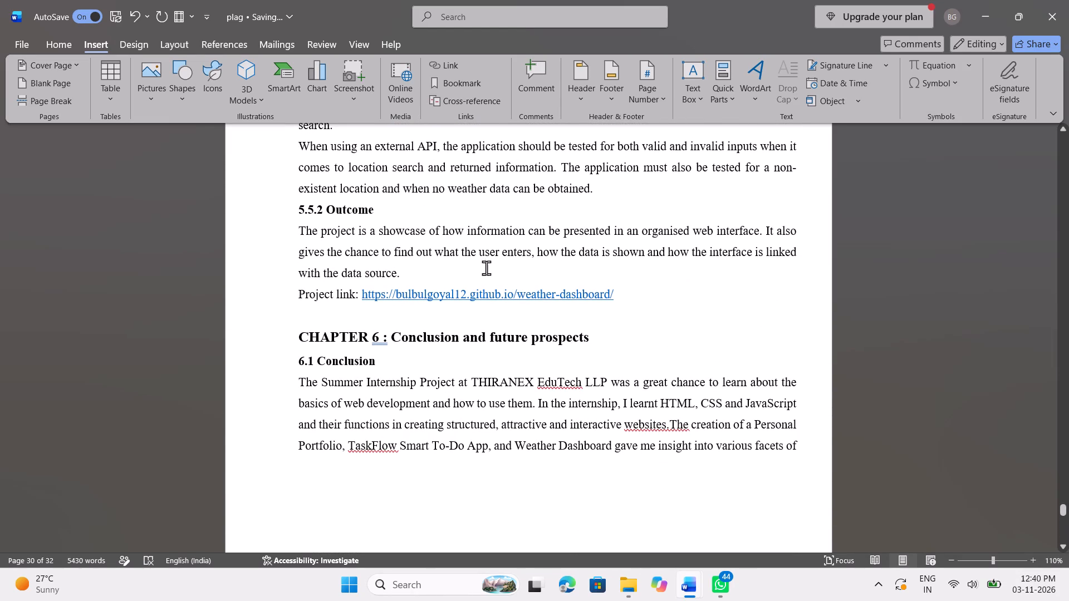
pyautogui.click(635, 294)
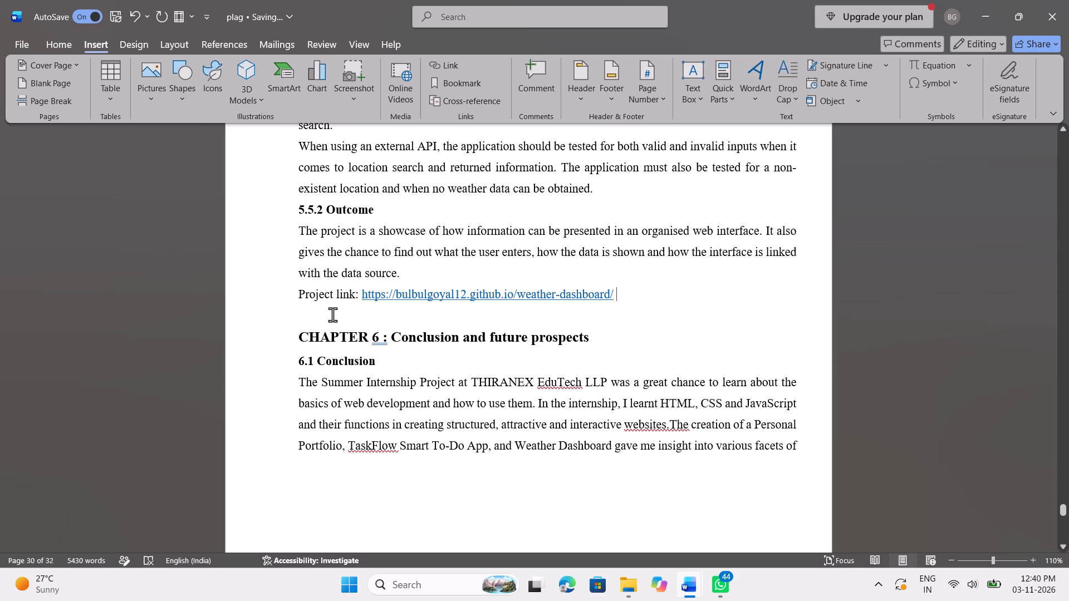
pyautogui.click(315, 313)
pyautogui.press('Return')
pyautogui.press('Return')
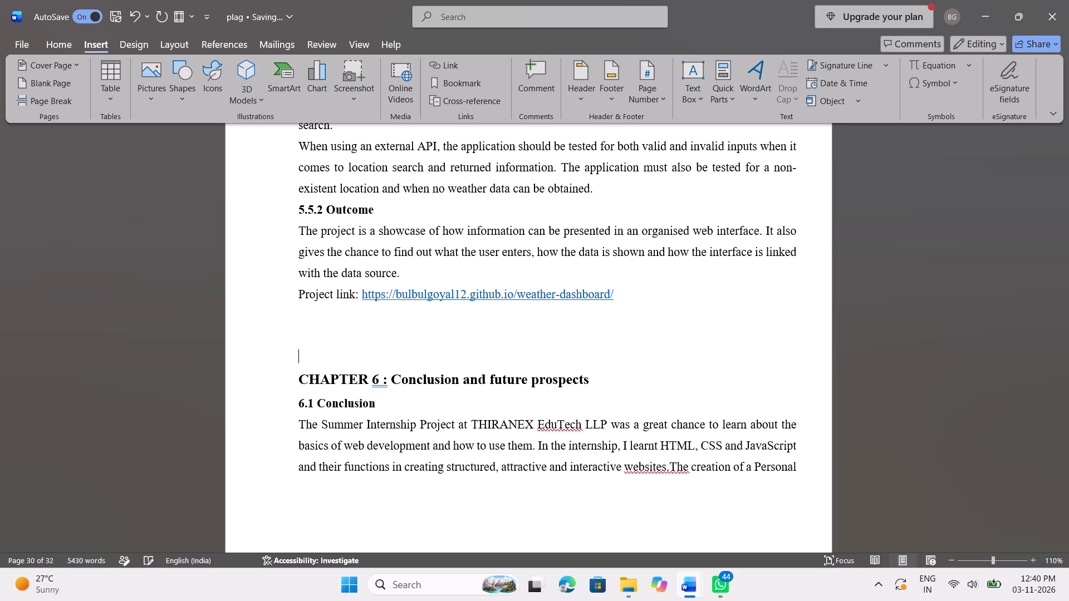
pyautogui.press('Return')
pyautogui.scroll(-1, 315, 313)
pyautogui.press('Return')
pyautogui.press('Return')
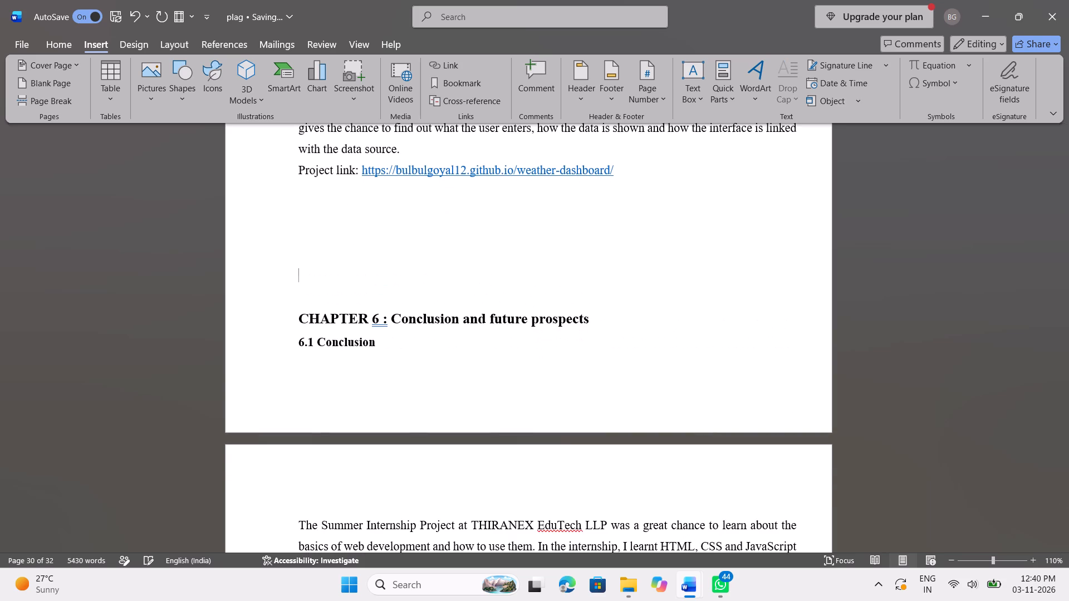
pyautogui.press('Return')
pyautogui.press('Return')
# Remove six surplus blank lines above the CHAPTER 7: SUMMARY heading so it sits at the top of its page.
pyautogui.scroll(-2, 315, 313)
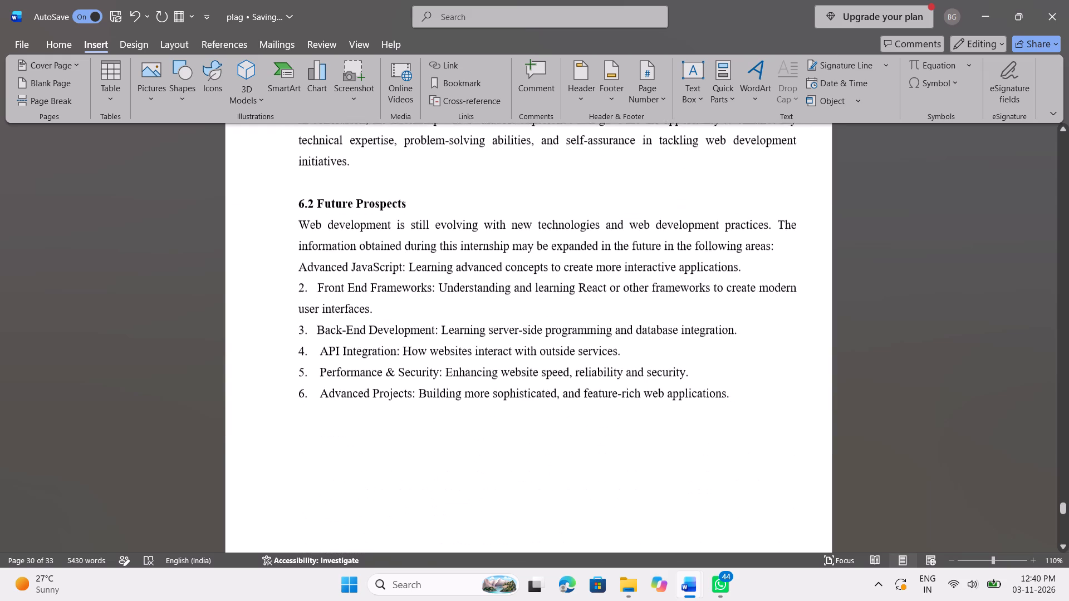
pyautogui.scroll(-2, 315, 313)
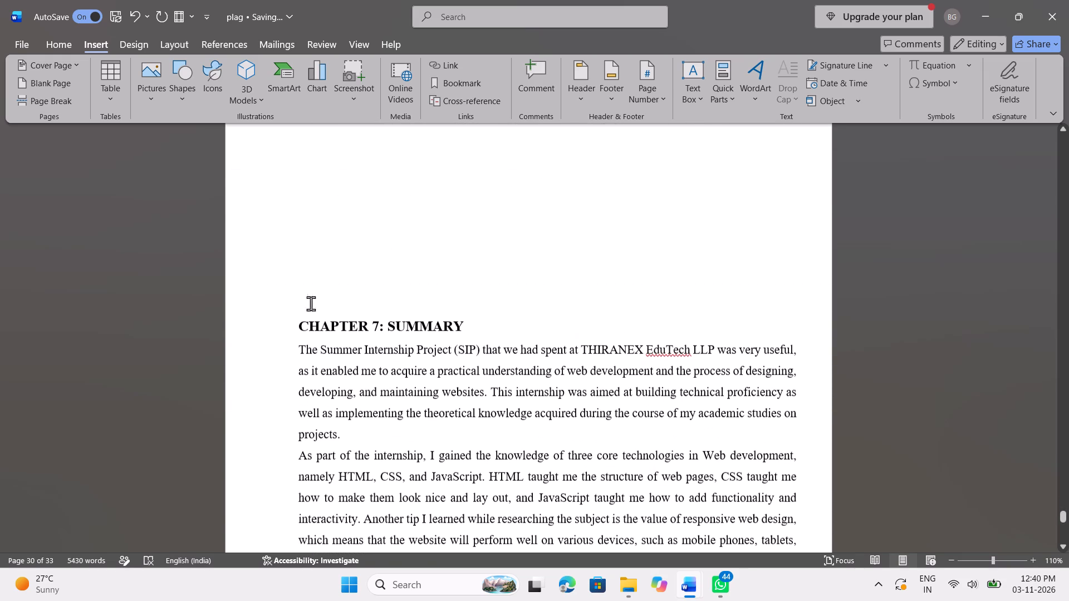
pyautogui.click(293, 318)
pyautogui.press('Return')
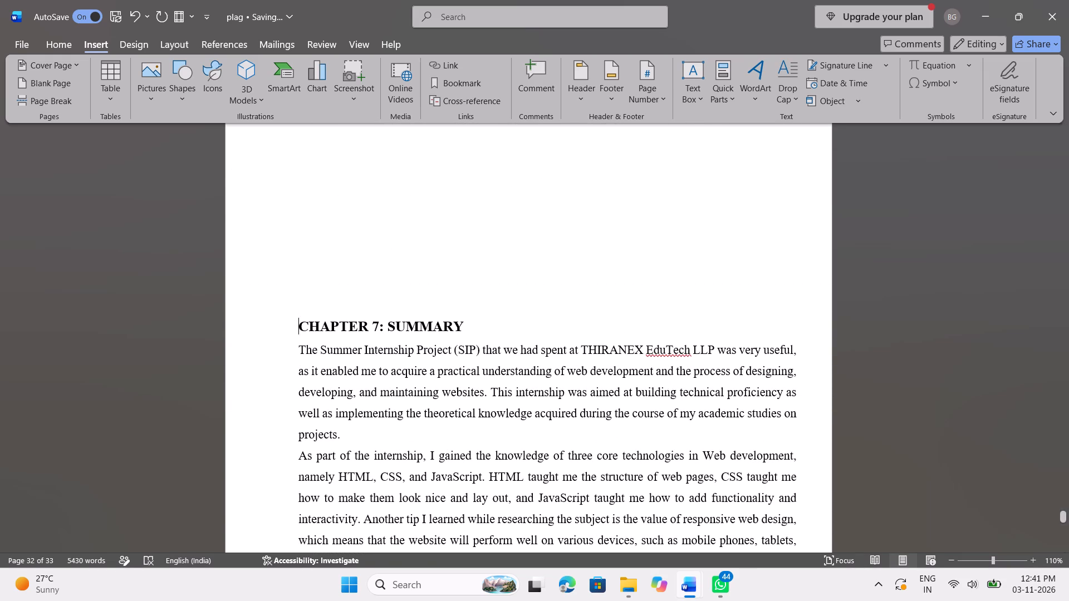
pyautogui.press('BackSpace')
pyautogui.press('BackSpace')
pyautogui.press('BackSpace')
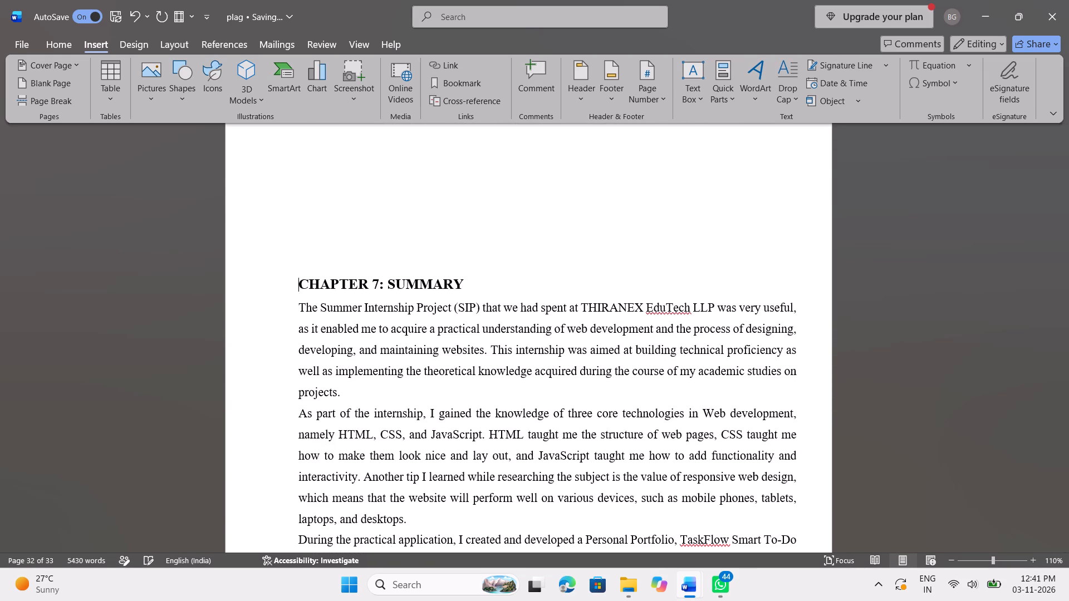
pyautogui.press('BackSpace')
pyautogui.press('BackSpace')
pyautogui.press('BackSpace')
pyautogui.press('BackSpace')
pyautogui.press('BackSpace')
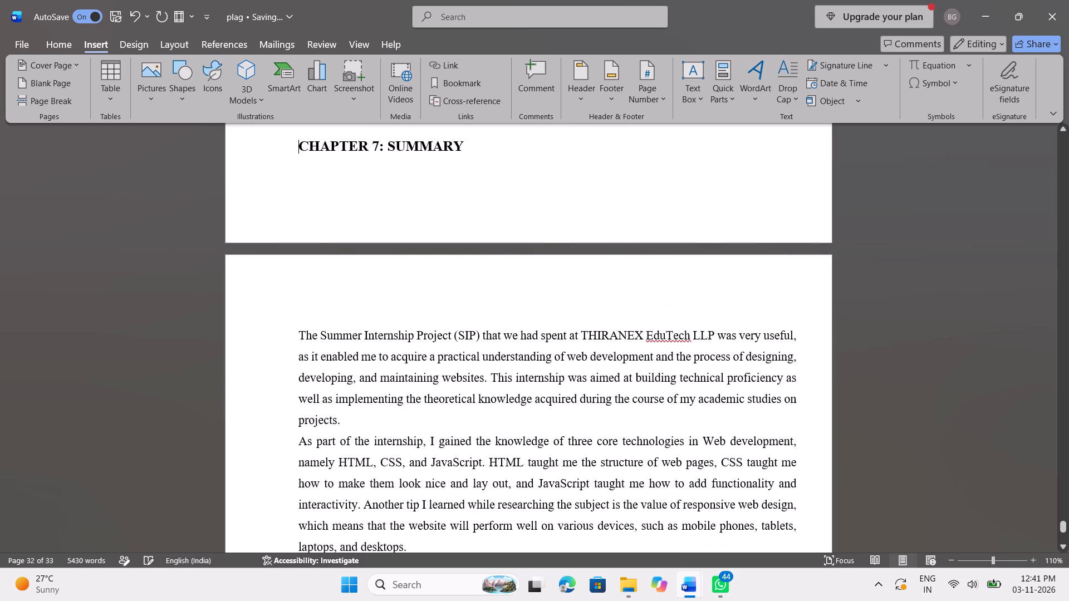
pyautogui.press('Return')
# Look over the Chapter 7 summary and back through chapter 6 to the Weather Dashboard section to check the page layout.
pyautogui.scroll(-1, 293, 318)
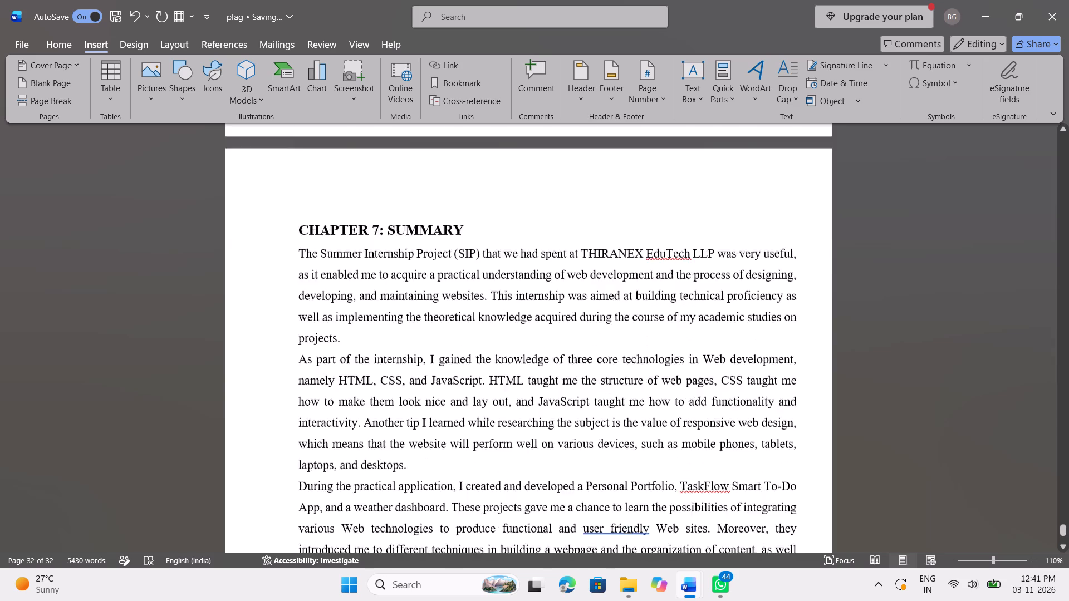
pyautogui.scroll(-2, 293, 318)
pyautogui.scroll(2, 293, 318)
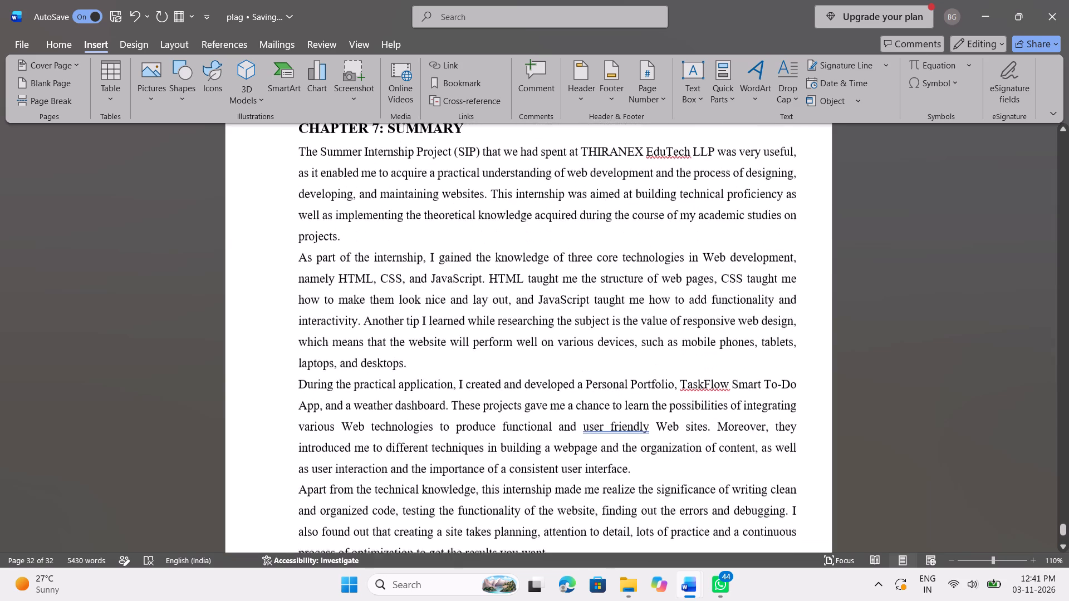
pyautogui.scroll(5, 293, 318)
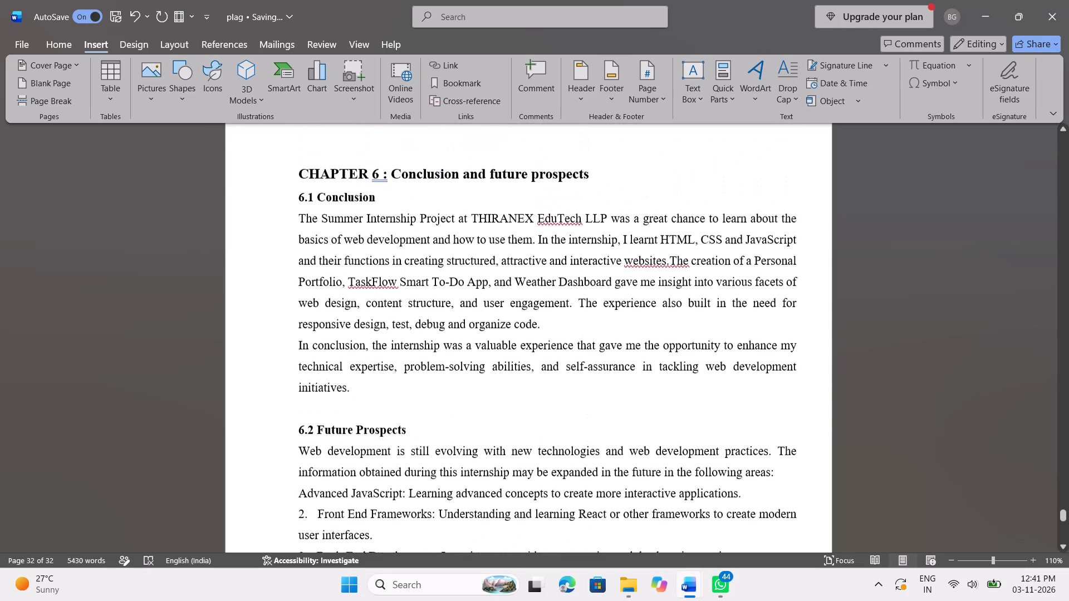
pyautogui.scroll(4, 293, 318)
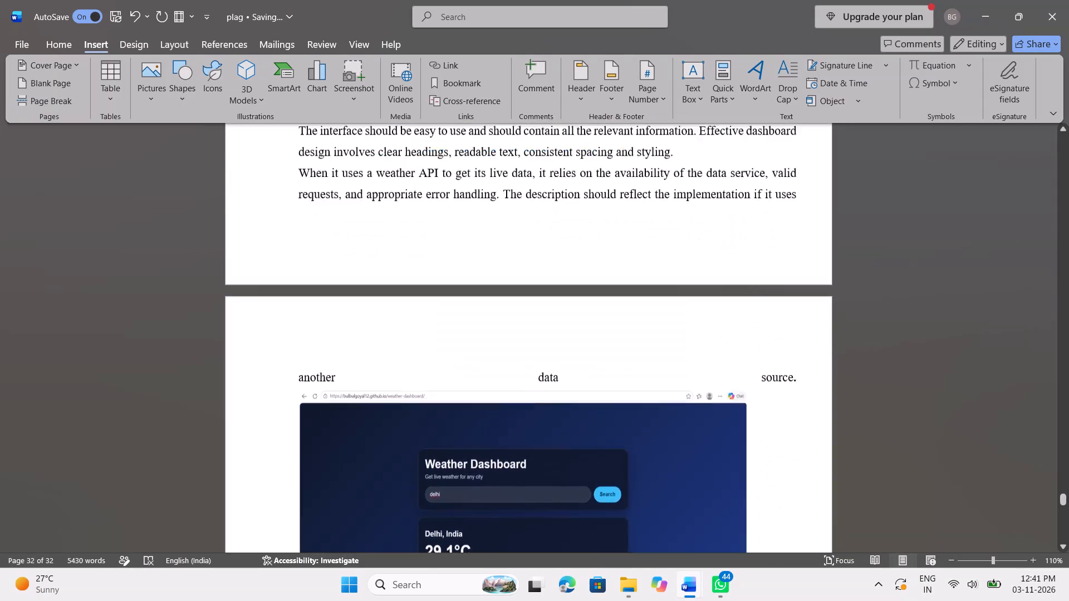
# Look back from the 5.5 Weather Dashboard section through chapters 5 and 4 to check the page layout and chapter starts.
pyautogui.scroll(1, 293, 318)
pyautogui.scroll(-1, 293, 318)
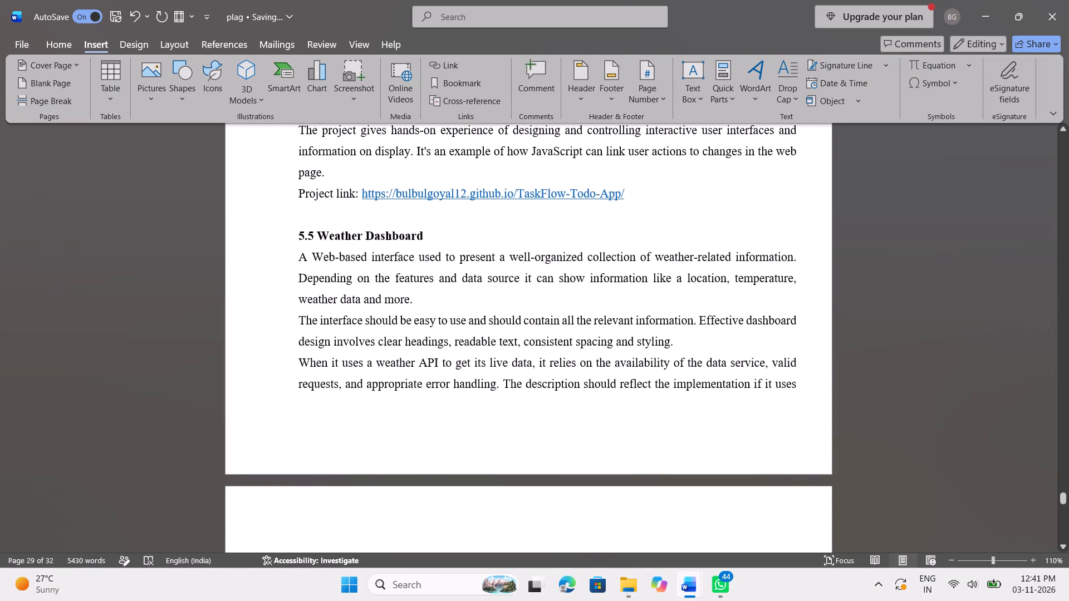
pyautogui.scroll(3, 293, 318)
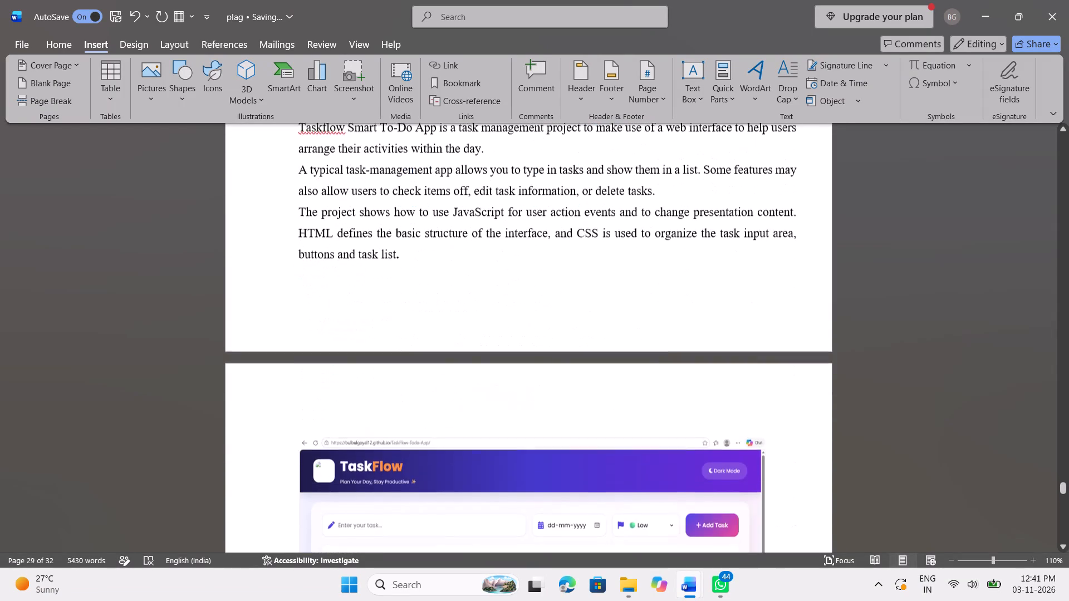
pyautogui.scroll(2, 293, 318)
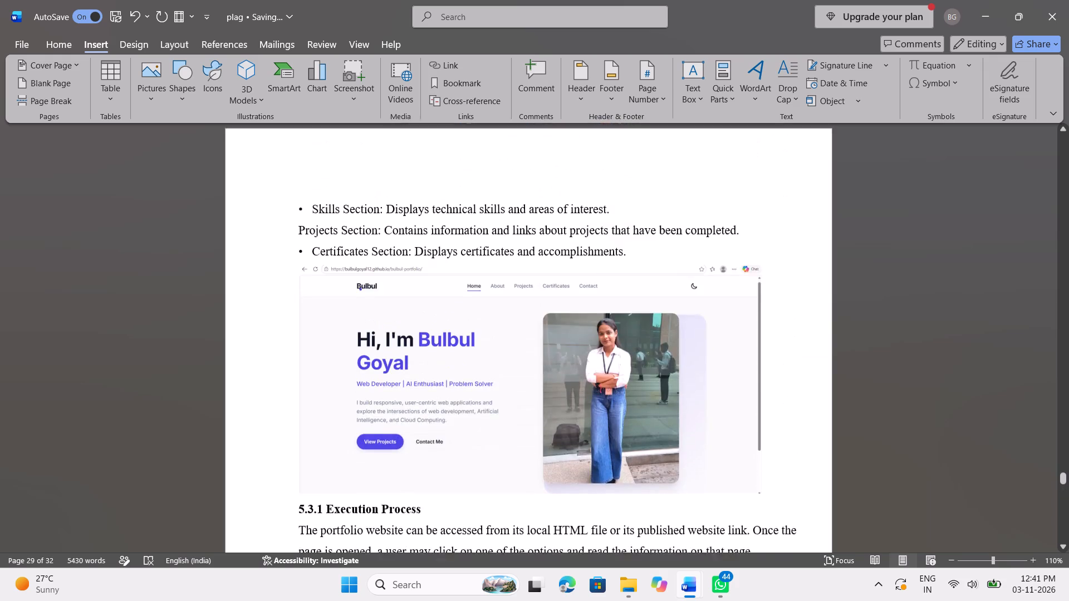
pyautogui.scroll(1, 293, 318)
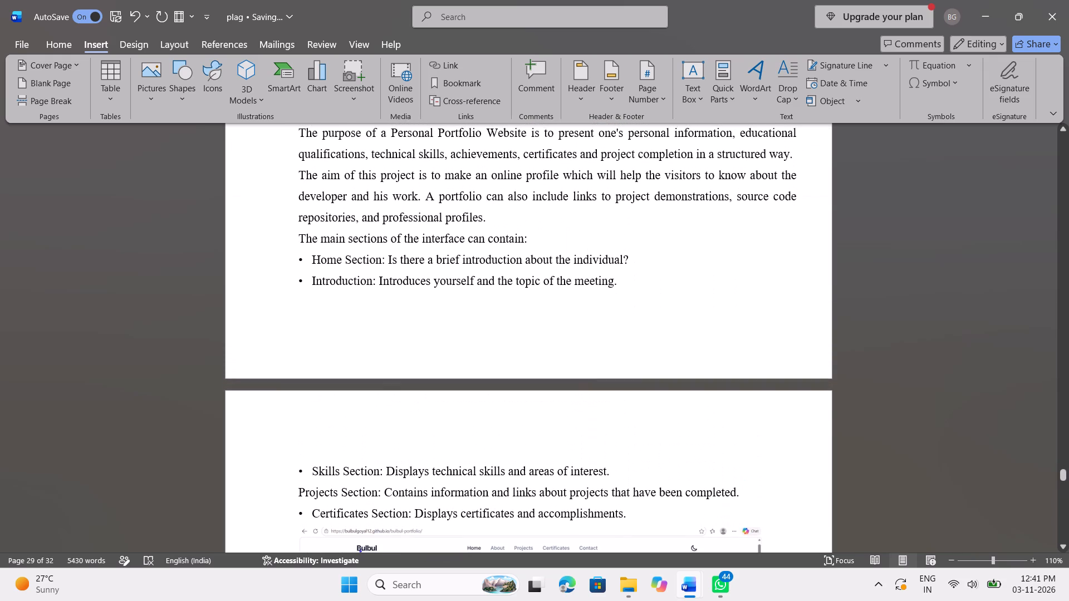
pyautogui.scroll(2, 283, 354)
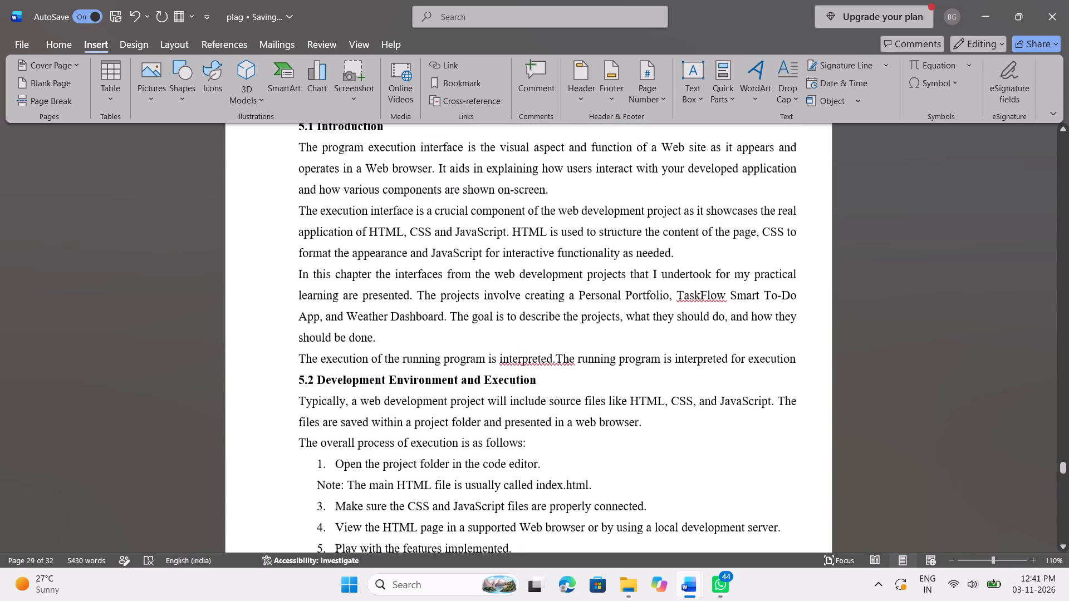
pyautogui.scroll(3, 283, 354)
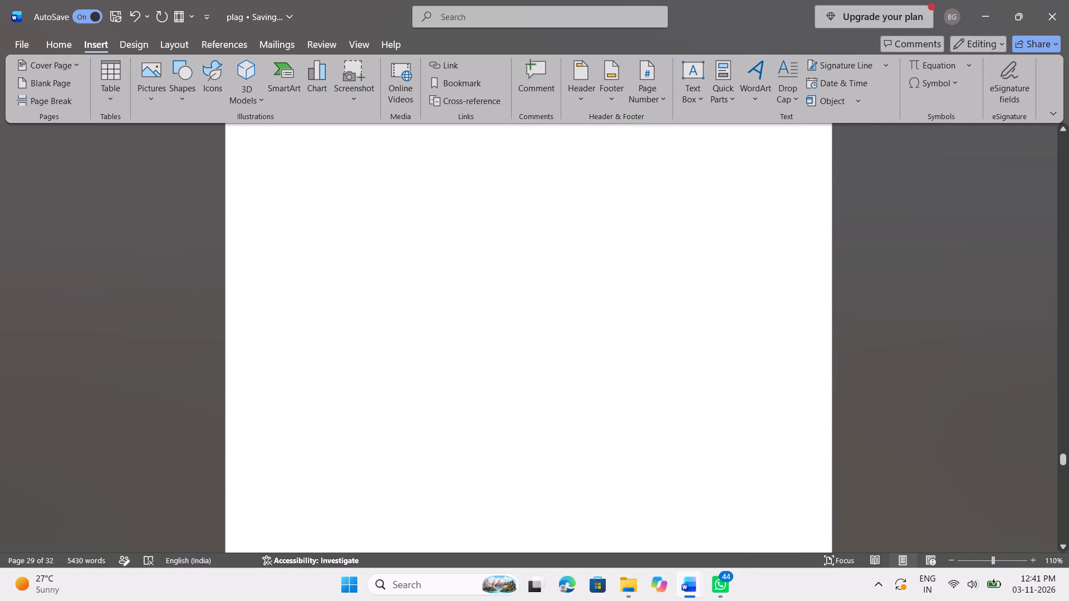
pyautogui.scroll(3, 283, 354)
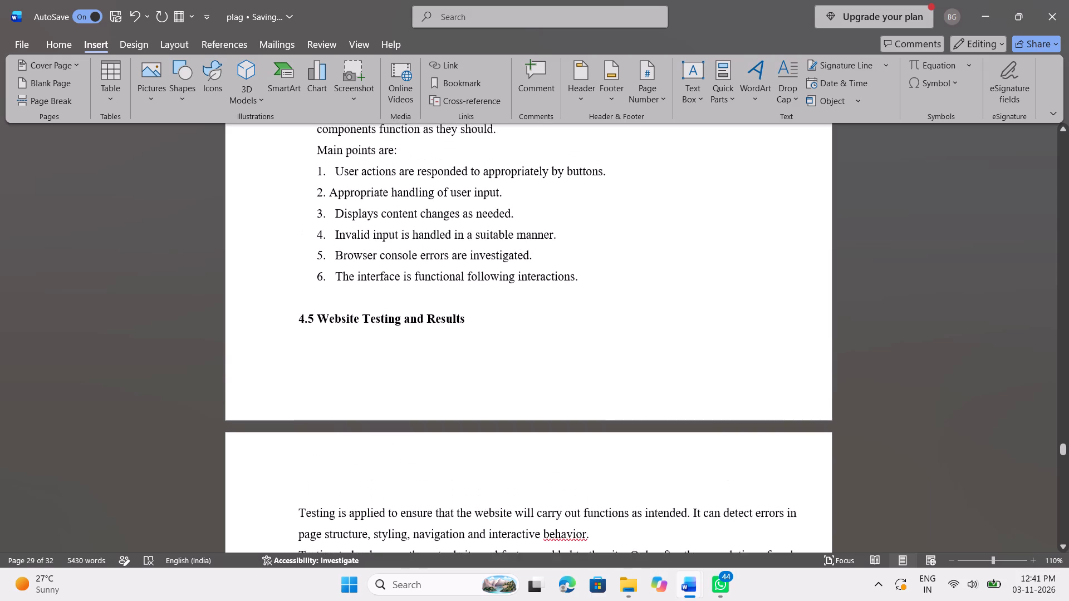
pyautogui.scroll(1, 283, 354)
pyautogui.click(321, 412)
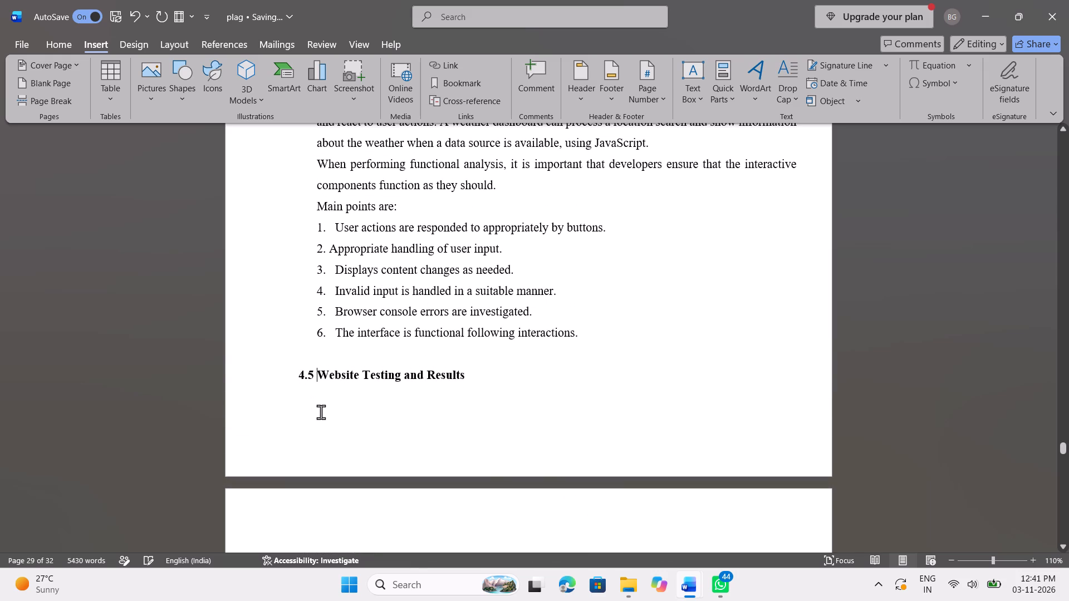
pyautogui.scroll(2, 332, 393)
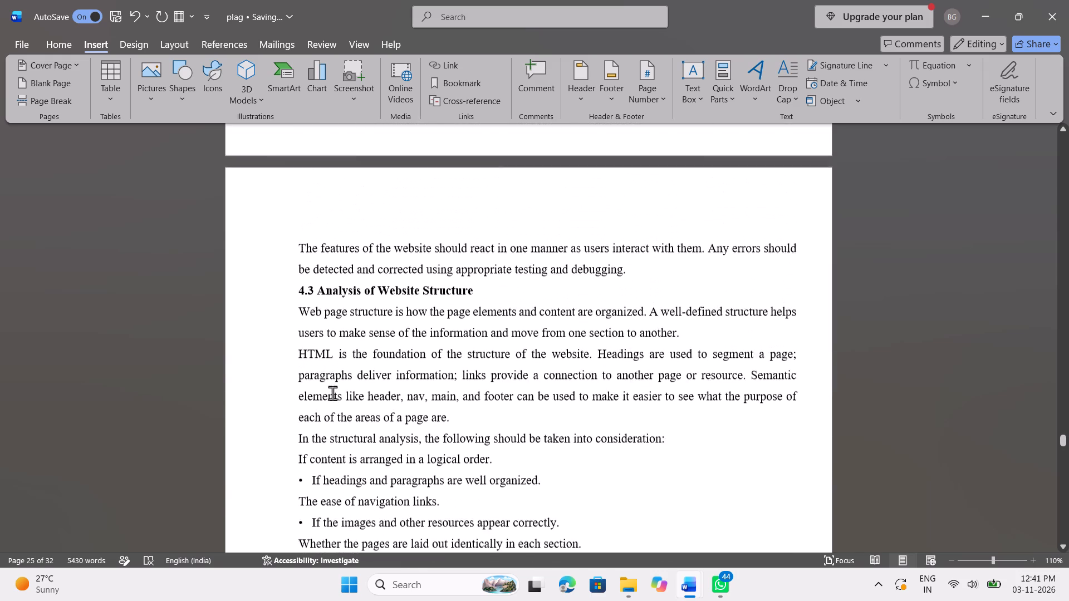
pyautogui.scroll(1, 332, 393)
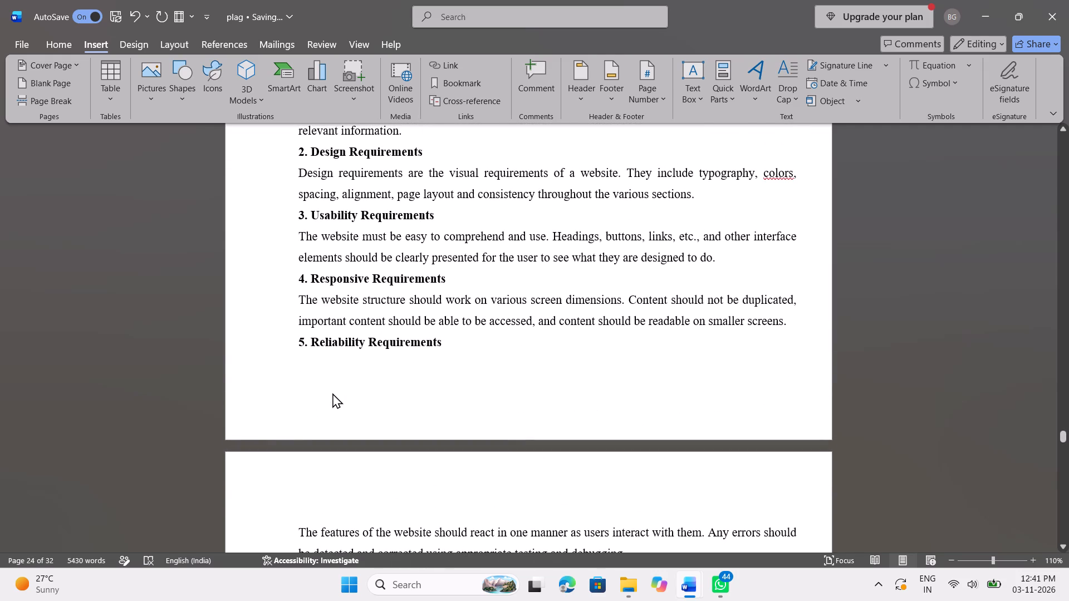
pyautogui.scroll(2, 332, 393)
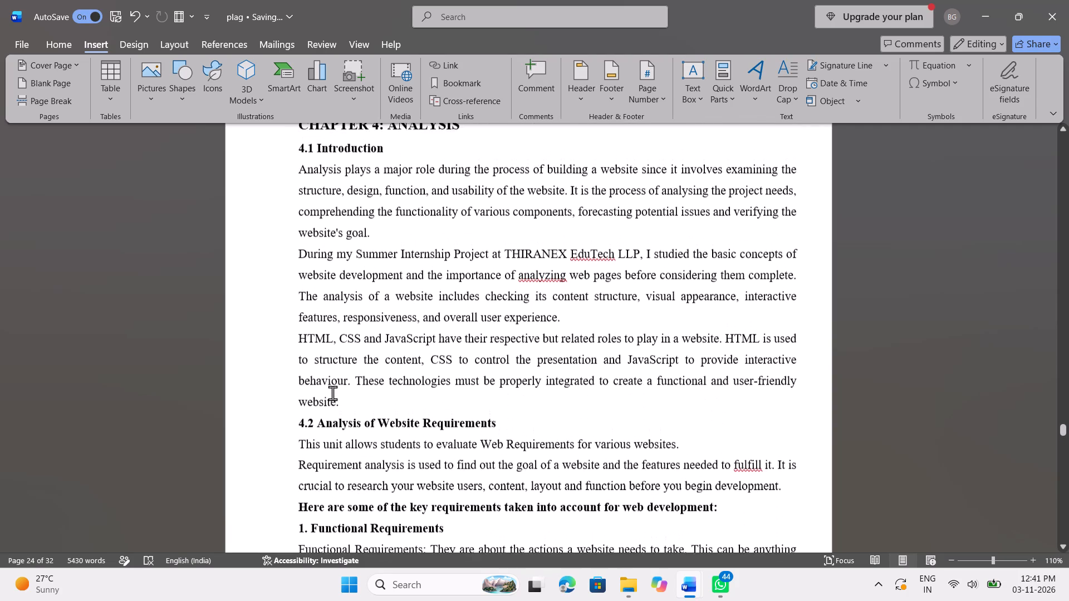
pyautogui.scroll(3, 332, 393)
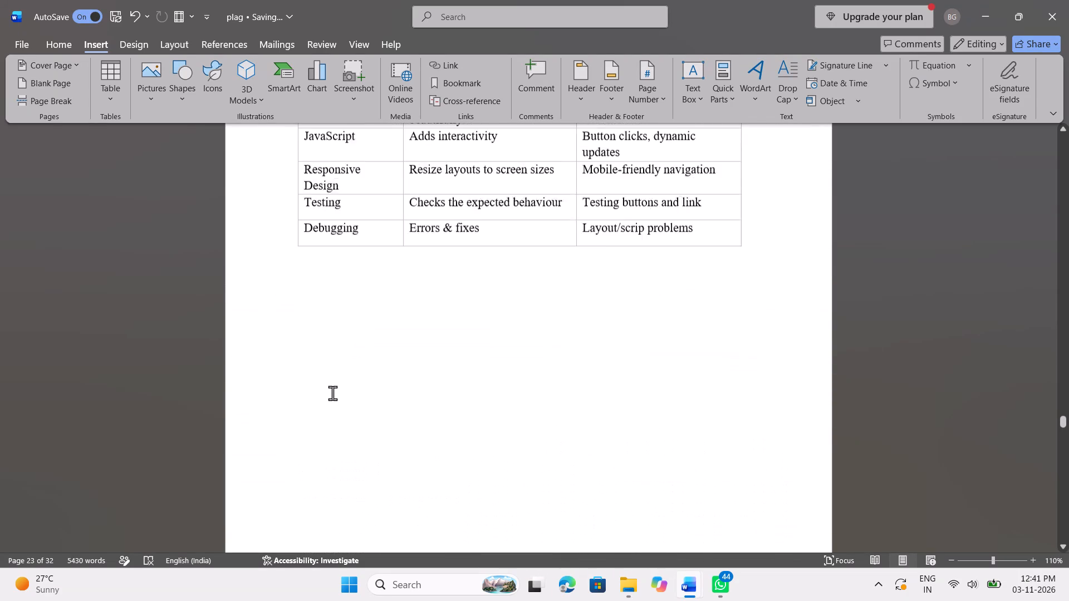
# Look back through chapter 3 to the CHAPTER 3: METHODOLOGY heading to check its page breaks and chapter start.
pyautogui.scroll(3, 332, 393)
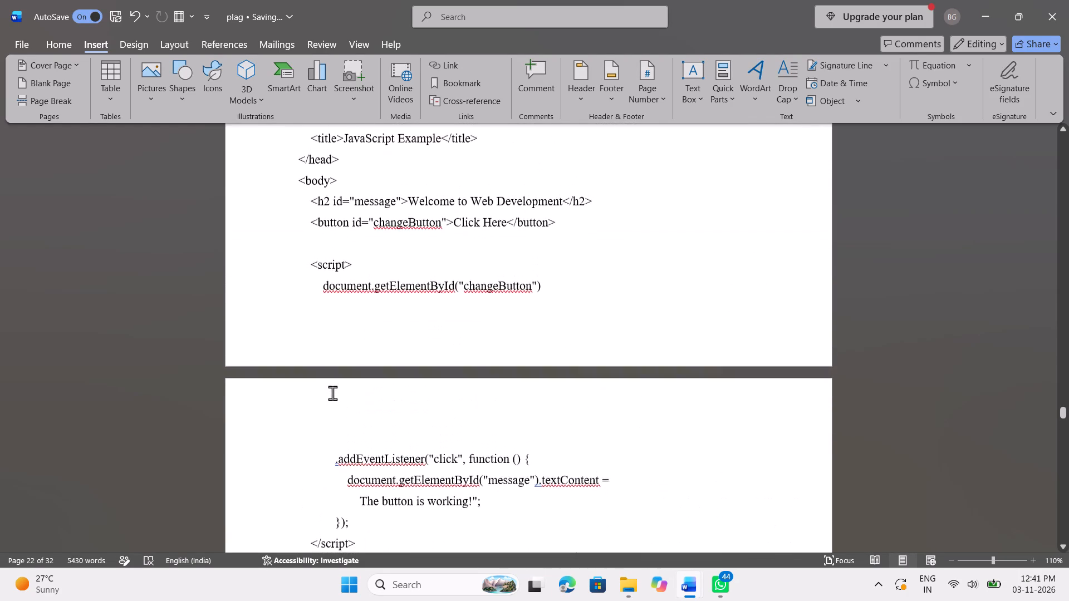
pyautogui.scroll(3, 332, 393)
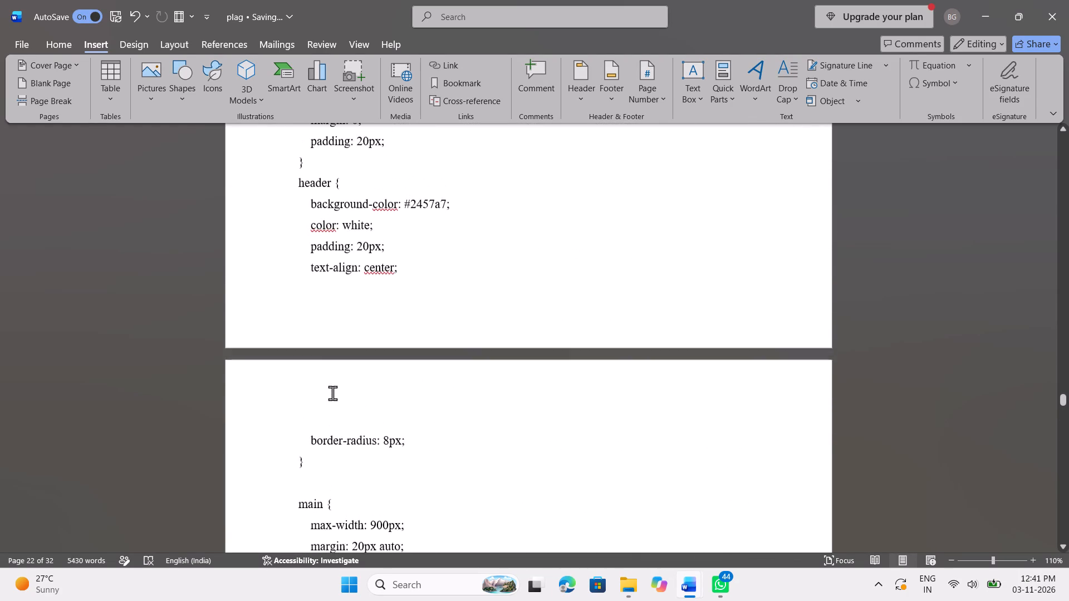
pyautogui.scroll(3, 332, 393)
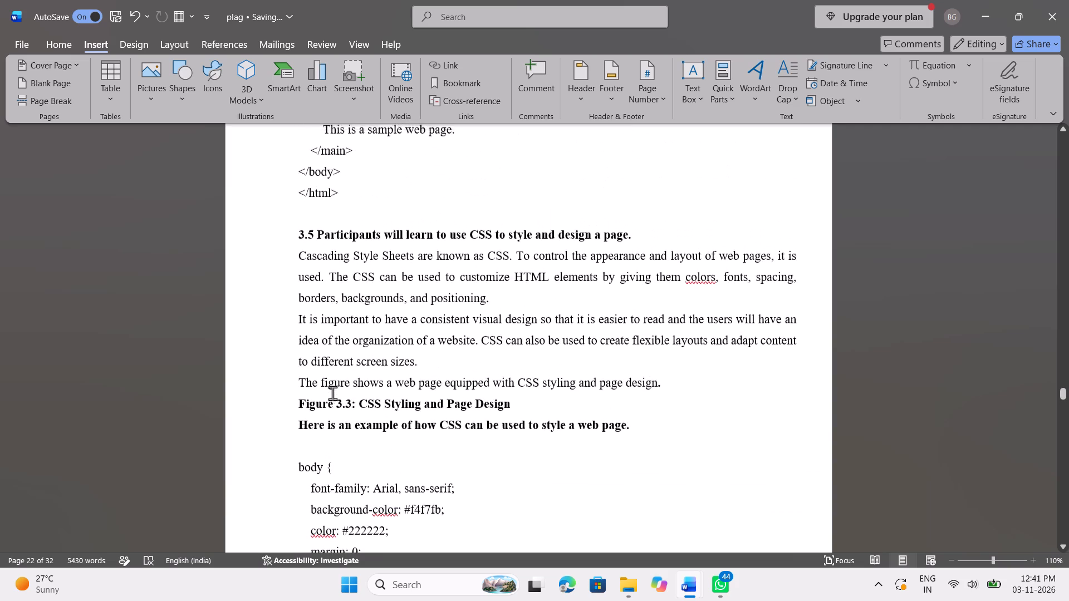
pyautogui.scroll(3, 332, 393)
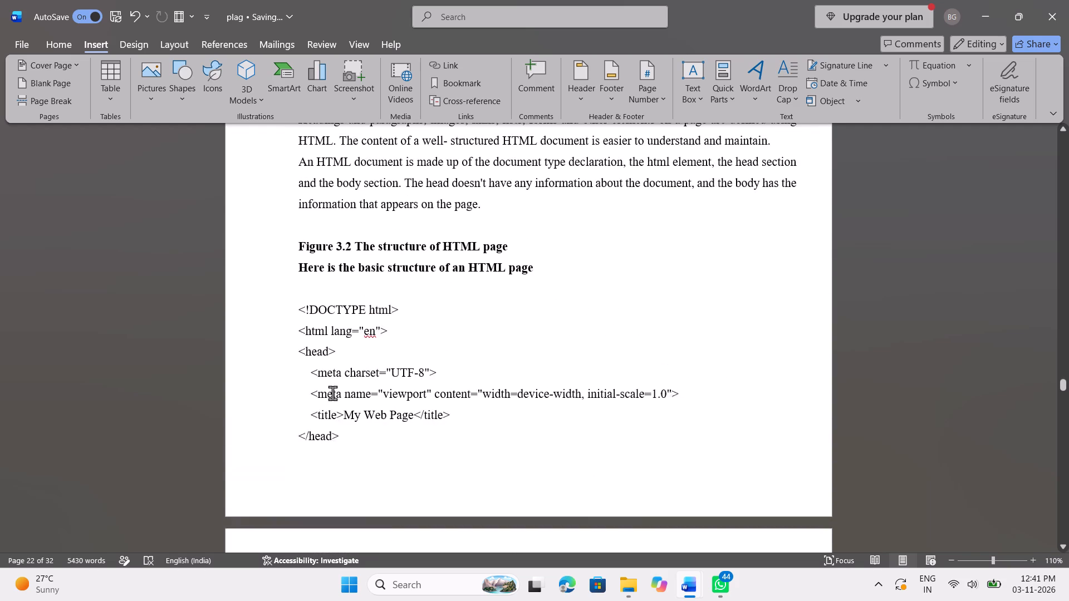
pyautogui.scroll(3, 332, 393)
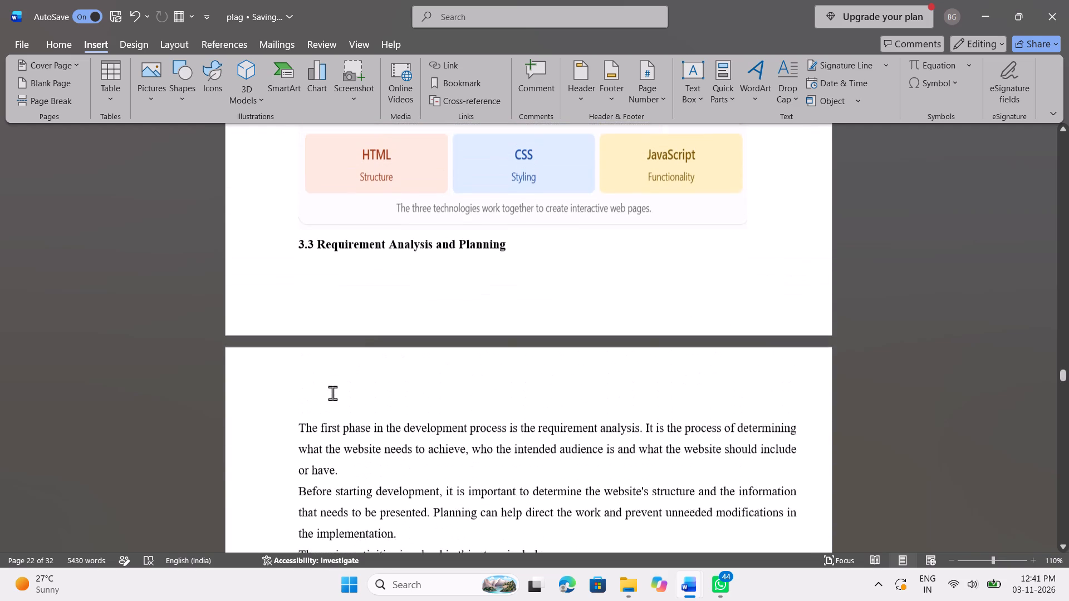
pyautogui.scroll(1, 332, 393)
pyautogui.scroll(2, 349, 315)
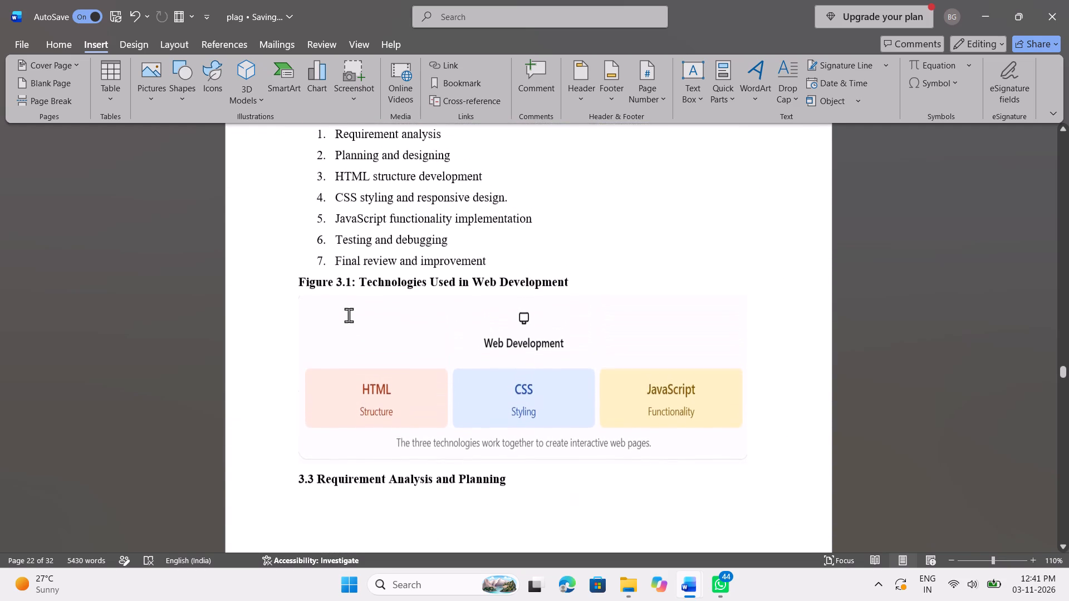
pyautogui.scroll(2, 349, 315)
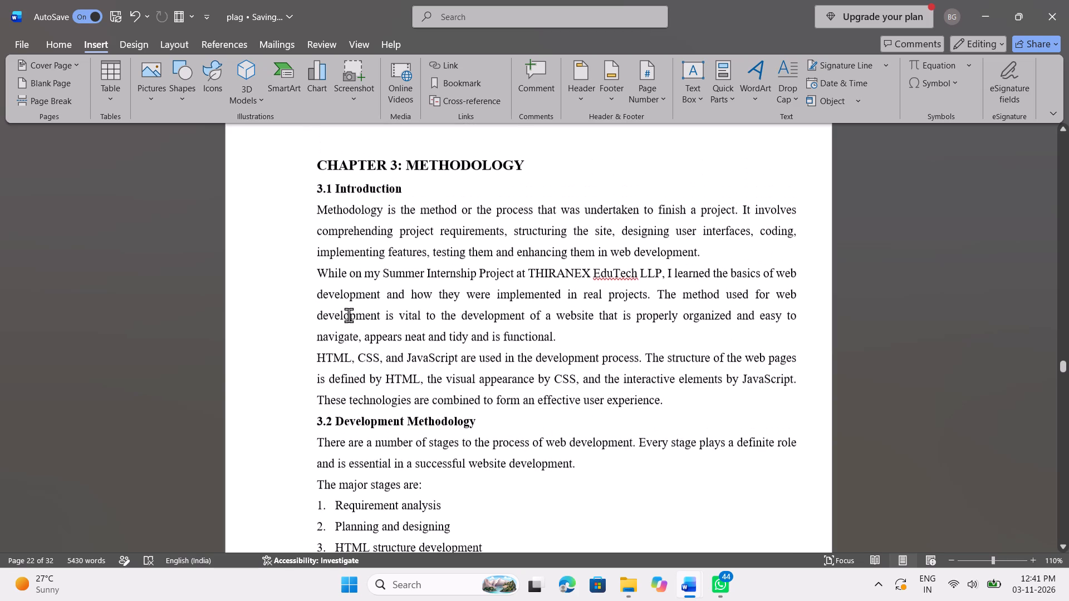
pyautogui.scroll(2, 349, 315)
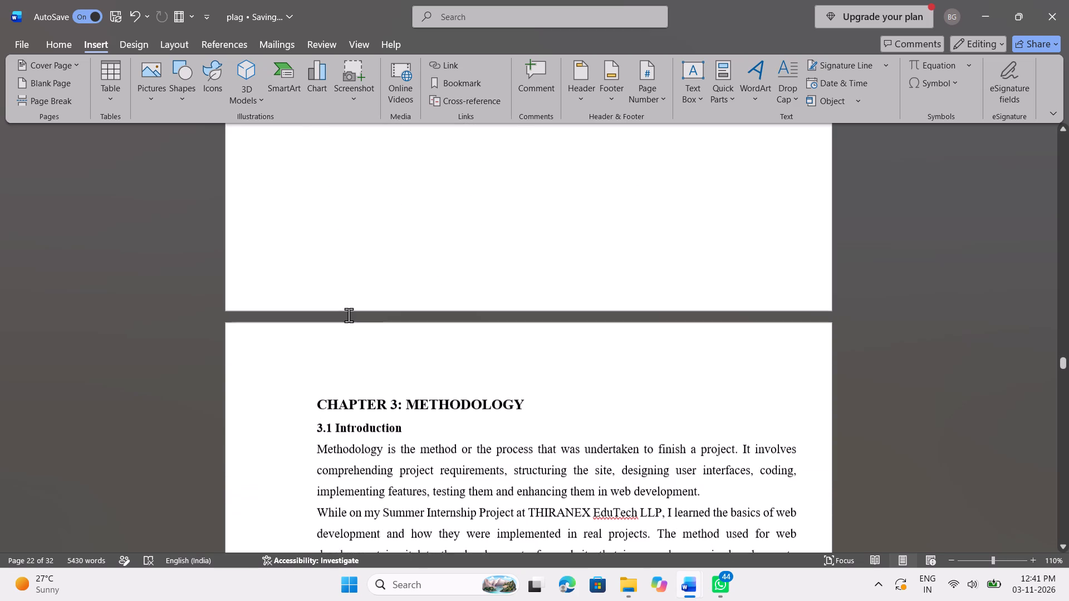
# Look back through chapter 2 to the Figure 2.1 diagram to check the page layout.
pyautogui.scroll(2, 349, 315)
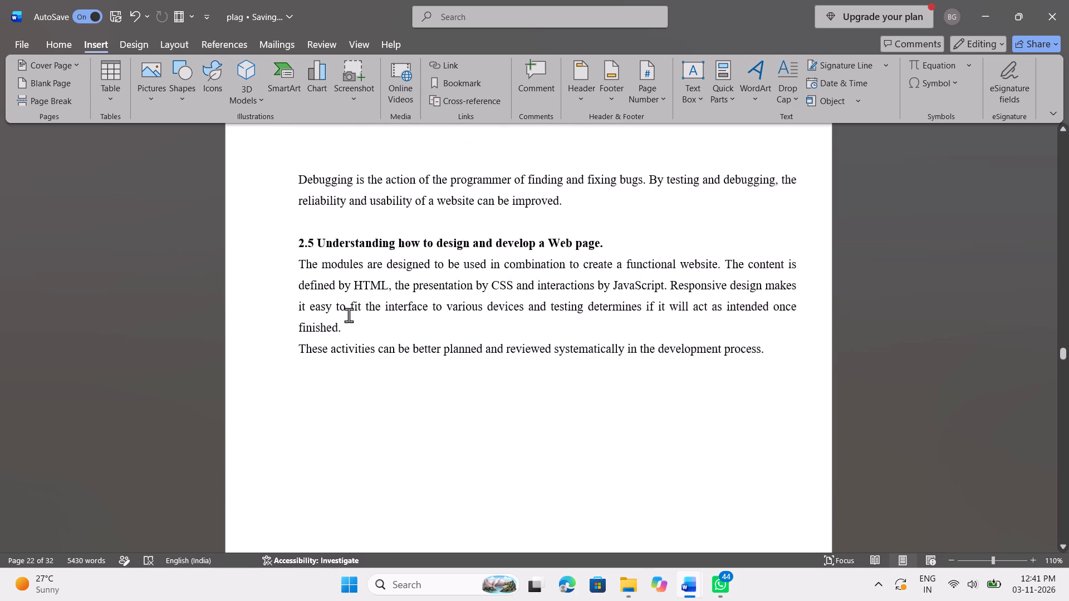
pyautogui.scroll(2, 349, 315)
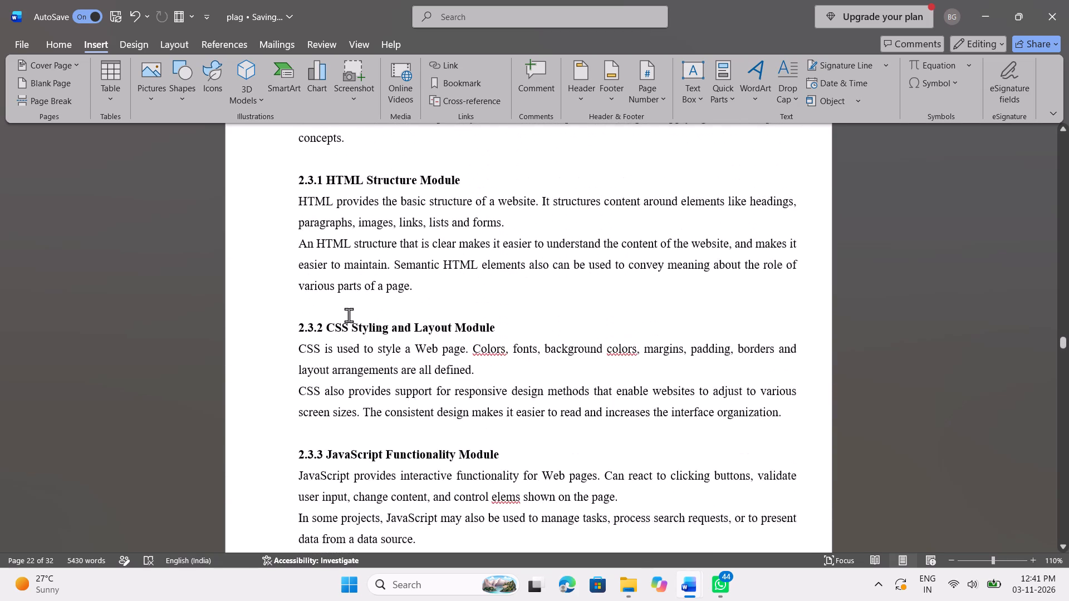
pyautogui.scroll(5, 349, 315)
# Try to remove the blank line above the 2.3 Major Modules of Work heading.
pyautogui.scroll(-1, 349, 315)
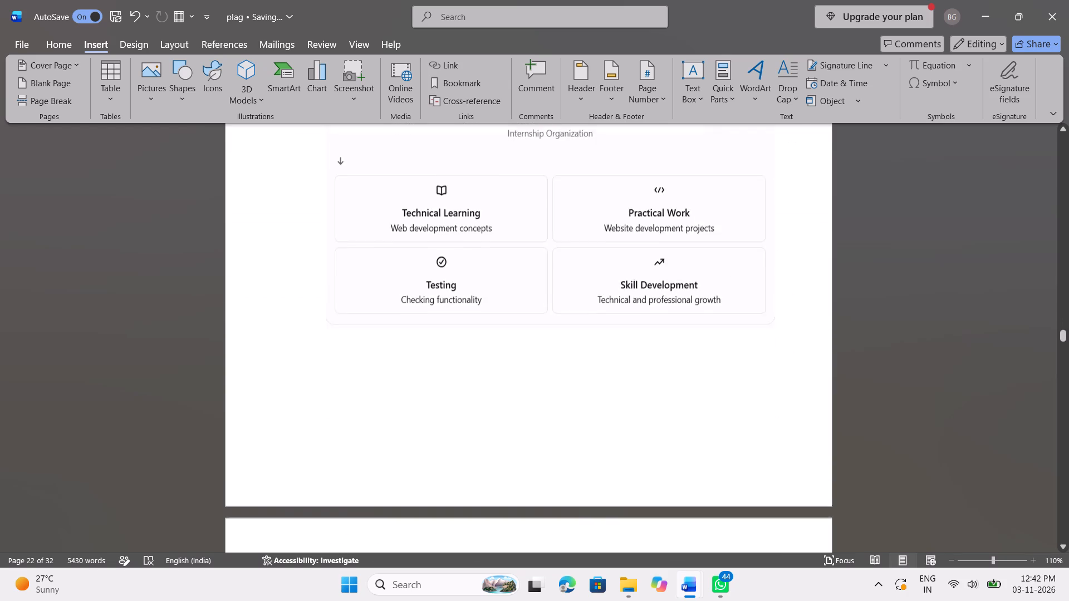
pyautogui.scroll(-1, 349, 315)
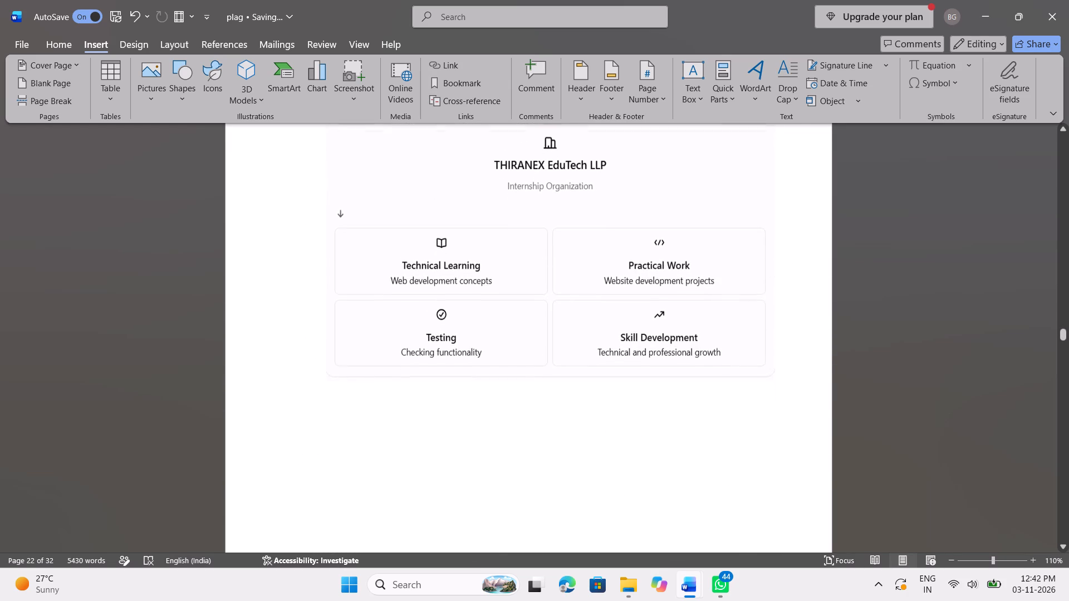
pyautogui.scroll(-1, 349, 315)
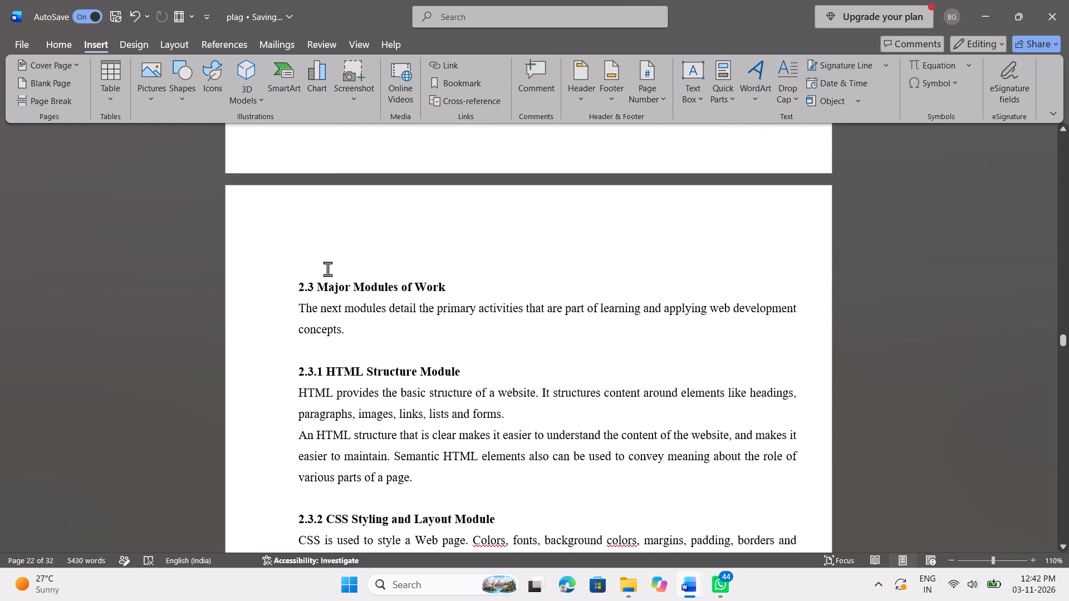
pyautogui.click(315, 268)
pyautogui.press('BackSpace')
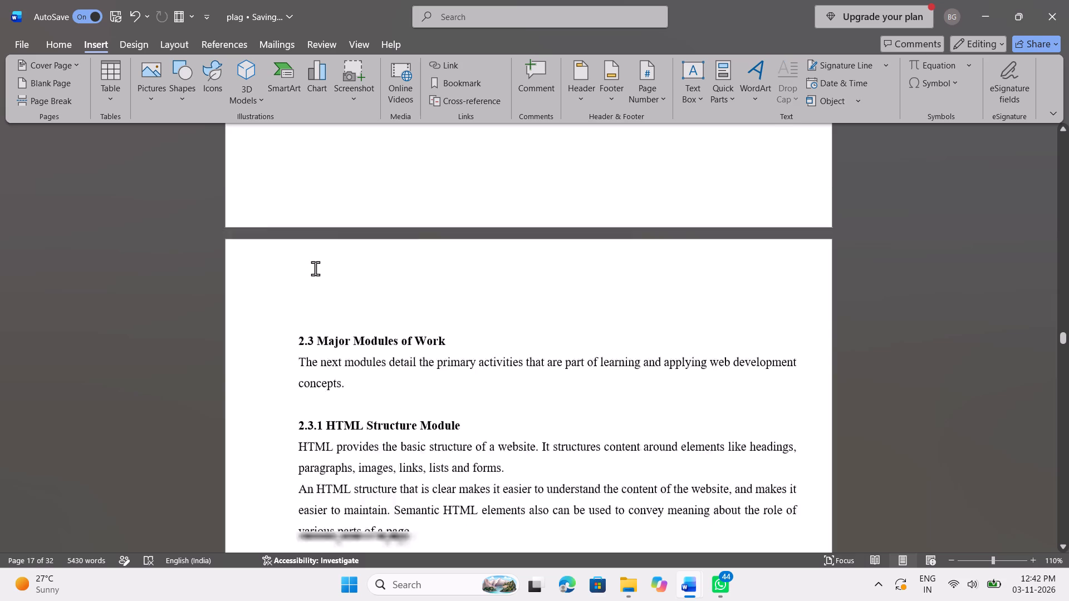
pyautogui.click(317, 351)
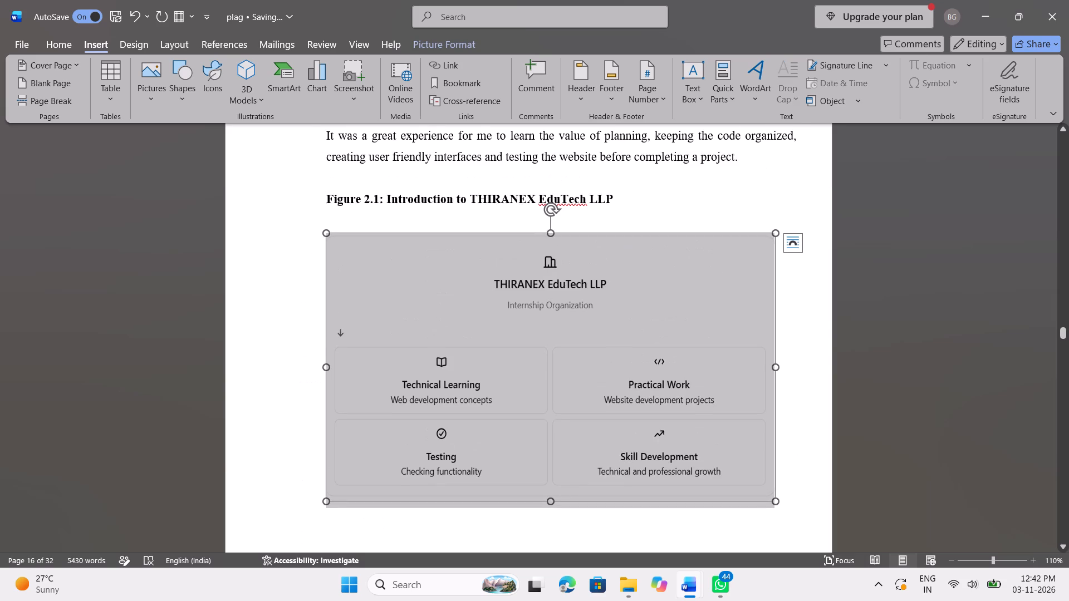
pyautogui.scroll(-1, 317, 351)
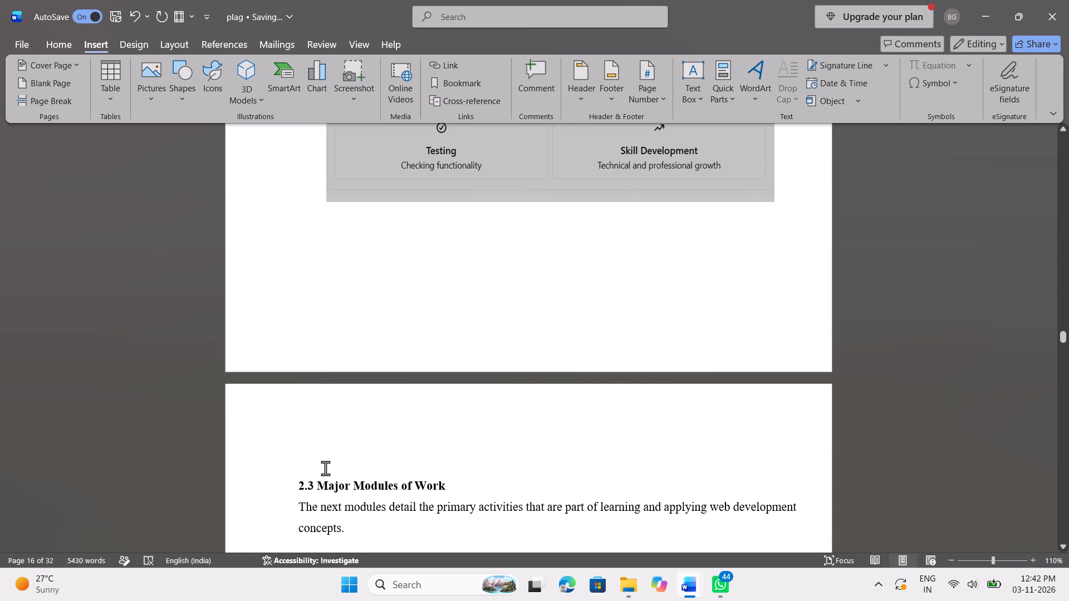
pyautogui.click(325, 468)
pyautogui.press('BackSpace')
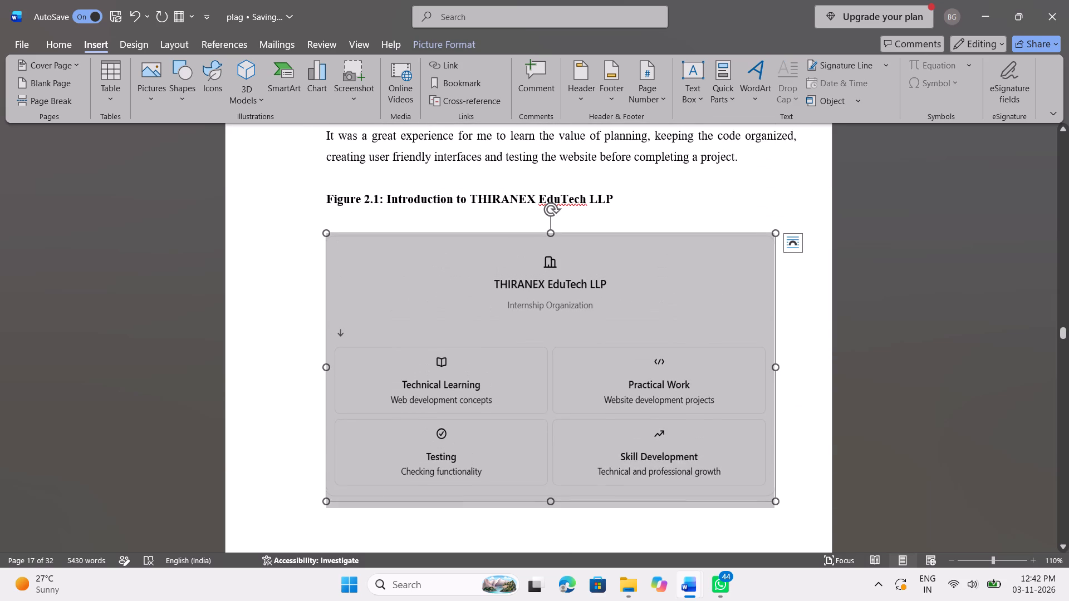
# Remove the blank line above the 2.3 Major Modules of Work heading so it sits at the top of its page.
pyautogui.click(303, 454)
pyautogui.scroll(-1, 303, 454)
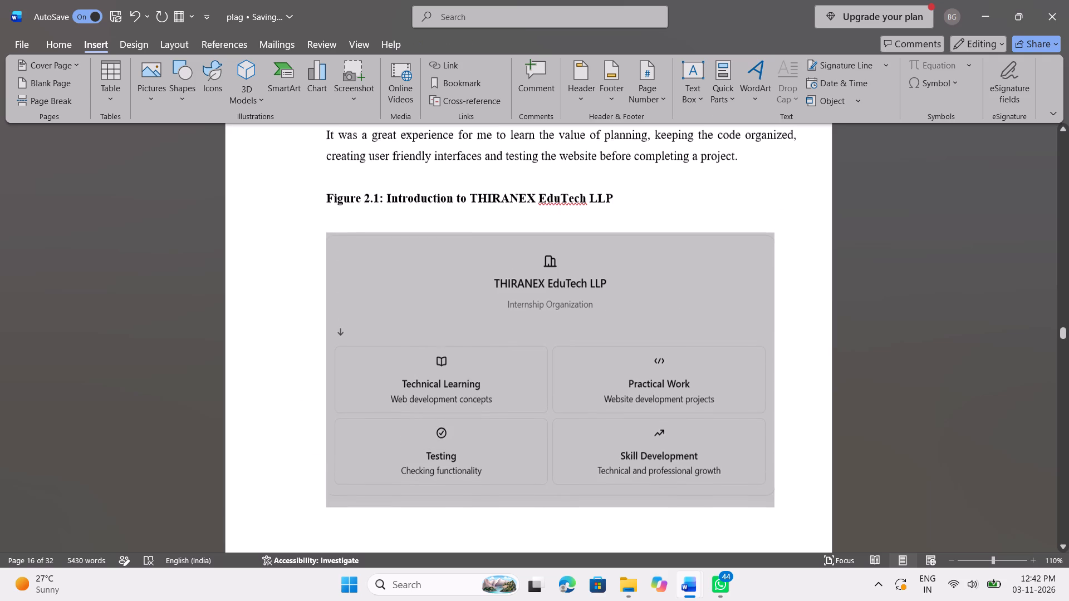
pyautogui.scroll(-1, 303, 454)
pyautogui.click(303, 454)
pyautogui.scroll(-1, 303, 454)
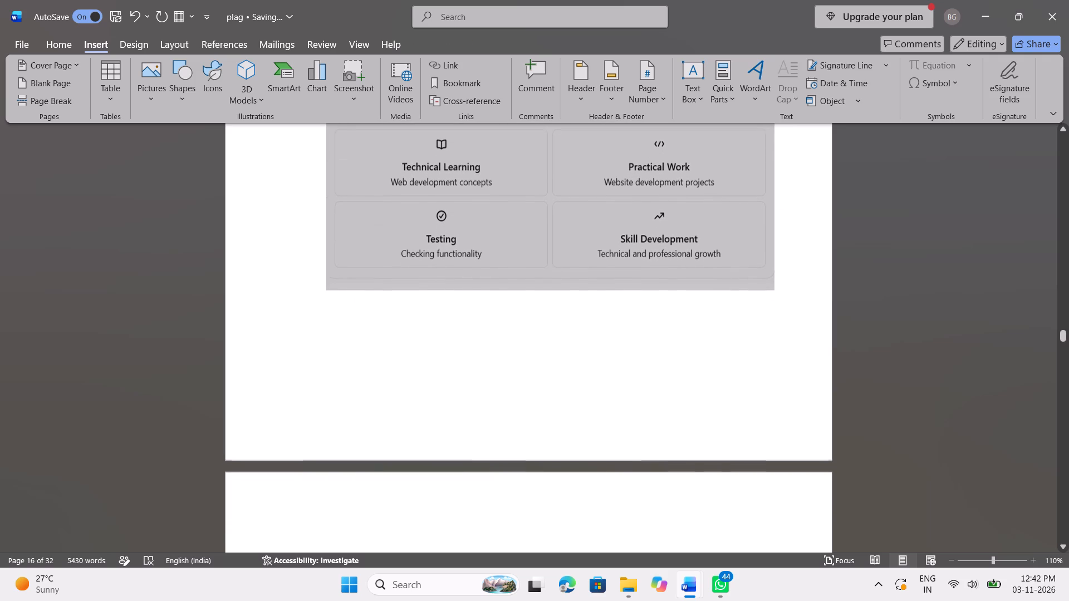
pyautogui.click(449, 344)
pyautogui.scroll(-1, 449, 344)
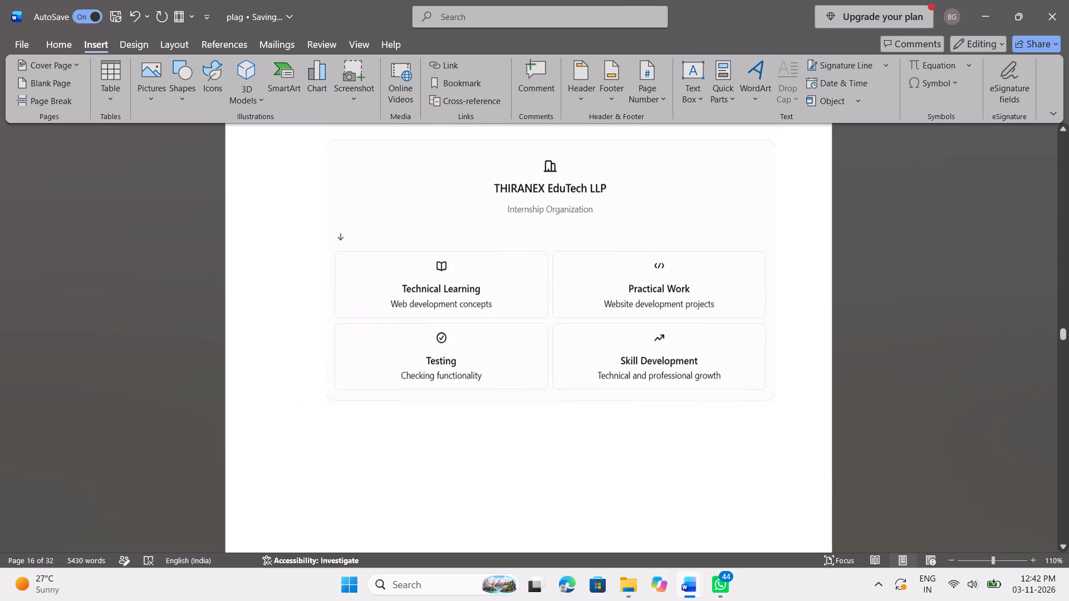
pyautogui.scroll(-1, 449, 344)
pyautogui.click(337, 329)
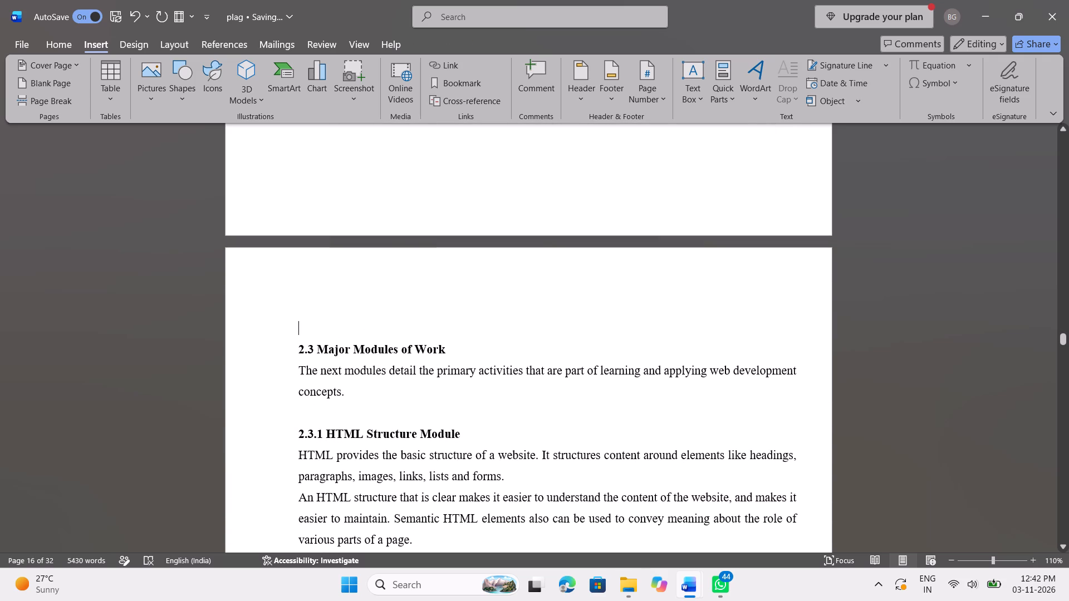
pyautogui.click(296, 346)
pyautogui.press('BackSpace')
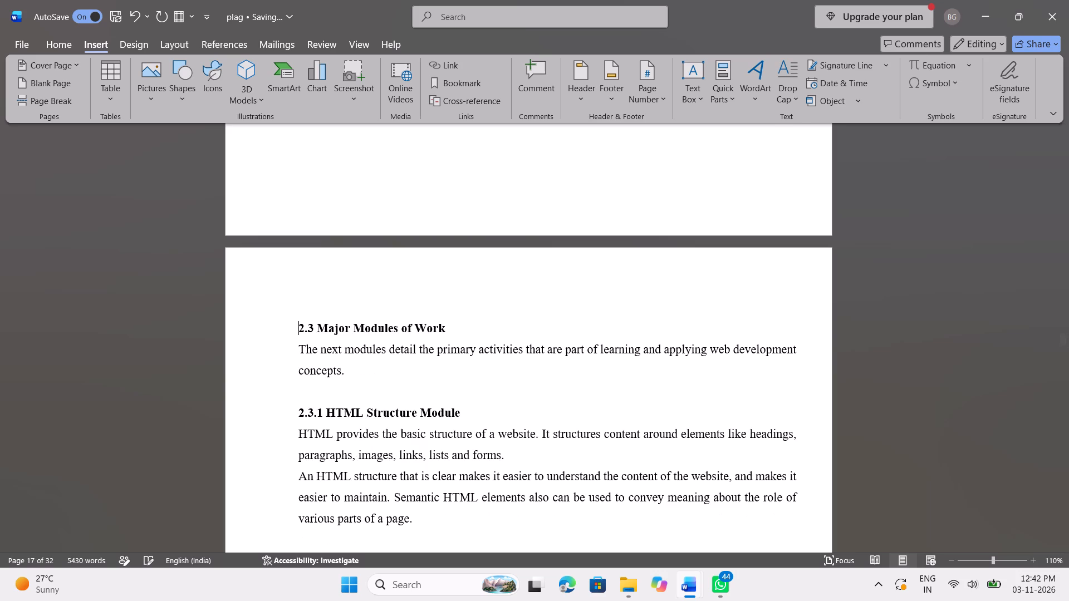
# Insert a blank line between the Figure 2.1 caption and the THIRANEX EduTech LLP diagram.
pyautogui.press('BackSpace')
pyautogui.press('Return')
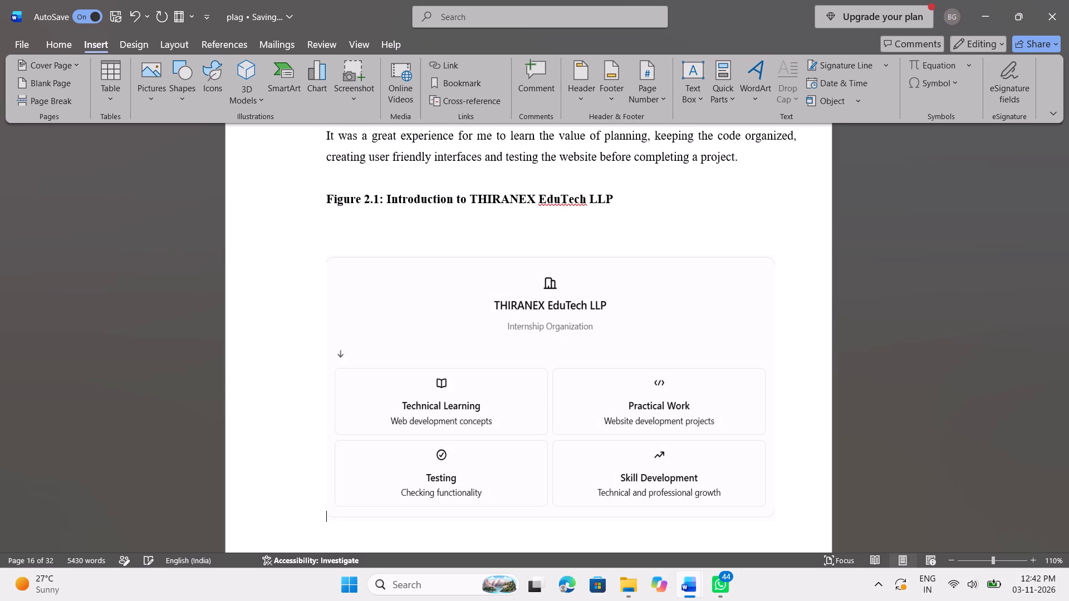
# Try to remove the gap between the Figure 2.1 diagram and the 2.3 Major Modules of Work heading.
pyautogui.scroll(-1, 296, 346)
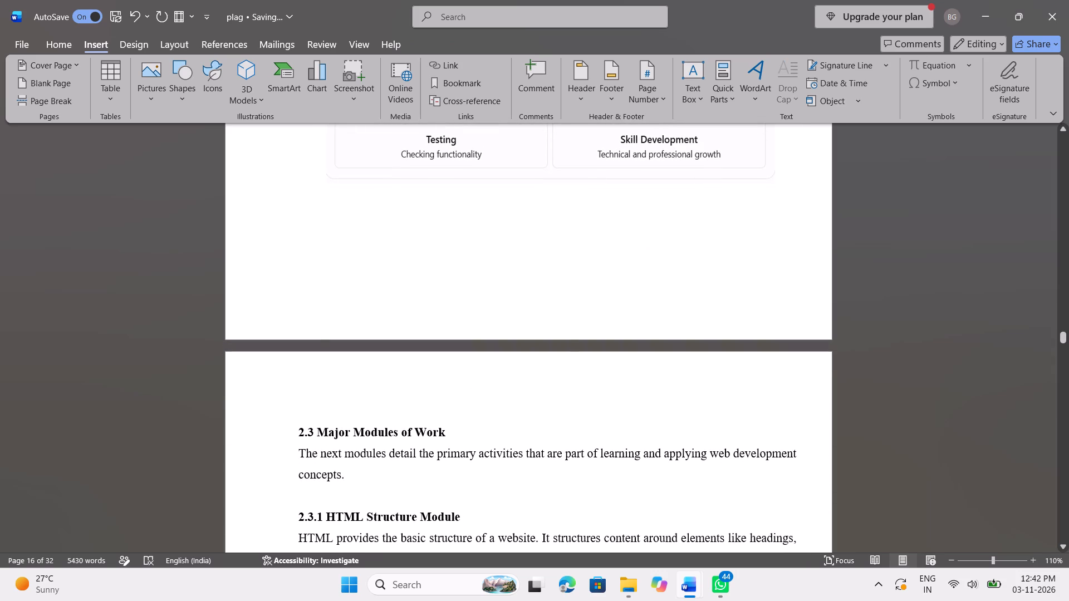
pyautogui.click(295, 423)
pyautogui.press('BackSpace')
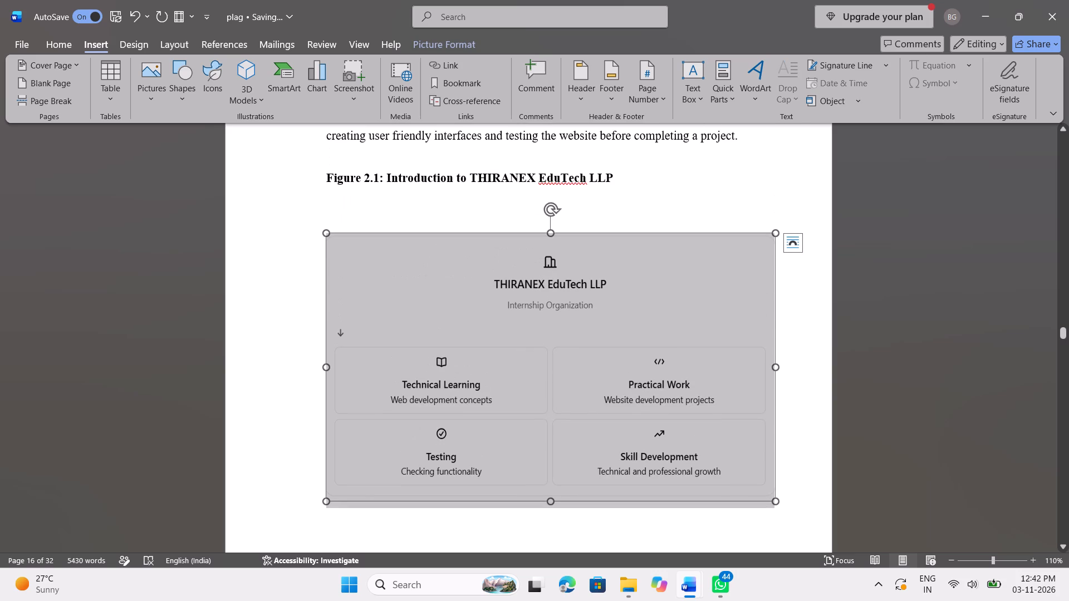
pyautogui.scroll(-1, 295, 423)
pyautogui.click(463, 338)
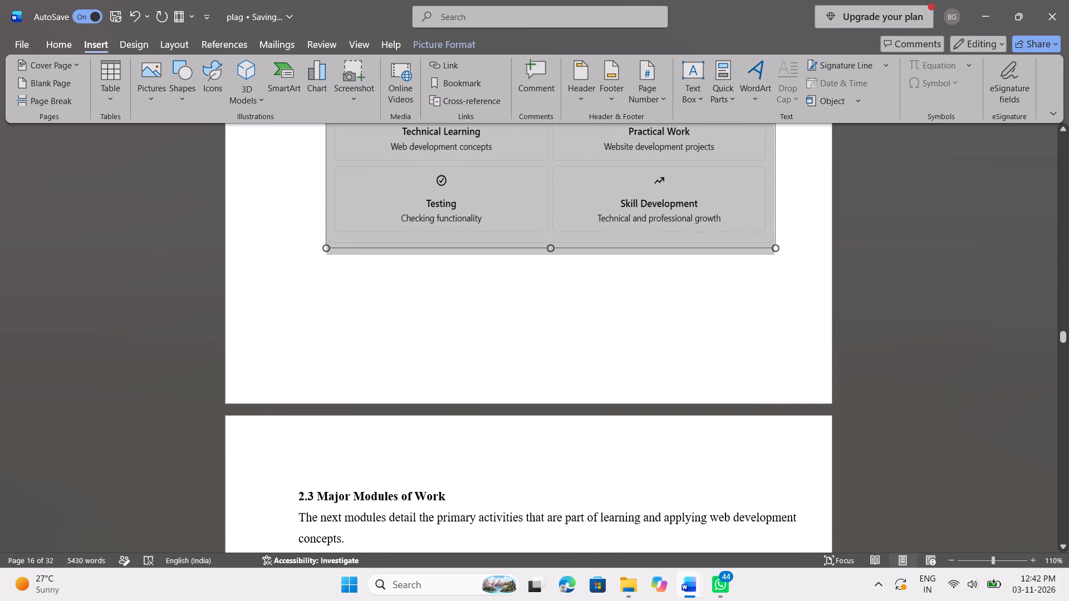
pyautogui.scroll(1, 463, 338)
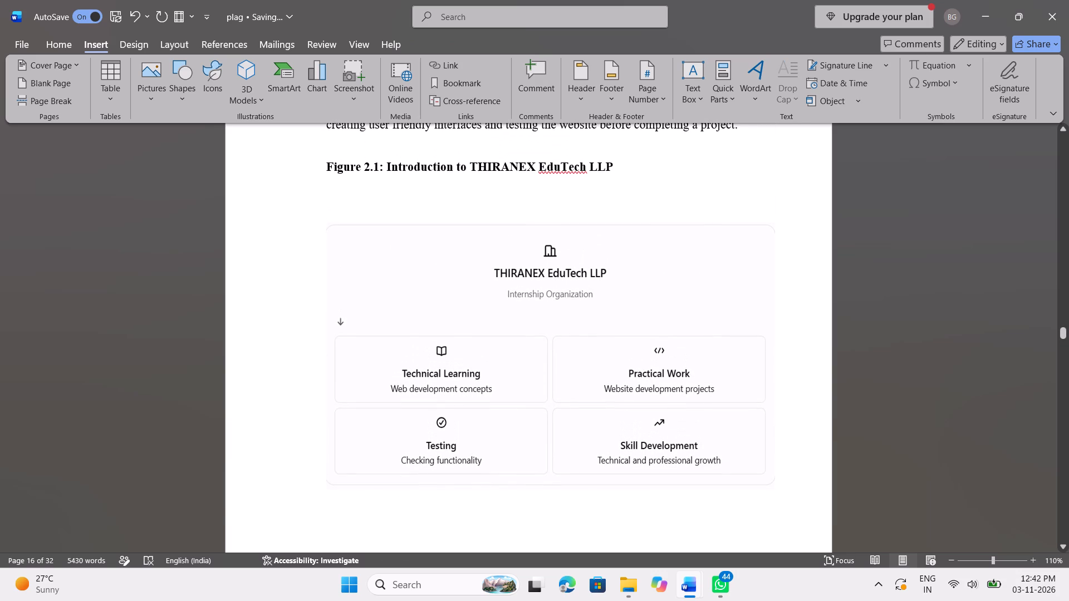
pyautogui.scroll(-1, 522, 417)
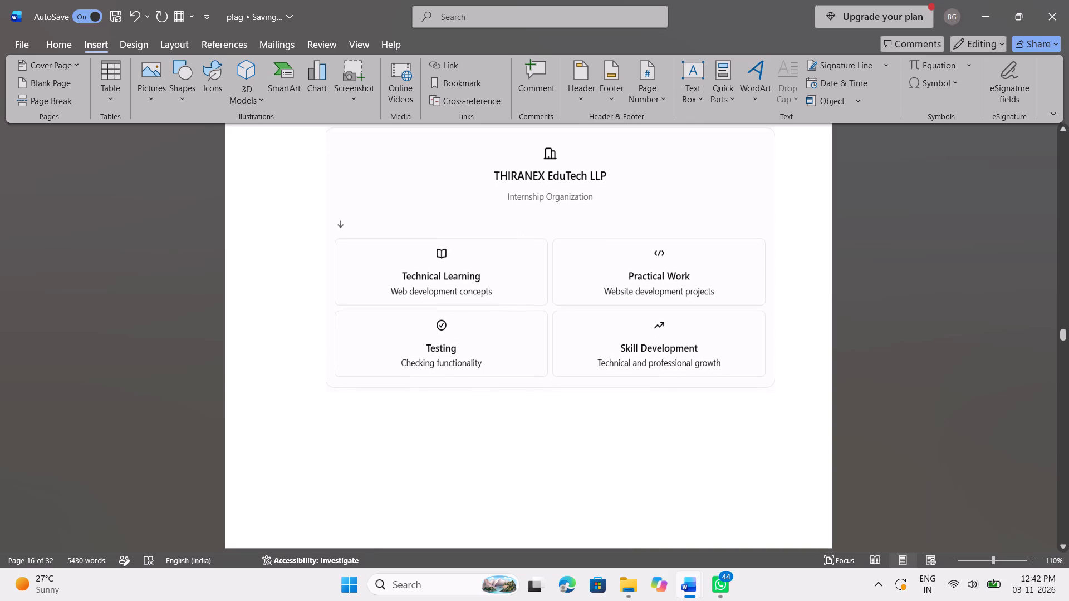
# Stretch the Figure 2.1 THIRANEX EduTech LLP diagram slightly downward, keeping its width, to take up more blank space on its page.
pyautogui.click(556, 347)
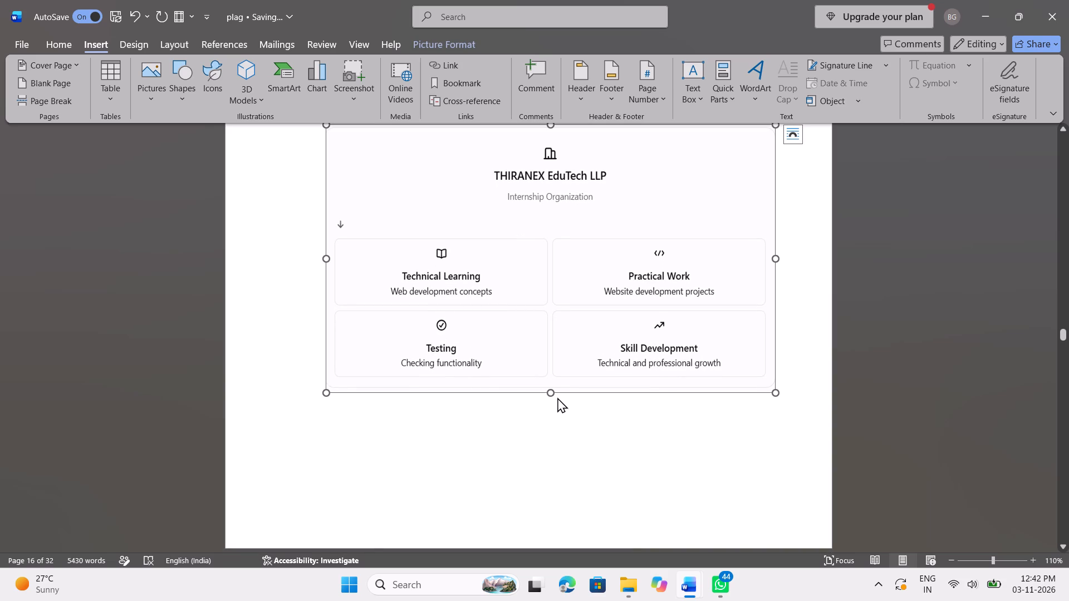
pyautogui.moveTo(551, 390); pyautogui.dragTo(545, 398)
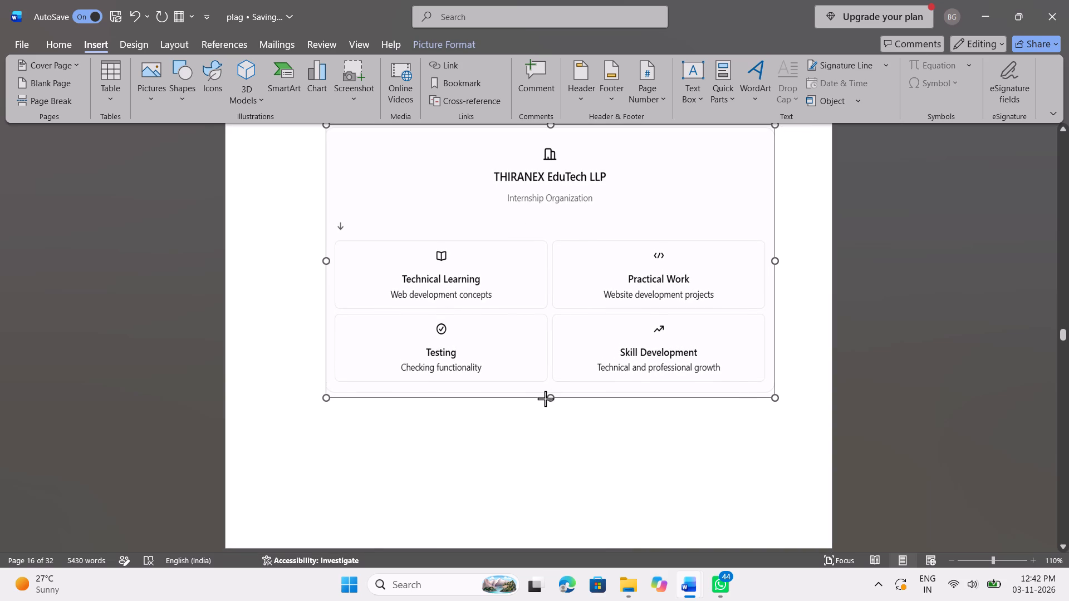
pyautogui.moveTo(545, 398); pyautogui.dragTo(546, 426)
pyautogui.scroll(-1, 546, 426)
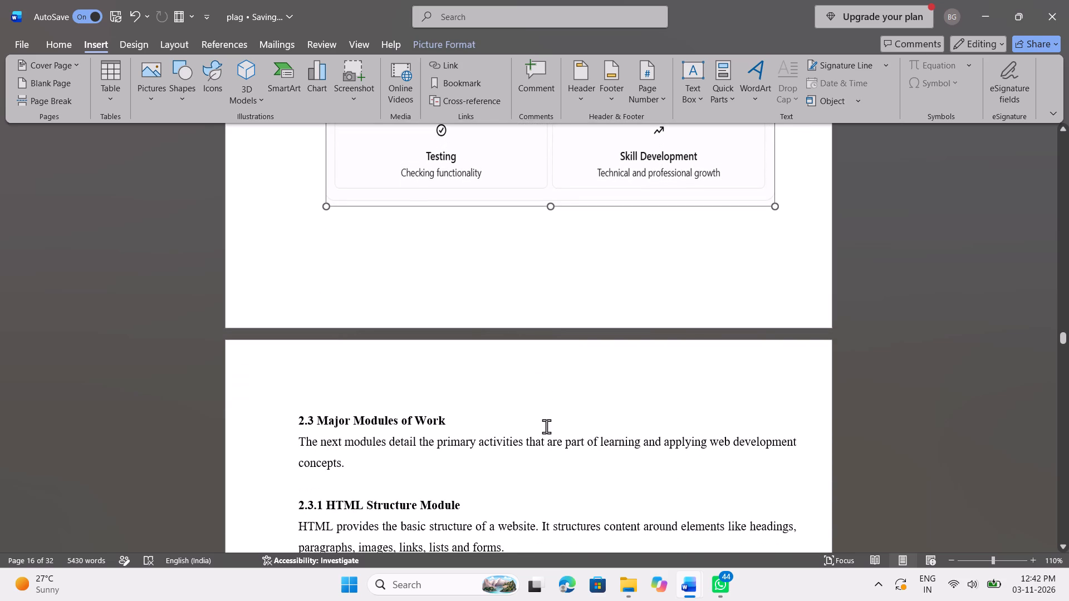
pyautogui.scroll(1, 546, 426)
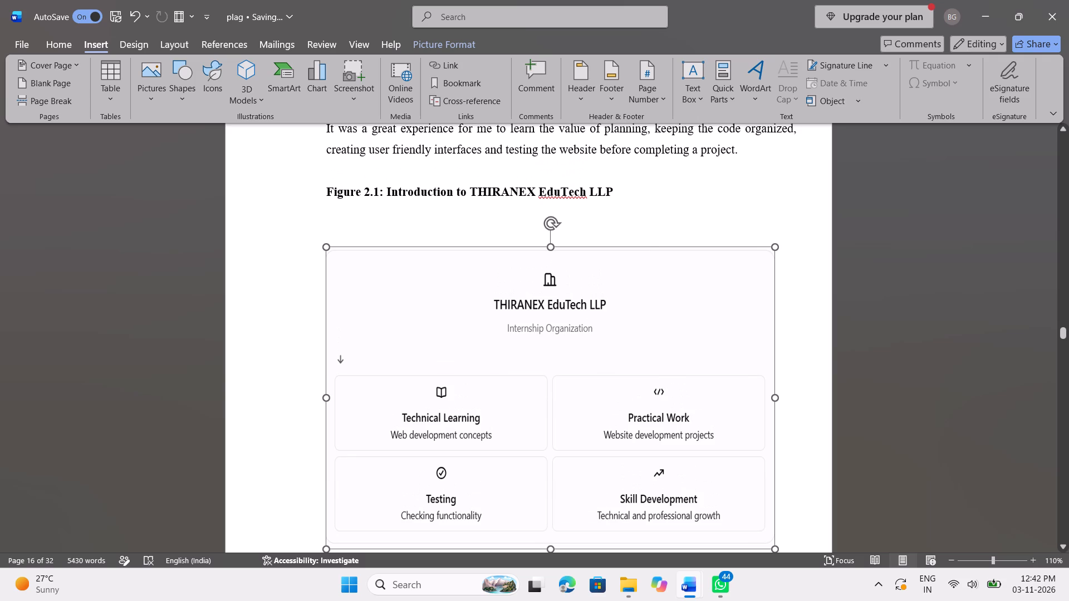
pyautogui.click(647, 234)
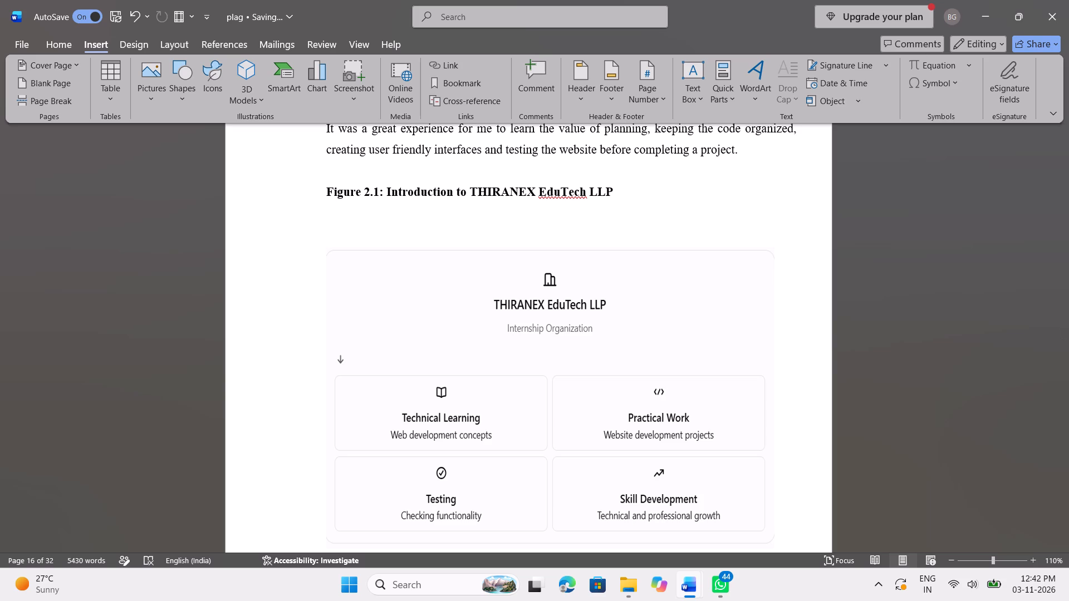
# Check the page starts and blank space from the Figure 2.1 diagram through section 2.5 to the Chapter 3 heading.
pyautogui.scroll(-1, 647, 234)
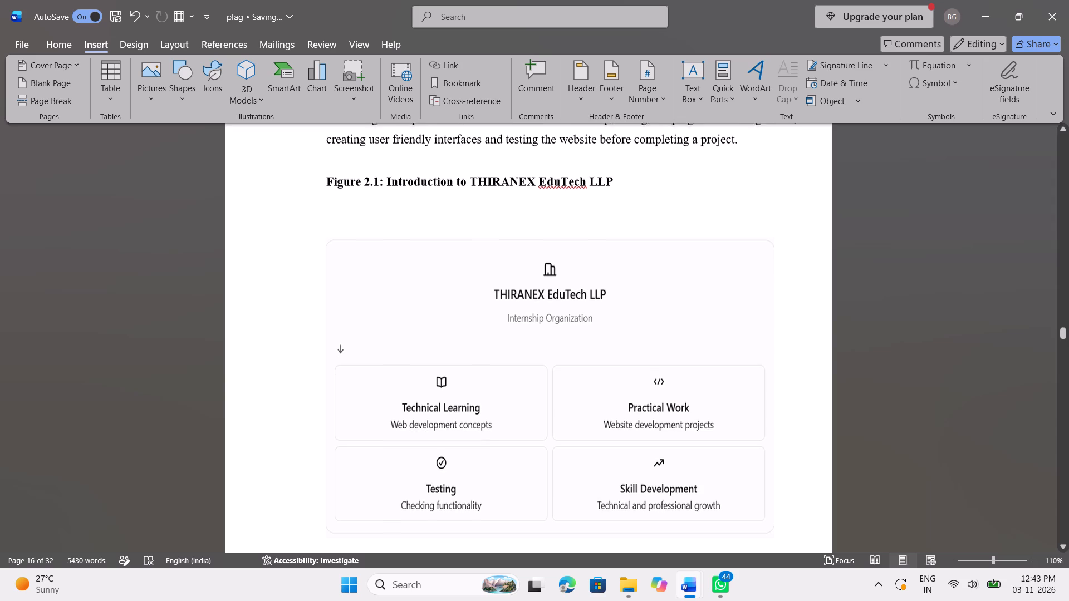
pyautogui.scroll(-2, 647, 234)
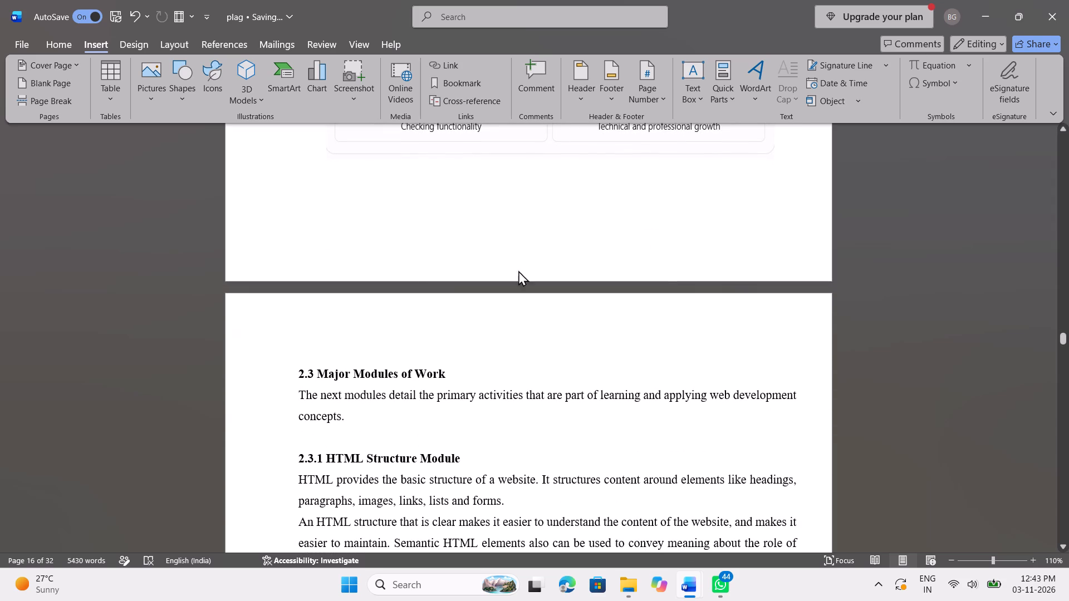
pyautogui.click(351, 346)
pyautogui.scroll(-1, 351, 346)
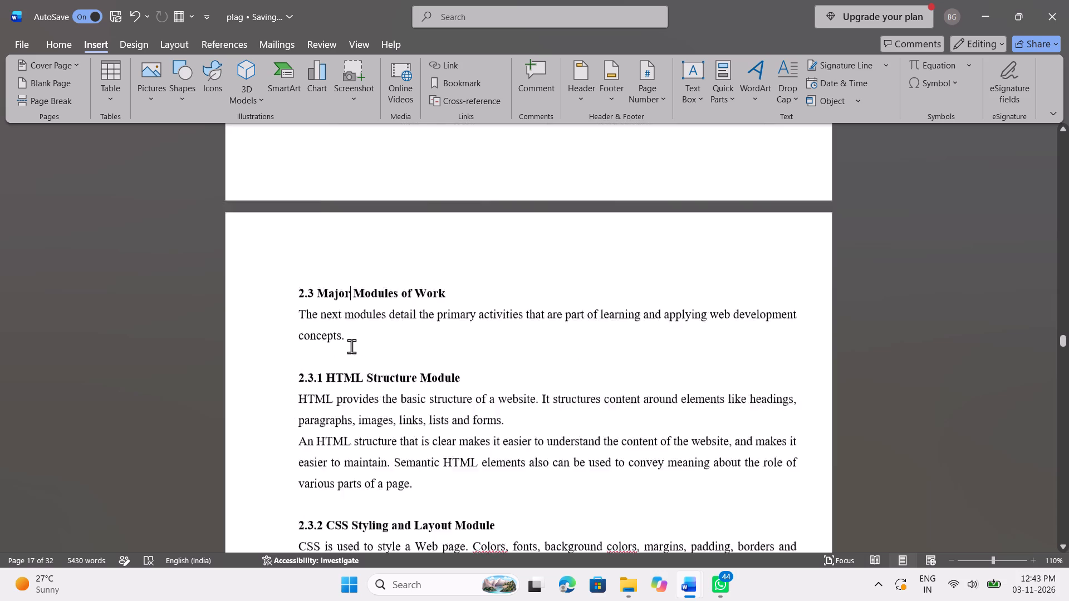
pyautogui.scroll(-3, 351, 346)
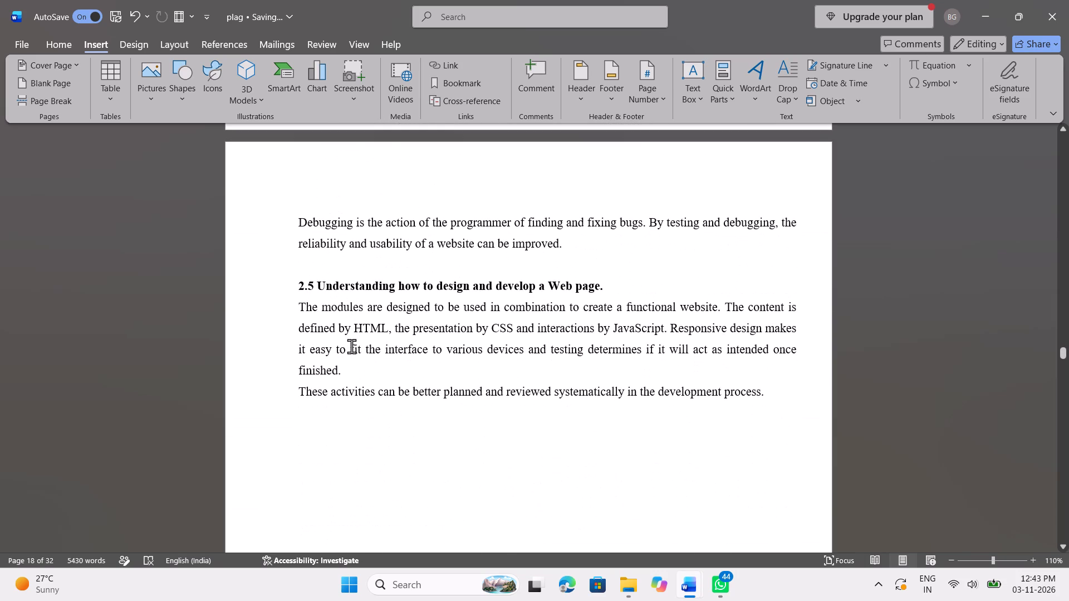
pyautogui.click(346, 199)
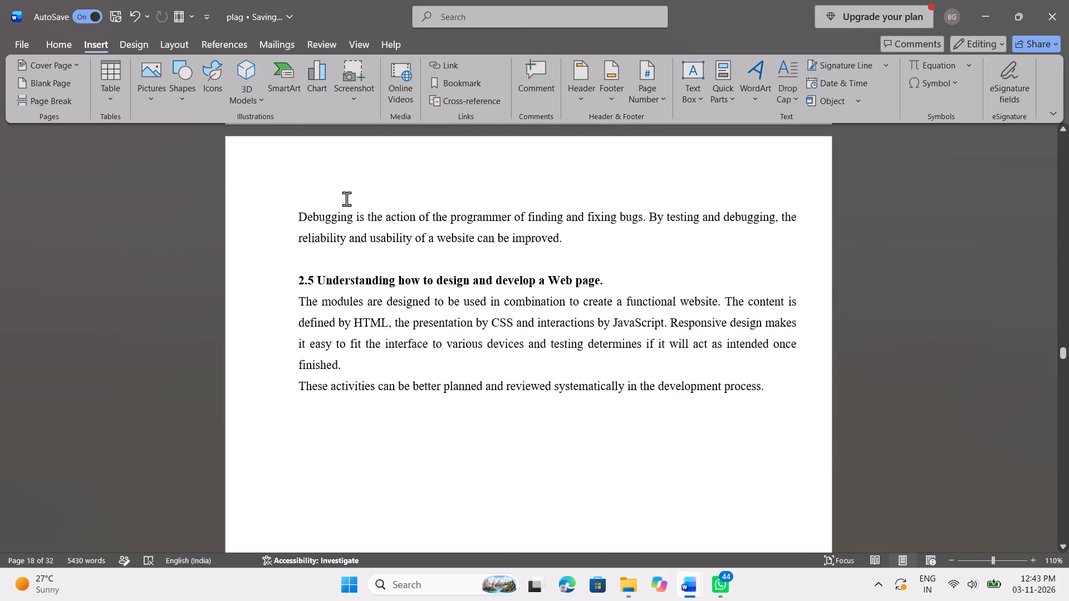
pyautogui.scroll(-3, 342, 287)
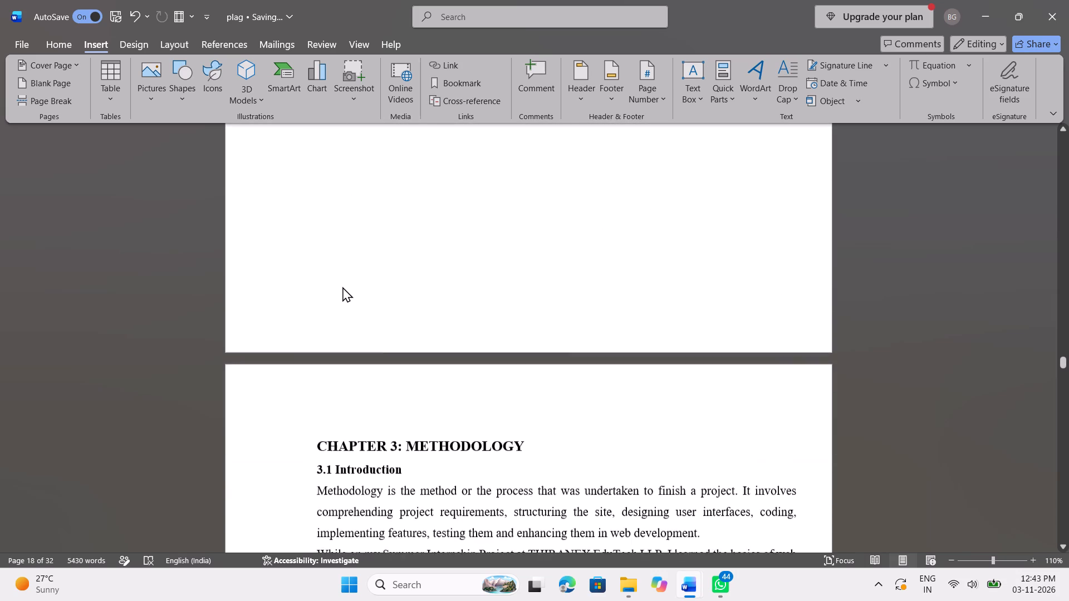
pyautogui.scroll(-1, 342, 287)
pyautogui.click(355, 397)
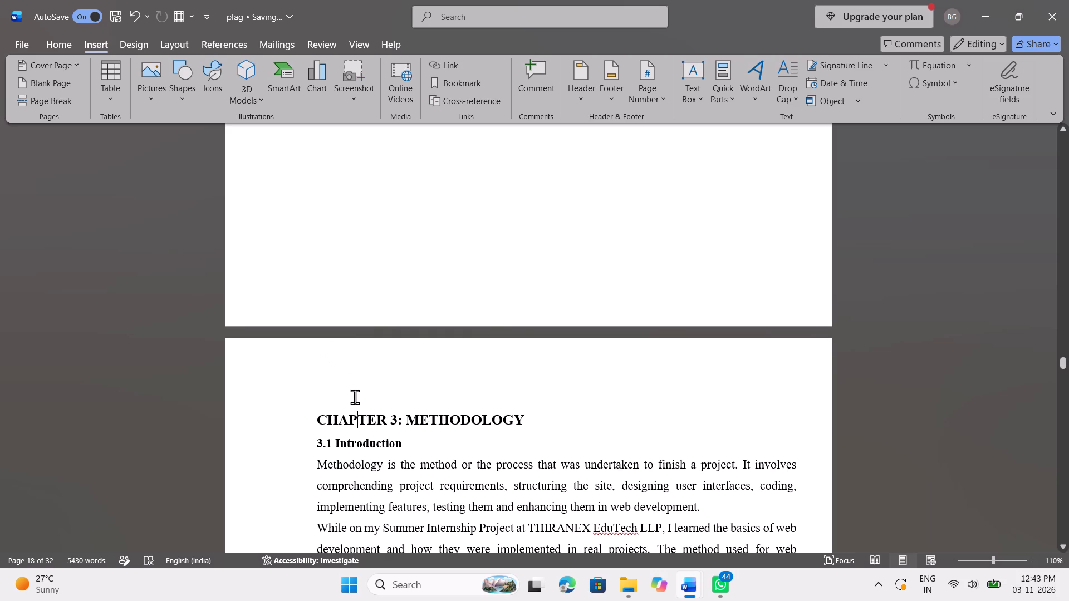
# Look back through chapters 2 and 1 to the table of contents, then review the start of Chapter 1.
pyautogui.scroll(3, 355, 397)
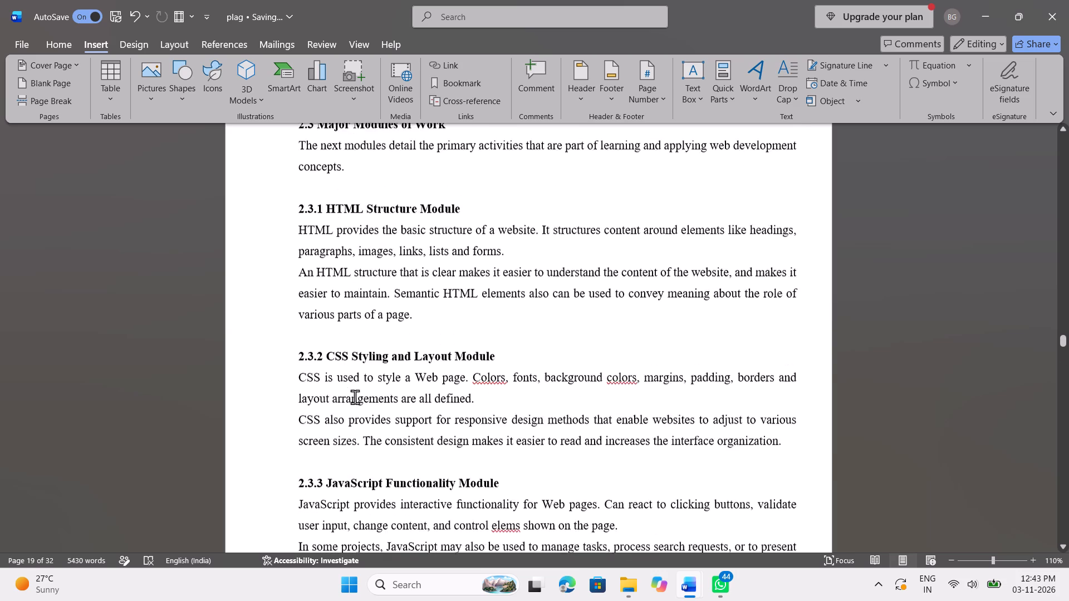
pyautogui.scroll(4, 355, 397)
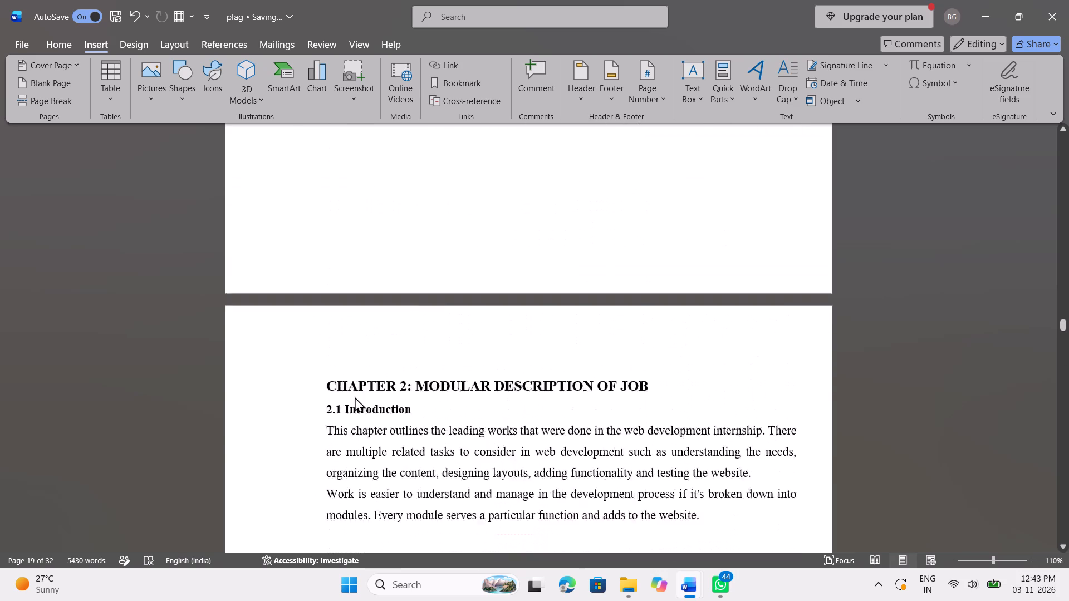
pyautogui.scroll(2, 355, 397)
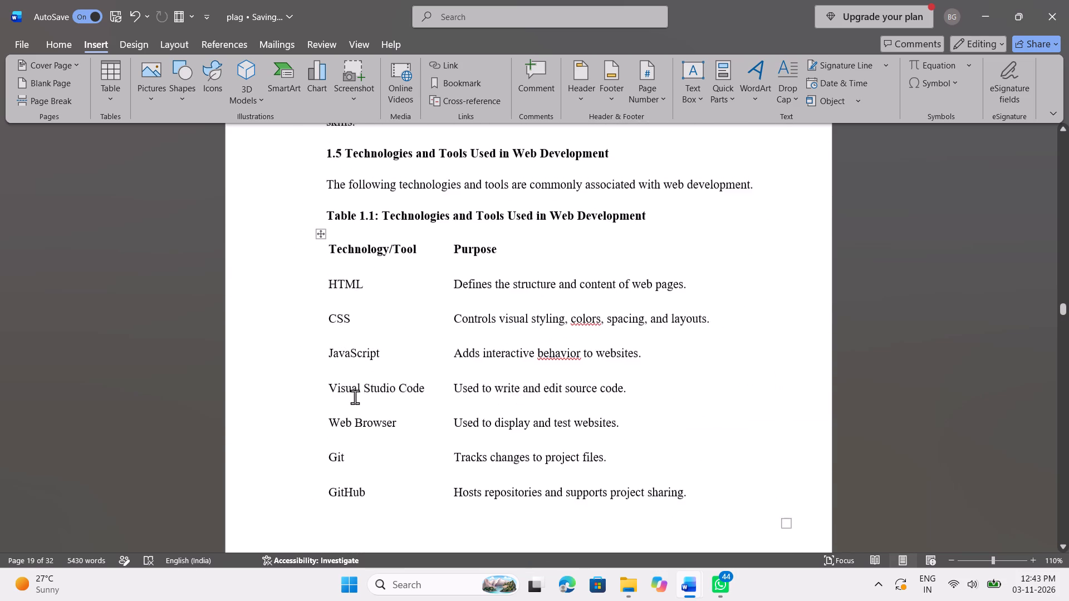
pyautogui.scroll(4, 355, 397)
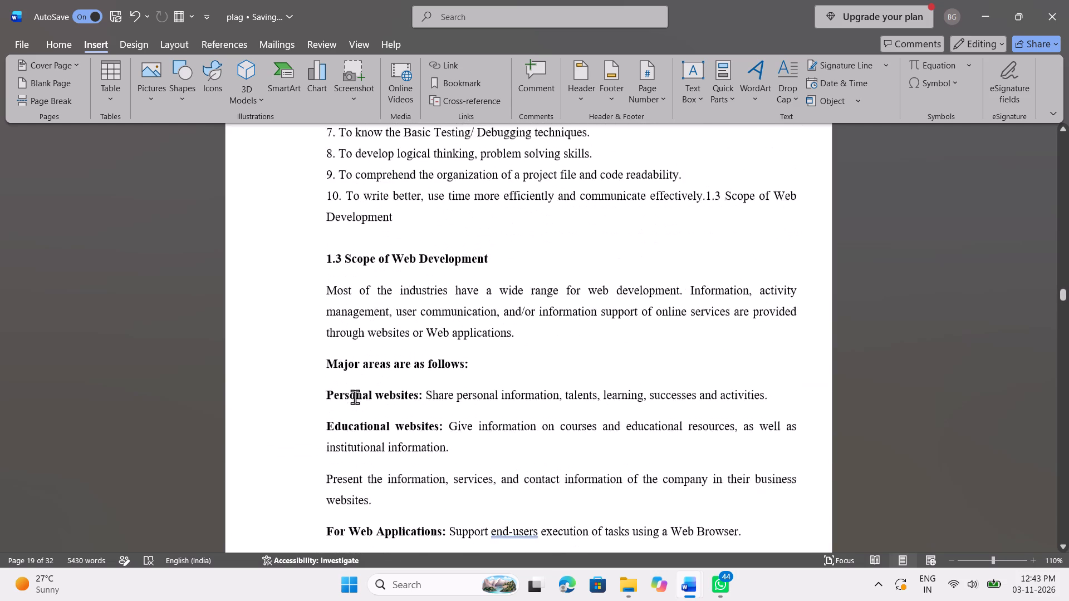
pyautogui.scroll(4, 355, 397)
pyautogui.scroll(-1, 355, 397)
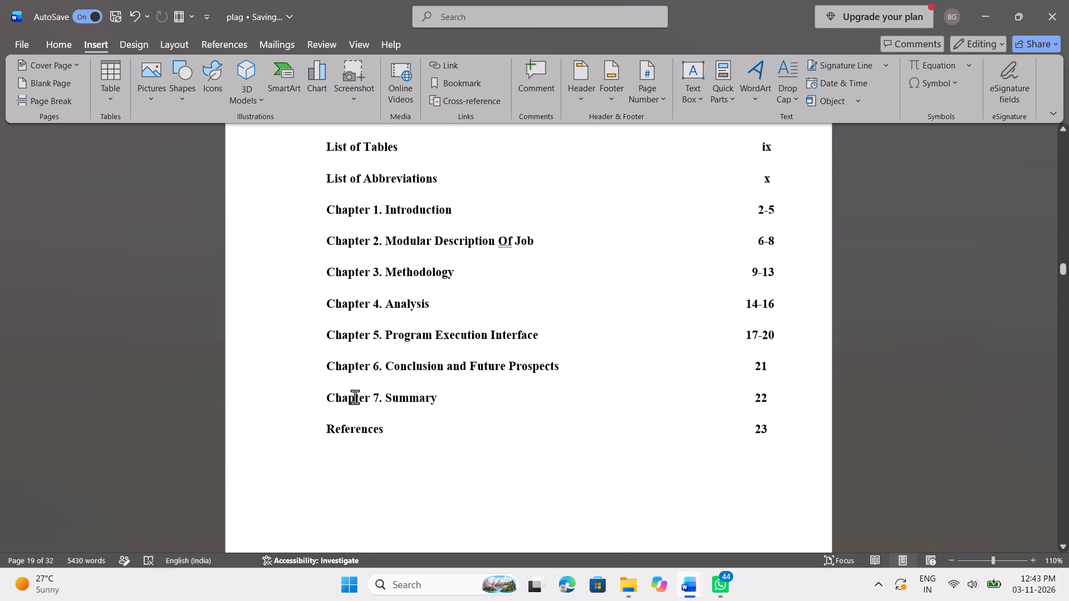
pyautogui.scroll(-1, 355, 397)
pyautogui.scroll(1, 355, 397)
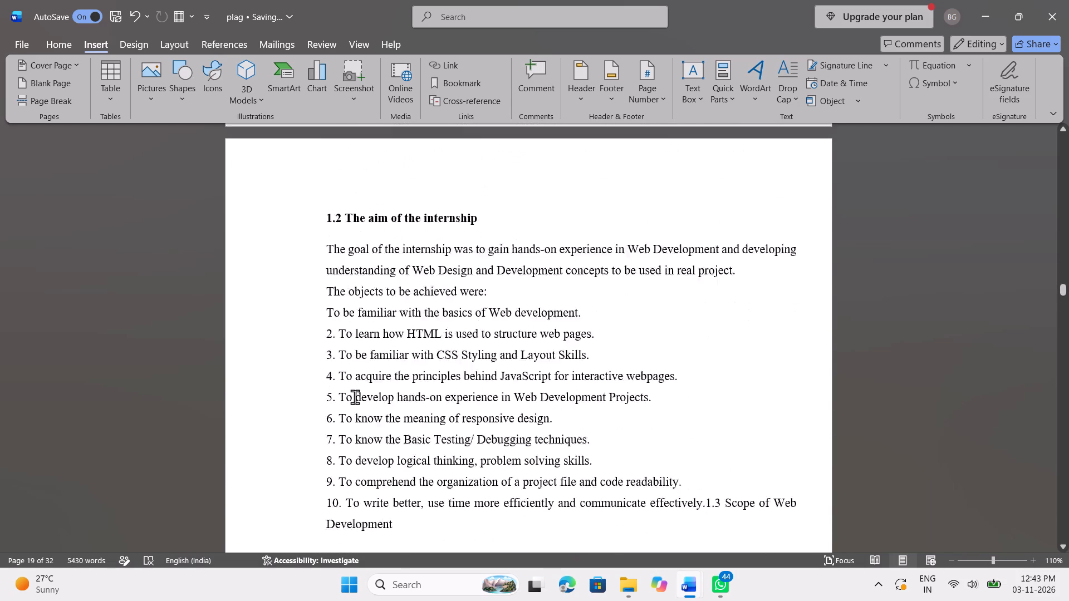
pyautogui.scroll(5, 355, 397)
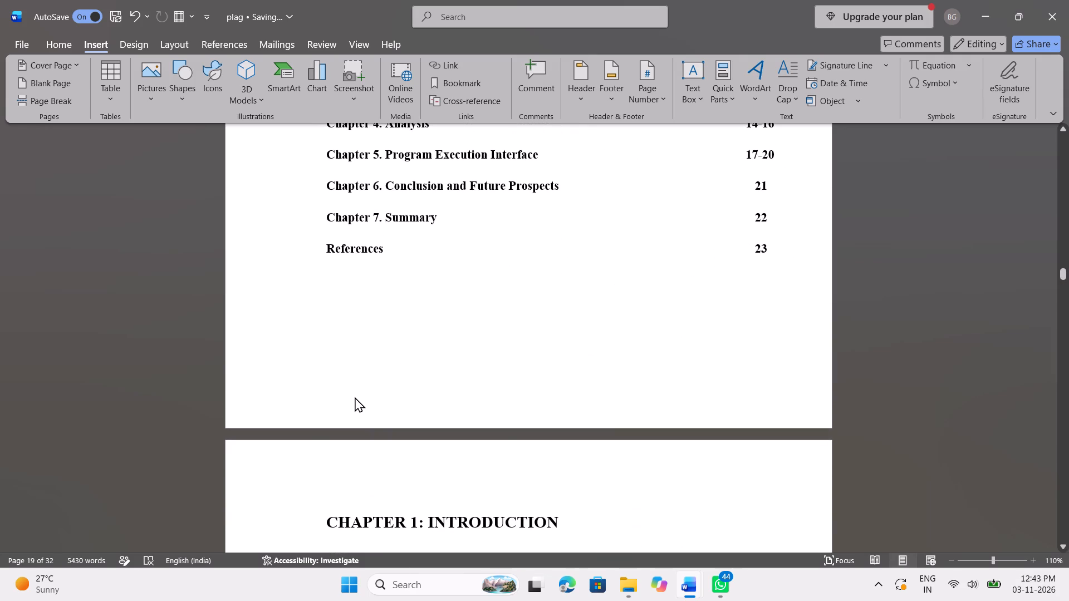
pyautogui.scroll(-1, 355, 397)
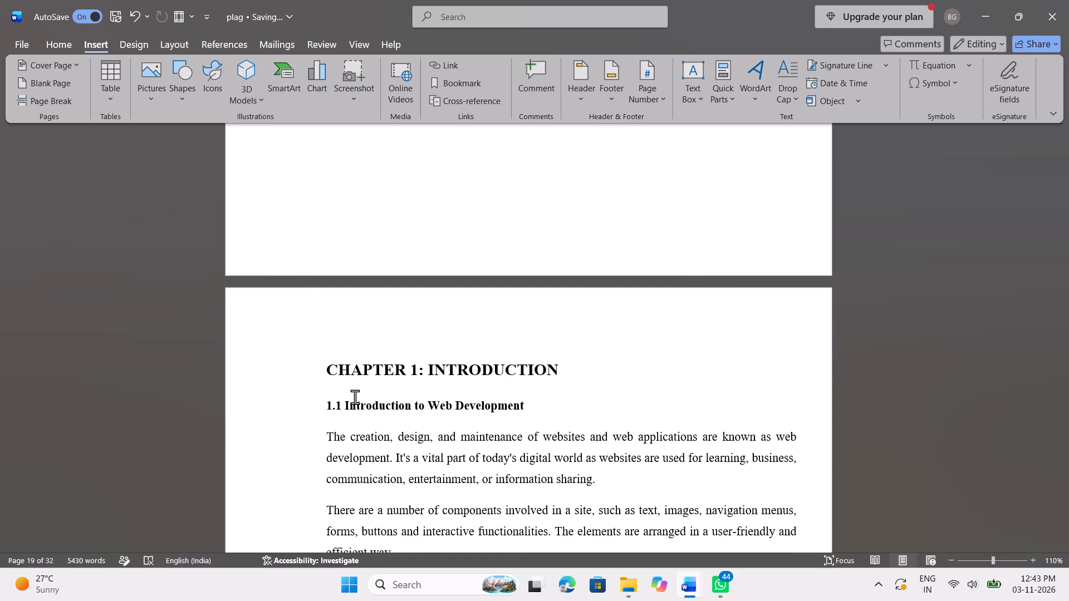
pyautogui.scroll(-1, 355, 397)
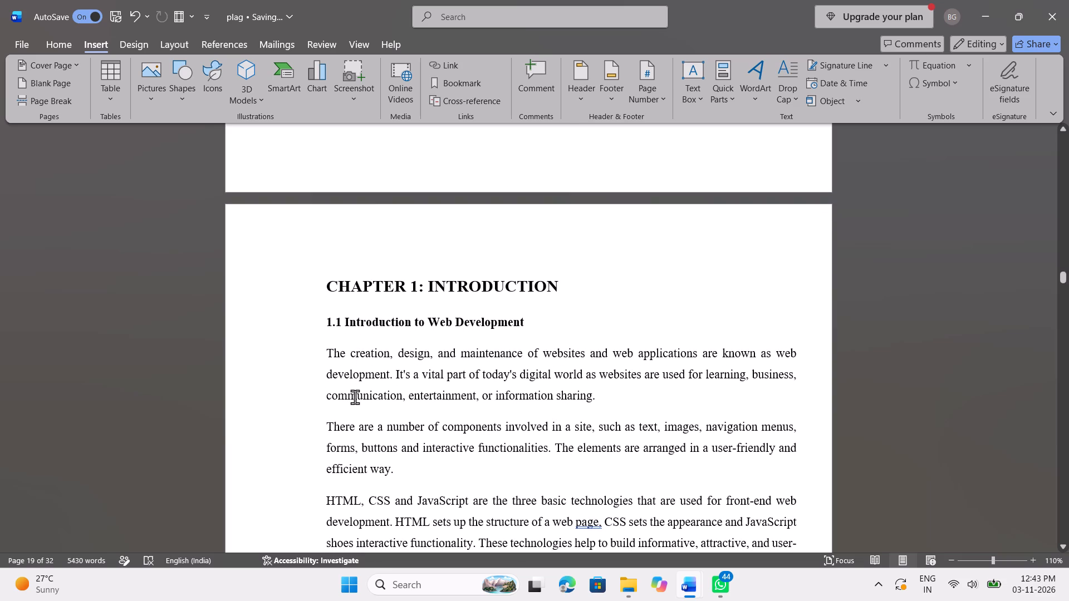
pyautogui.scroll(-1, 355, 397)
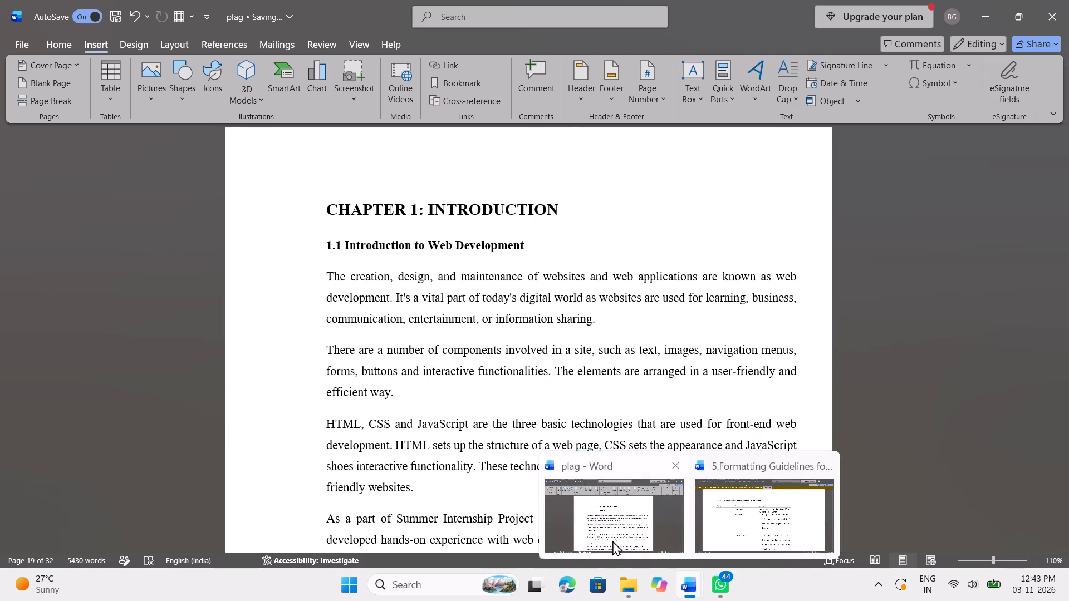
# Switch to the NTCC formatting guidelines document and read the font, margin, line spacing and numbering criteria.
pyautogui.click(746, 513)
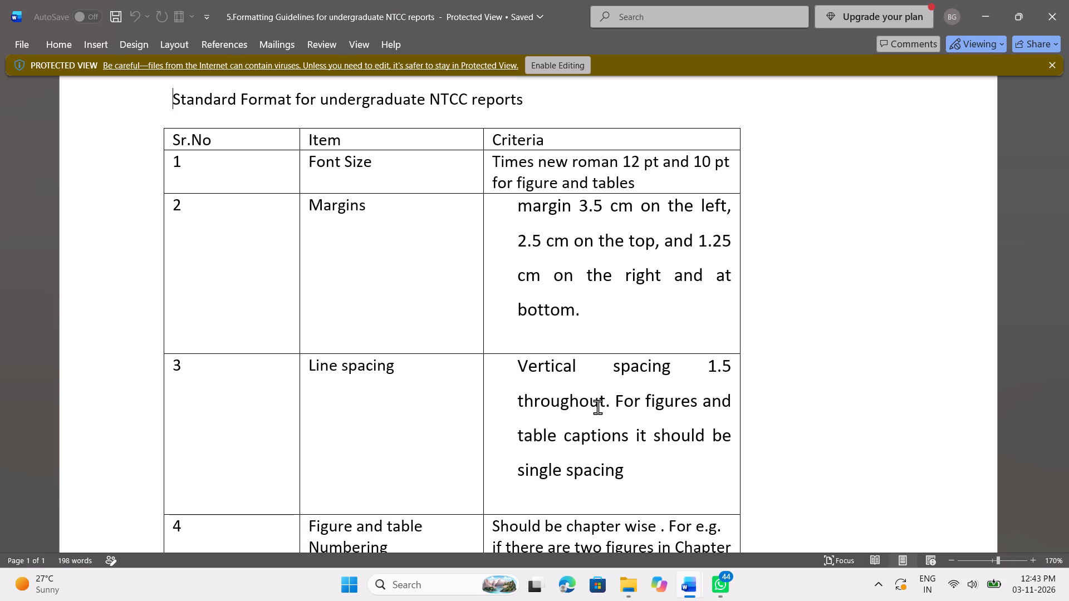
pyautogui.scroll(-1, 597, 407)
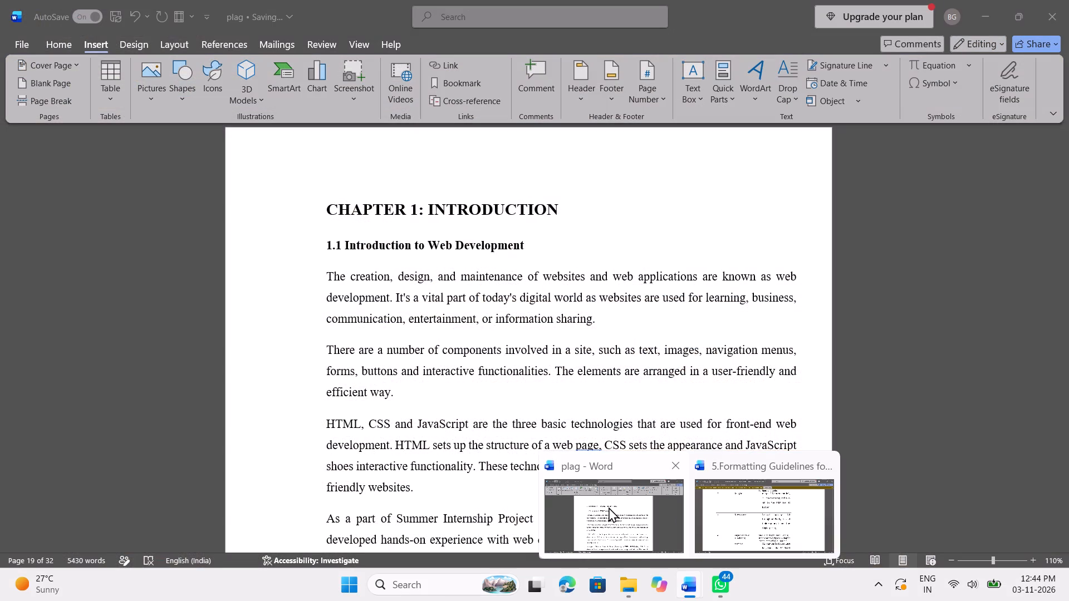
# Return to the plag report and check the line spacing applied to the current paragraph.
pyautogui.click(609, 507)
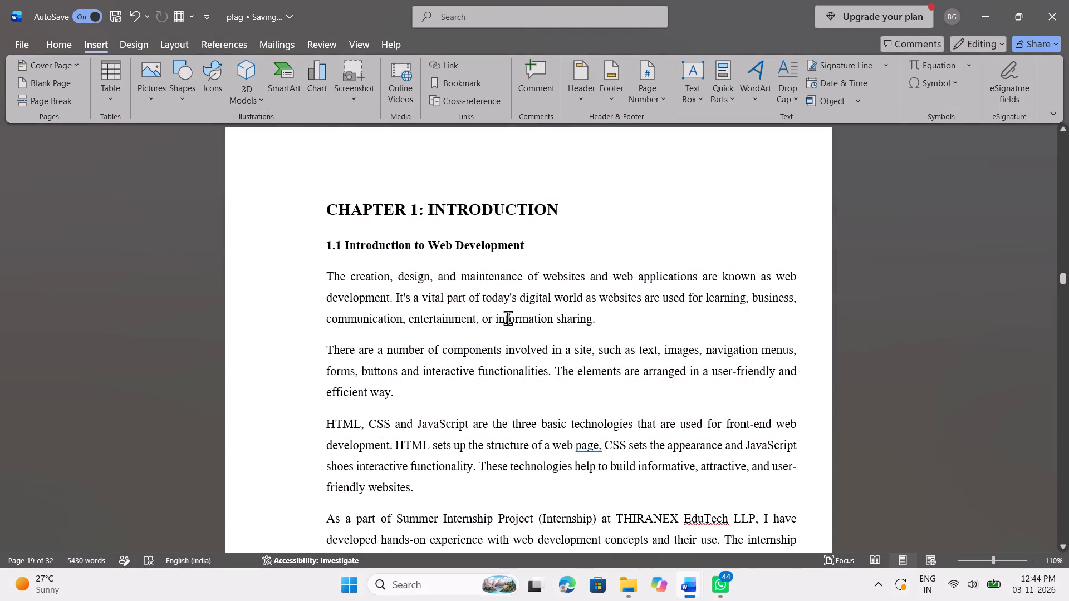
pyautogui.click(69, 44)
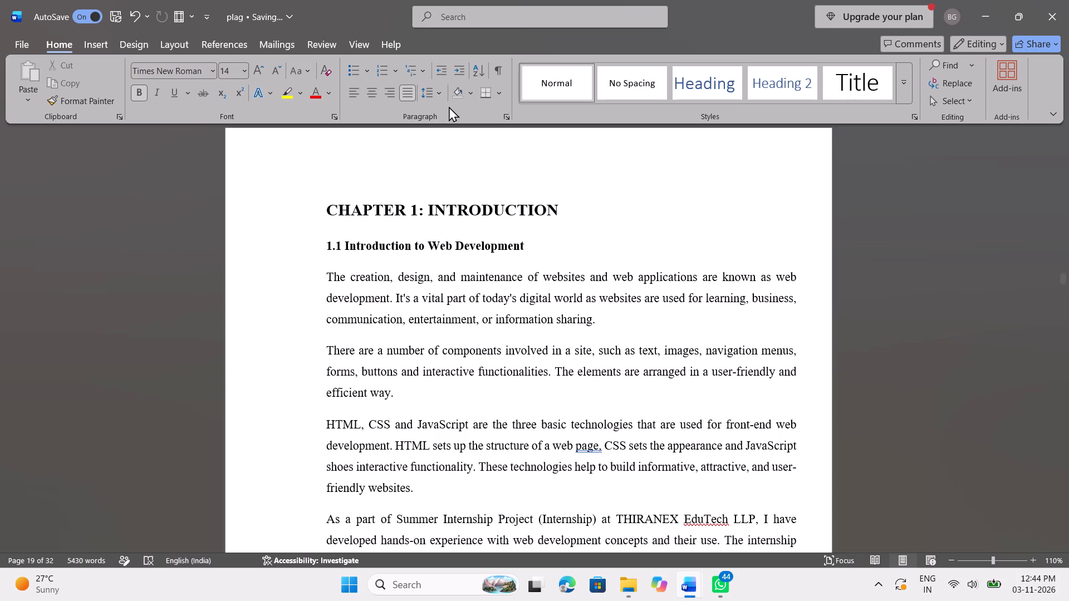
pyautogui.click(440, 86)
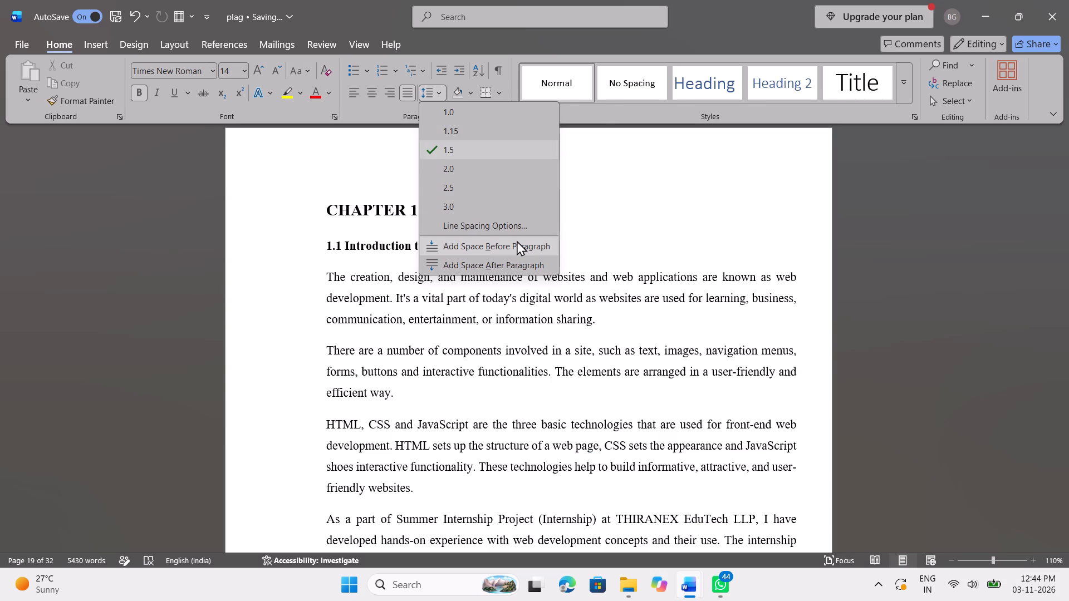
pyautogui.click(214, 303)
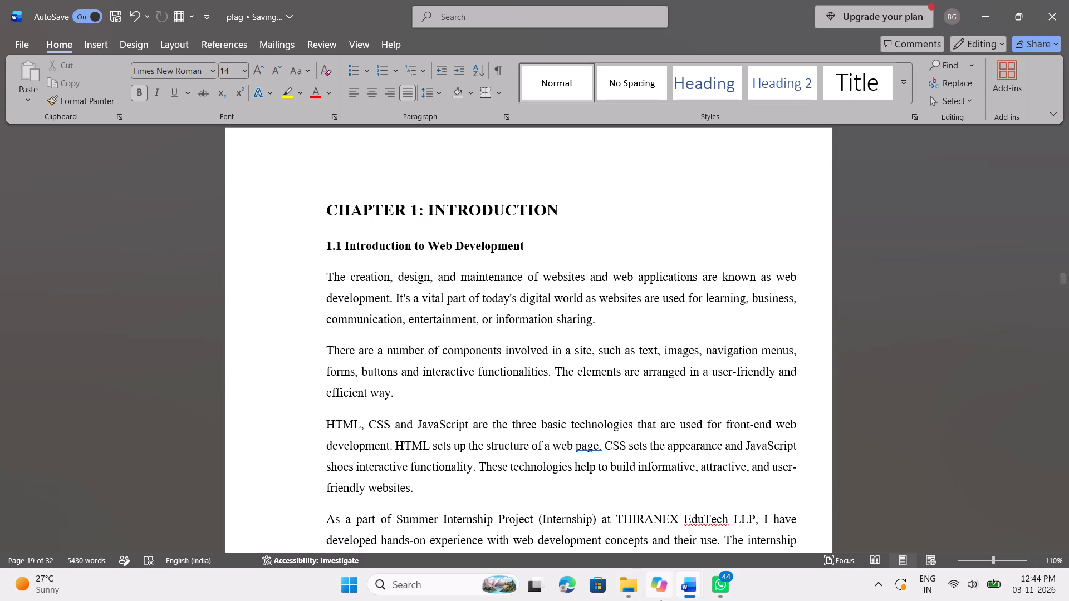
# Switch to the NTCC formatting guidelines and read the criteria for figure numbering, captions, chapter numbers, chapter names, headings and references.
pyautogui.click(635, 521)
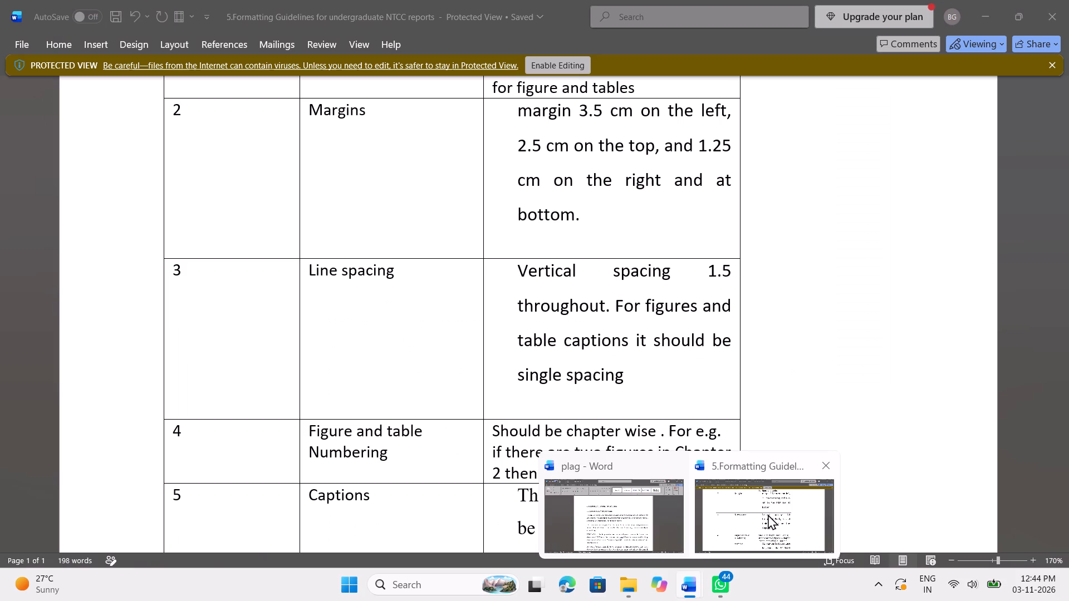
pyautogui.click(768, 514)
pyautogui.scroll(-1, 652, 442)
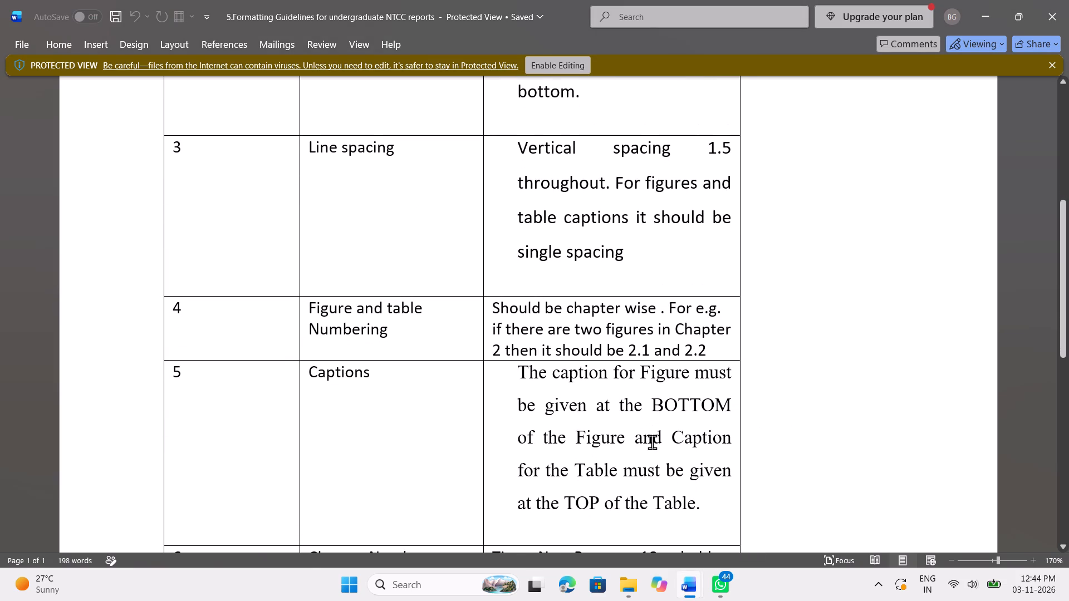
pyautogui.scroll(-1, 652, 442)
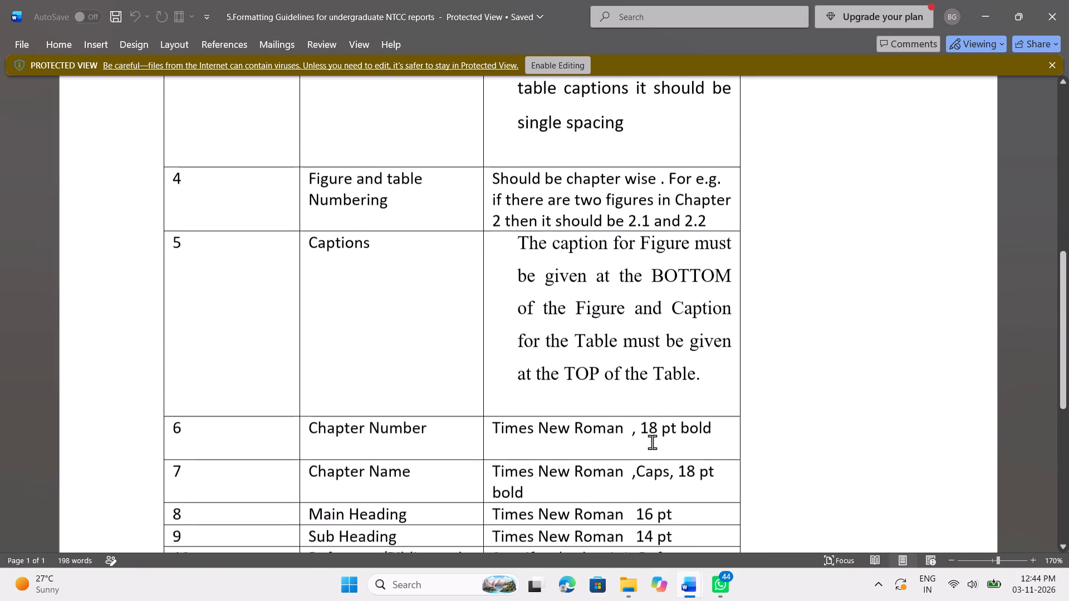
pyautogui.scroll(-1, 652, 442)
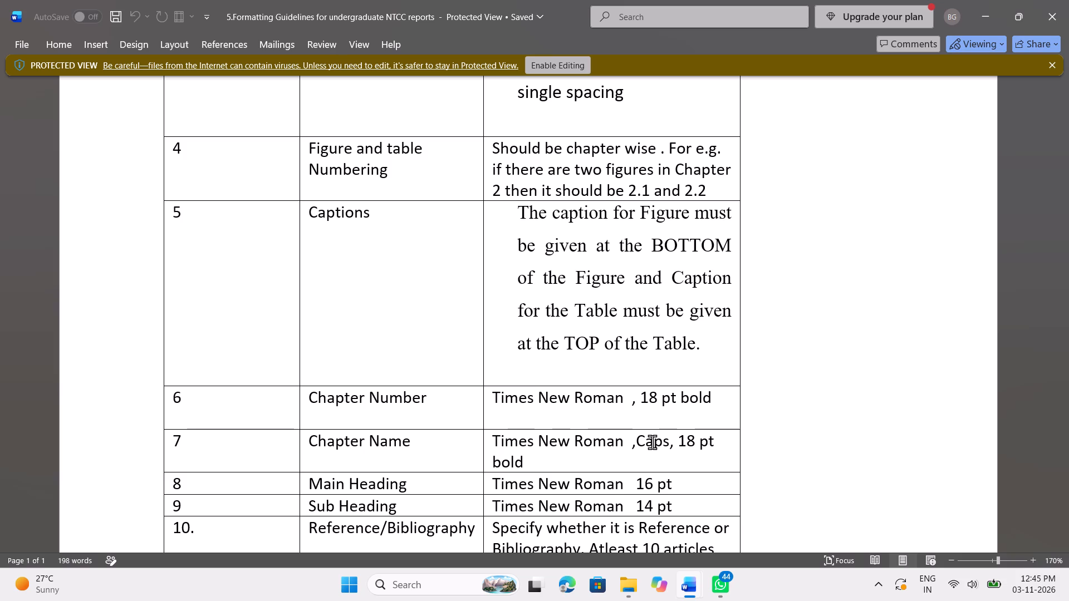
pyautogui.scroll(-1, 652, 442)
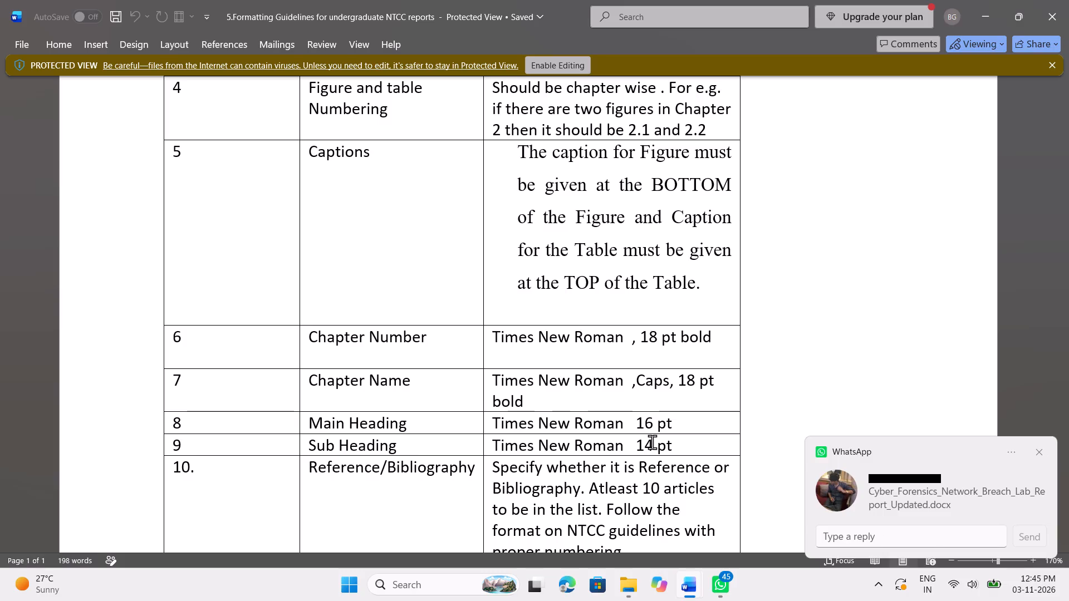
# Read the heading, reference and bibliography criteria at the end of the NTCC guidelines and return to Chapter 1 of the plag report.
pyautogui.moveTo(652, 442); pyautogui.dragTo(807, 413)
pyautogui.click(807, 413)
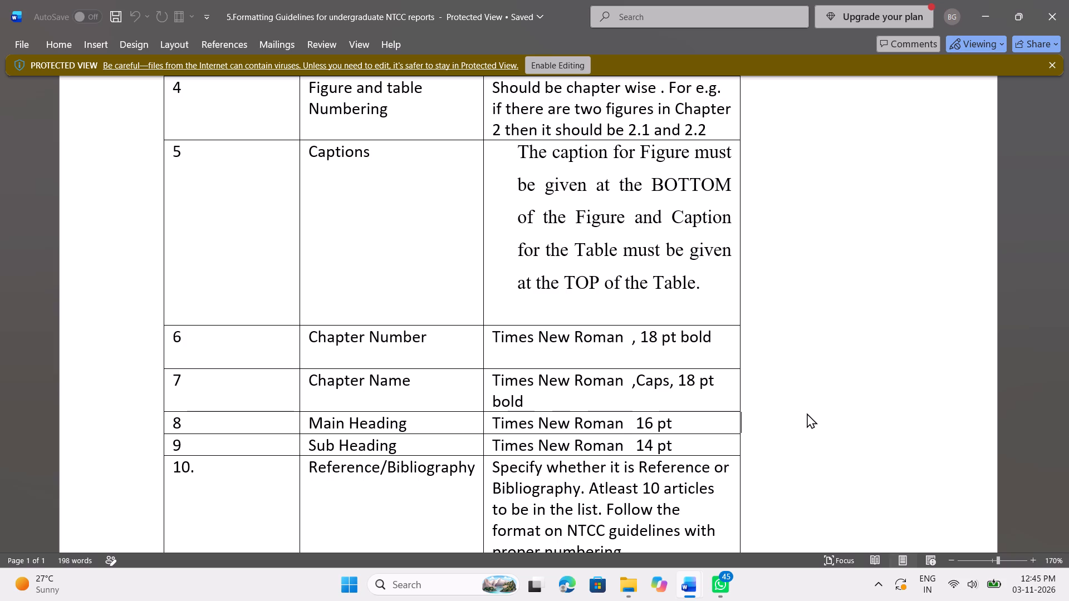
pyautogui.scroll(-1, 807, 413)
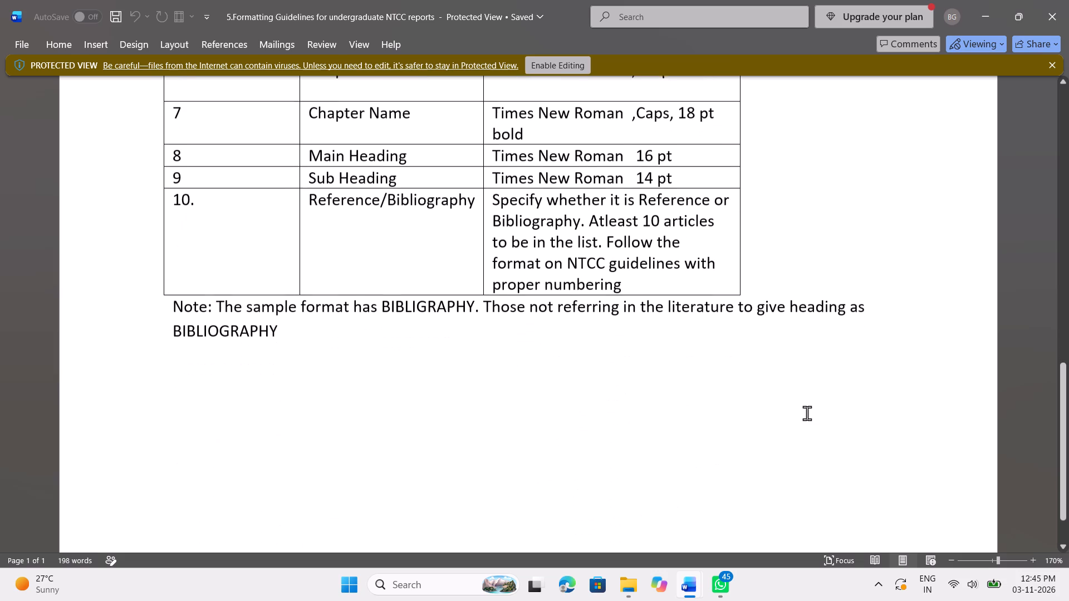
pyautogui.scroll(-1, 807, 413)
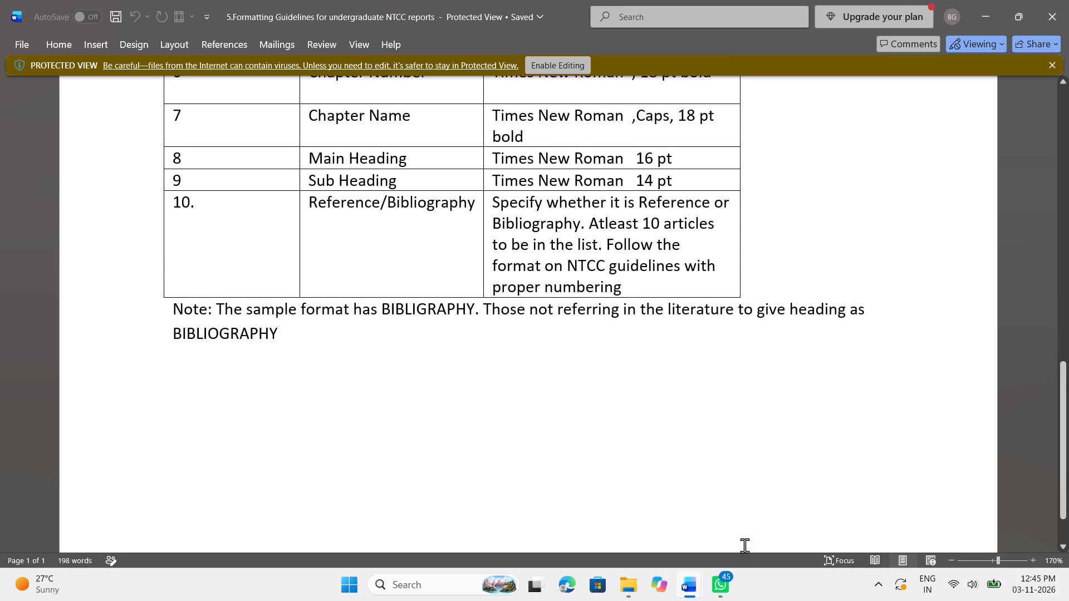
pyautogui.click(625, 513)
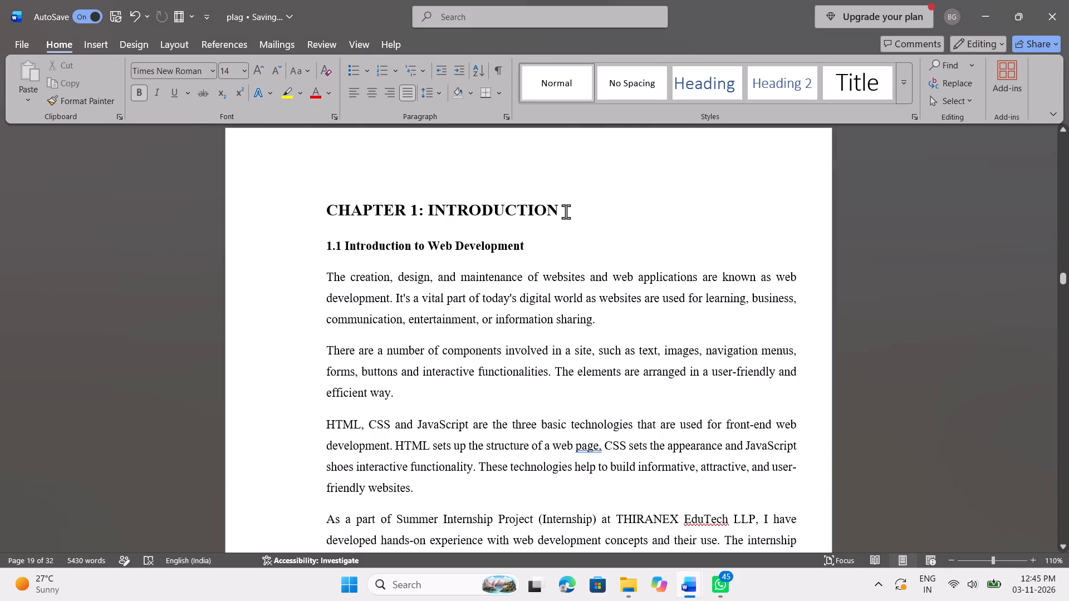
# Return to the plag report and enlarge the "CHAPTER 1: INTRODUCTION" heading to 18 pt.
pyautogui.click(419, 206)
pyautogui.moveTo(327, 206); pyautogui.dragTo(527, 209)
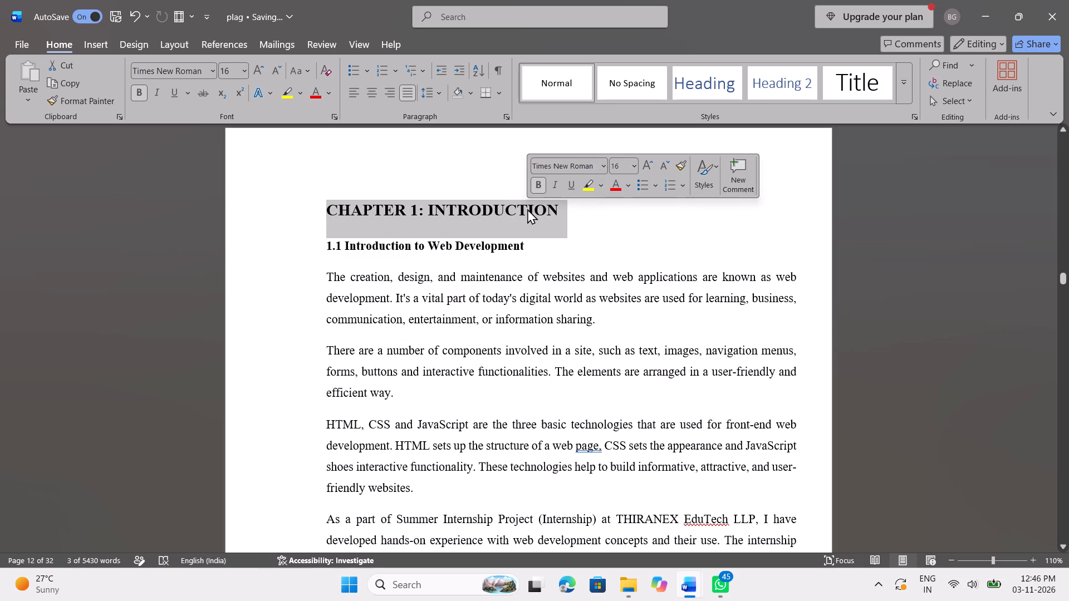
pyautogui.click(252, 69)
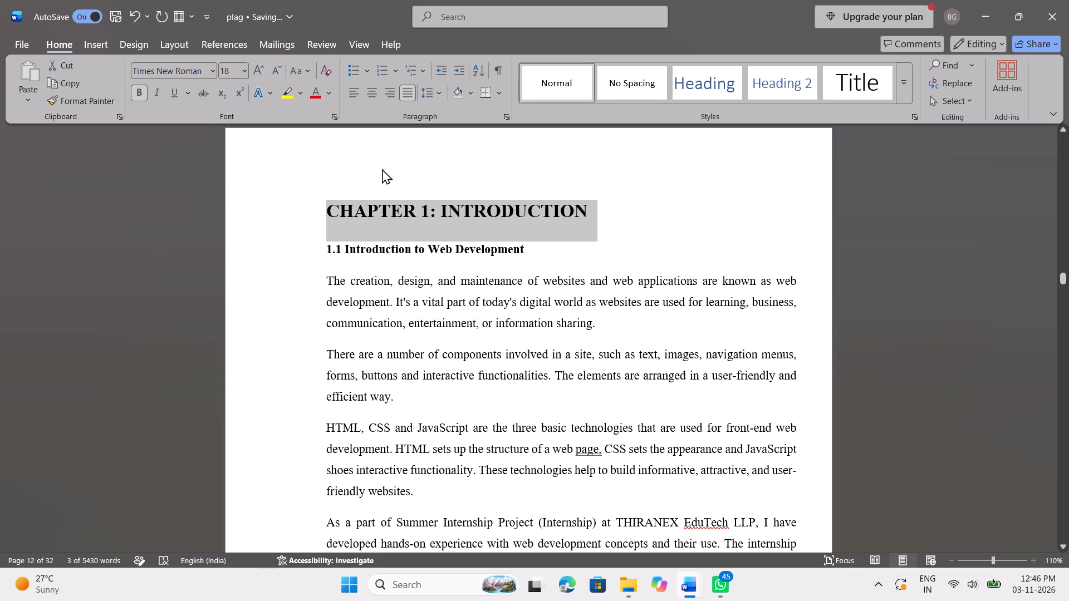
pyautogui.click(422, 171)
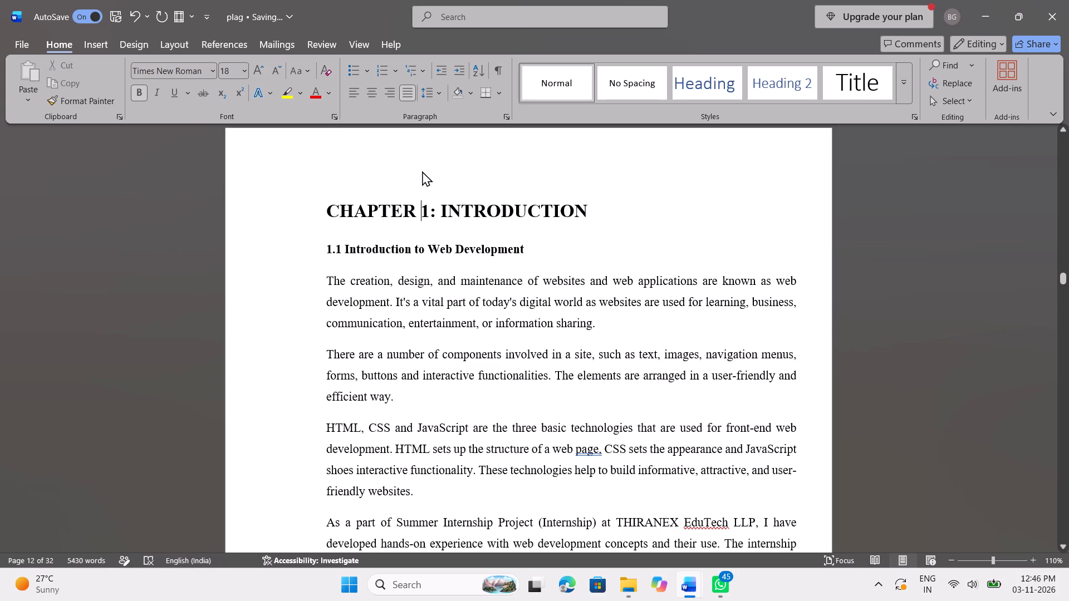
pyautogui.click(406, 174)
# Go back to the report's front matter and enlarge the "DECLARATION" heading to 18 pt.
pyautogui.scroll(1, 338, 182)
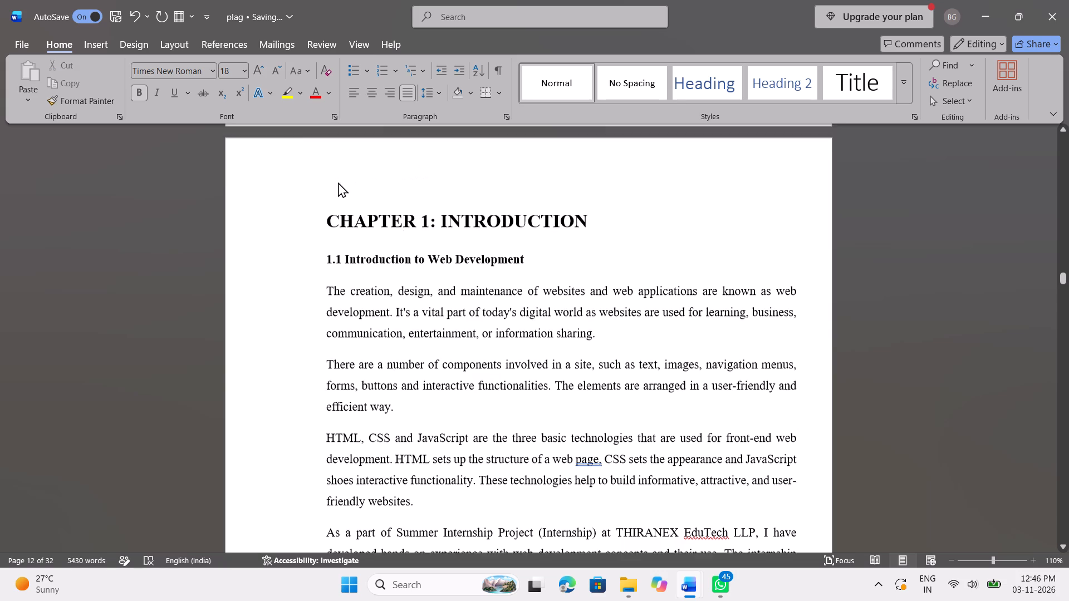
pyautogui.scroll(3, 338, 182)
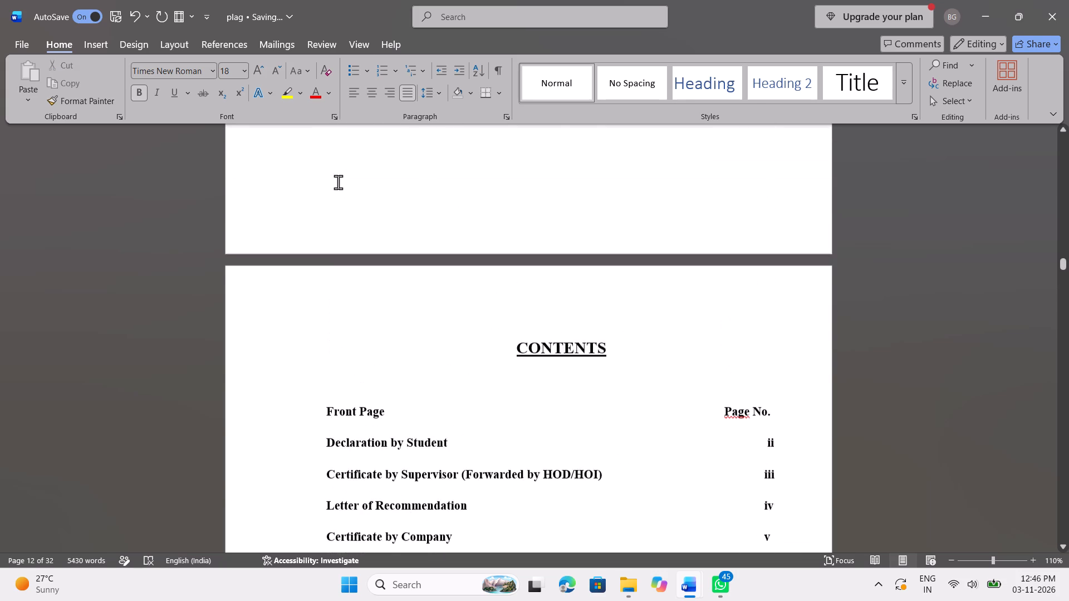
pyautogui.scroll(5, 338, 182)
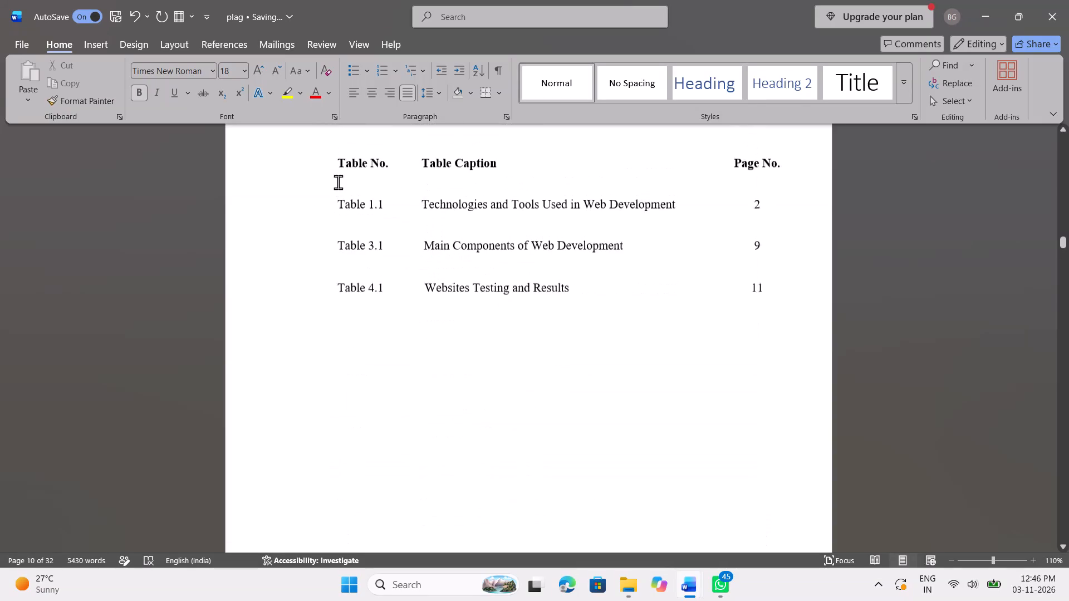
pyautogui.scroll(4, 338, 182)
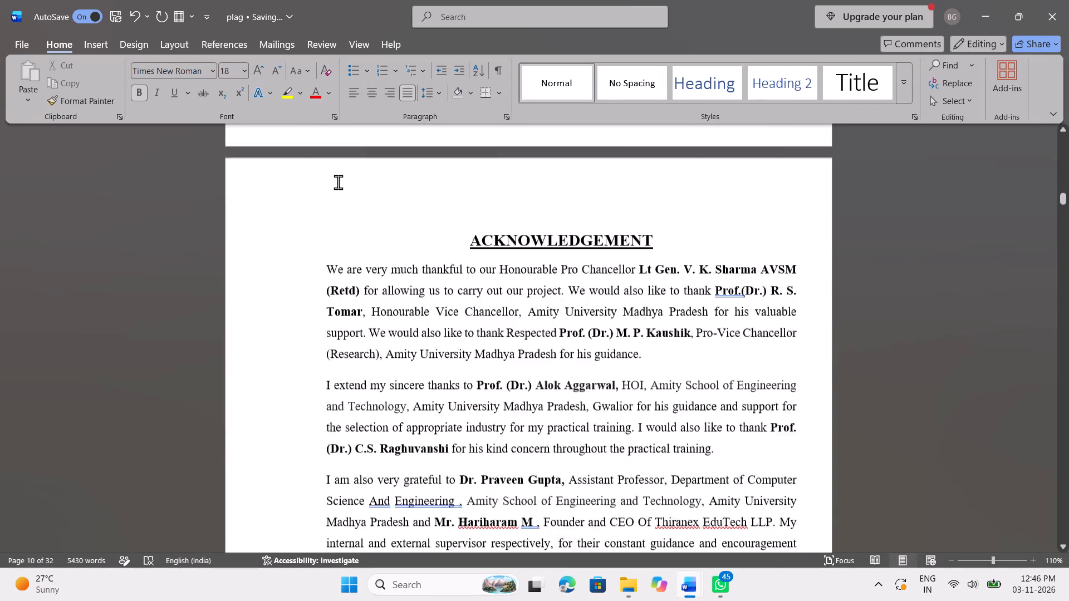
pyautogui.scroll(4, 338, 182)
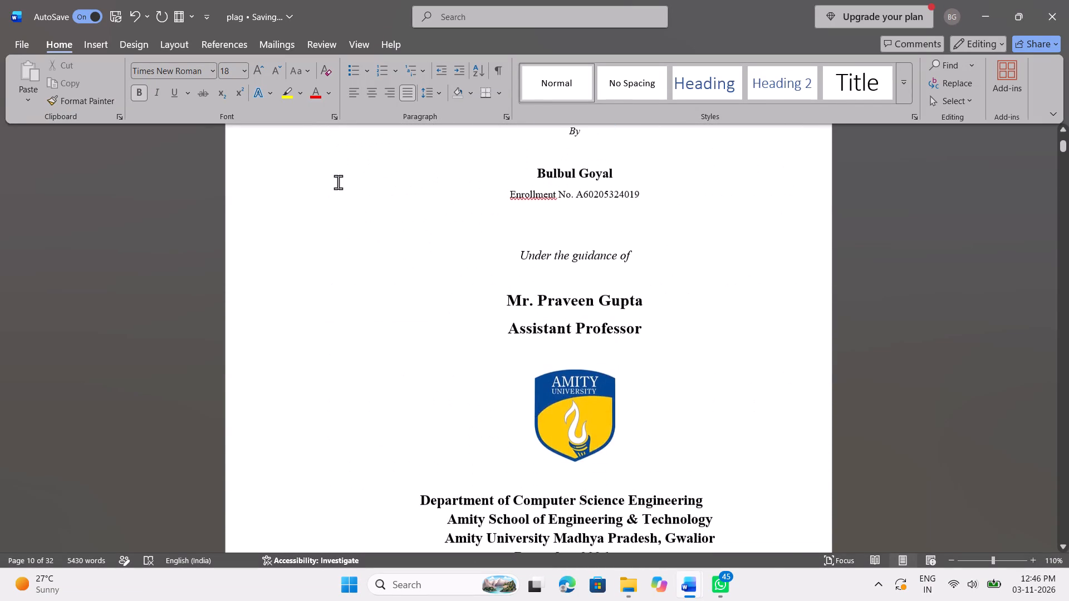
pyautogui.scroll(1, 338, 182)
pyautogui.scroll(-2, 338, 182)
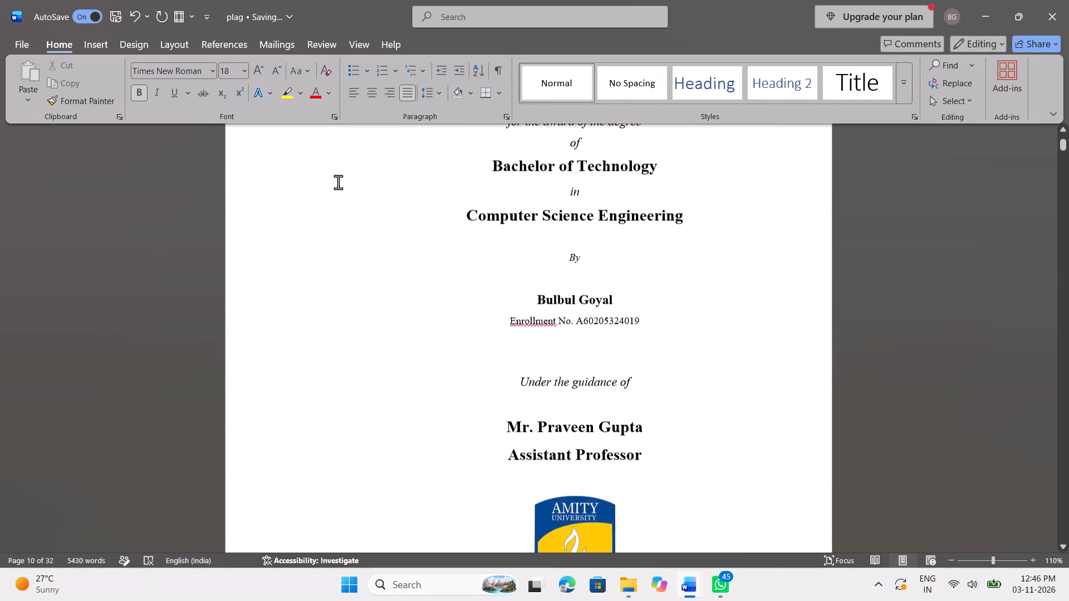
pyautogui.scroll(-3, 338, 182)
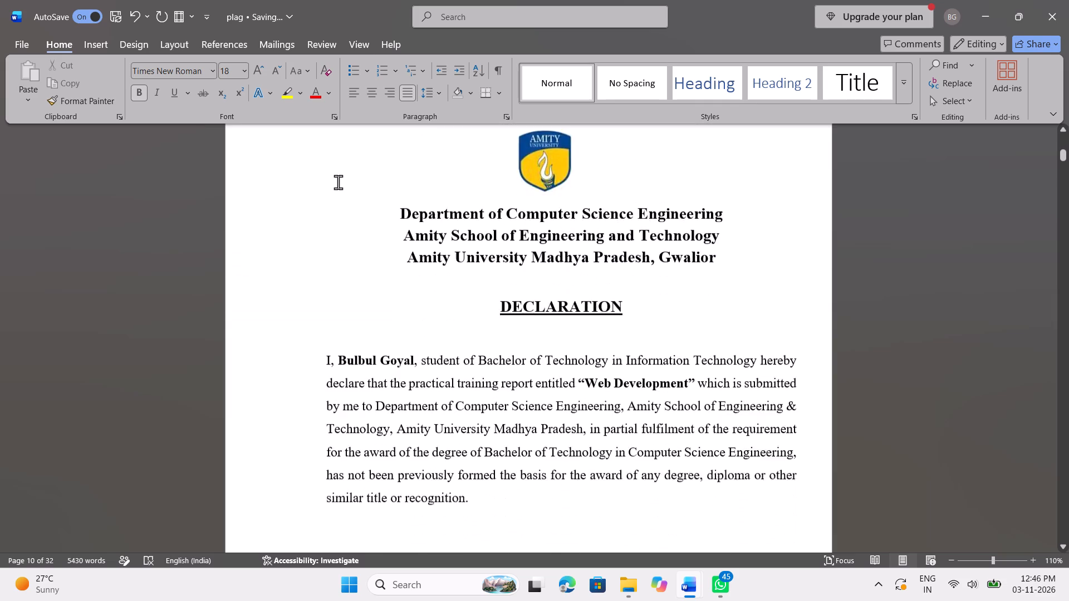
pyautogui.scroll(-1, 338, 182)
pyautogui.moveTo(499, 240); pyautogui.dragTo(568, 239)
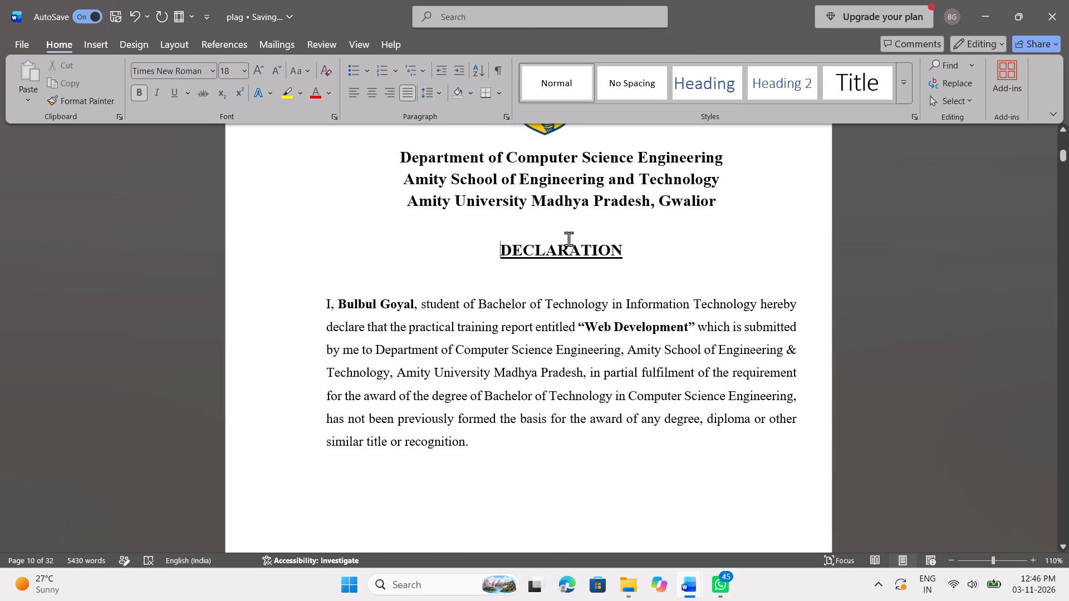
pyautogui.moveTo(568, 239); pyautogui.dragTo(633, 239)
pyautogui.moveTo(634, 248); pyautogui.dragTo(509, 273)
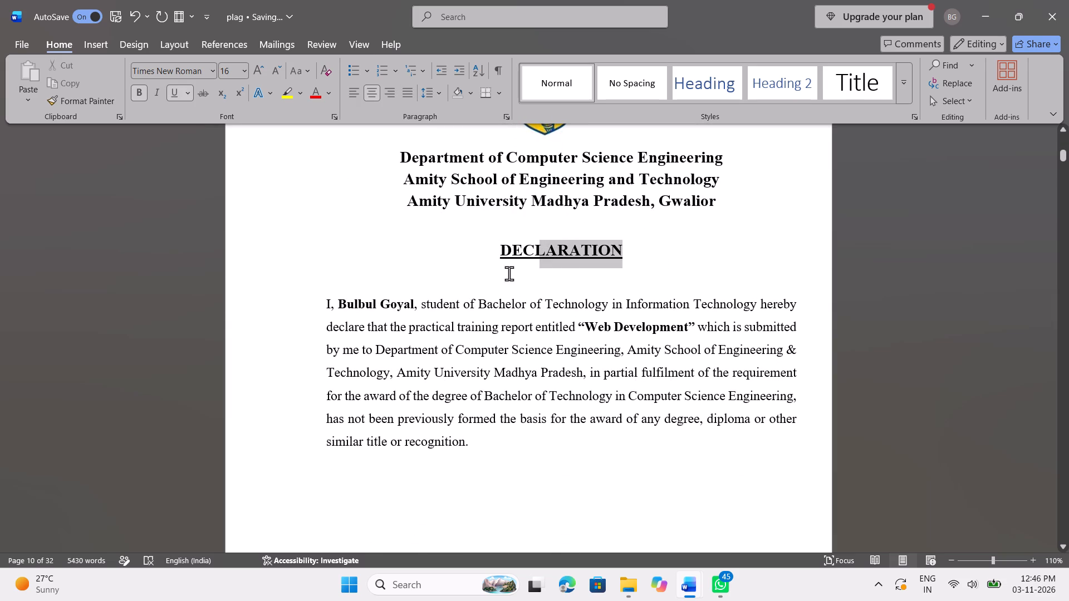
pyautogui.moveTo(509, 273); pyautogui.dragTo(468, 256)
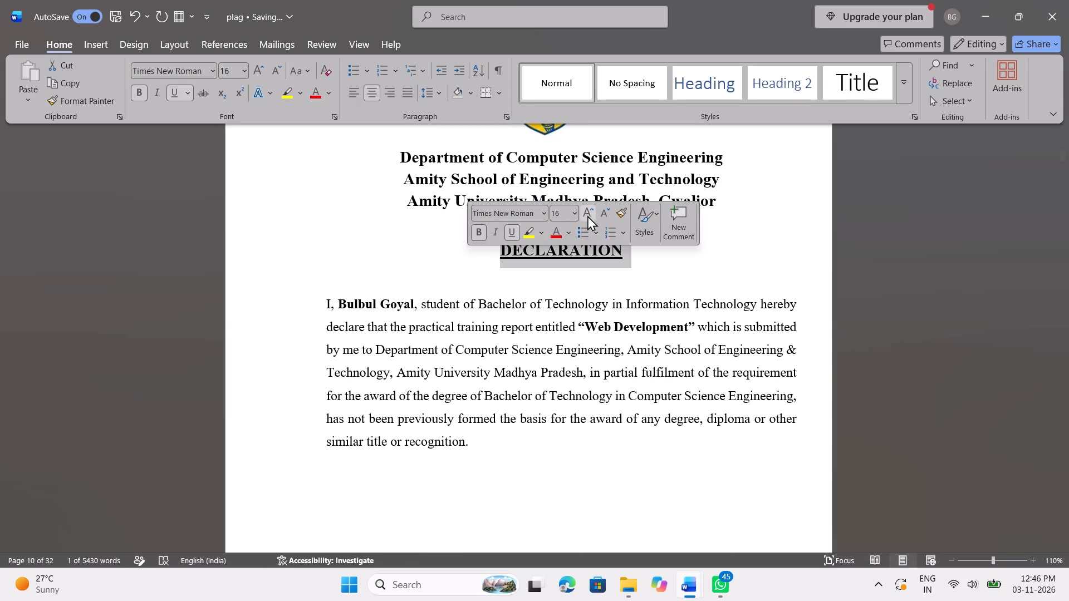
pyautogui.click(590, 215)
# Enlarge the "CERTIFICATE" heading on the supervisor certificate page to 18 pt.
pyautogui.scroll(-1, 550, 398)
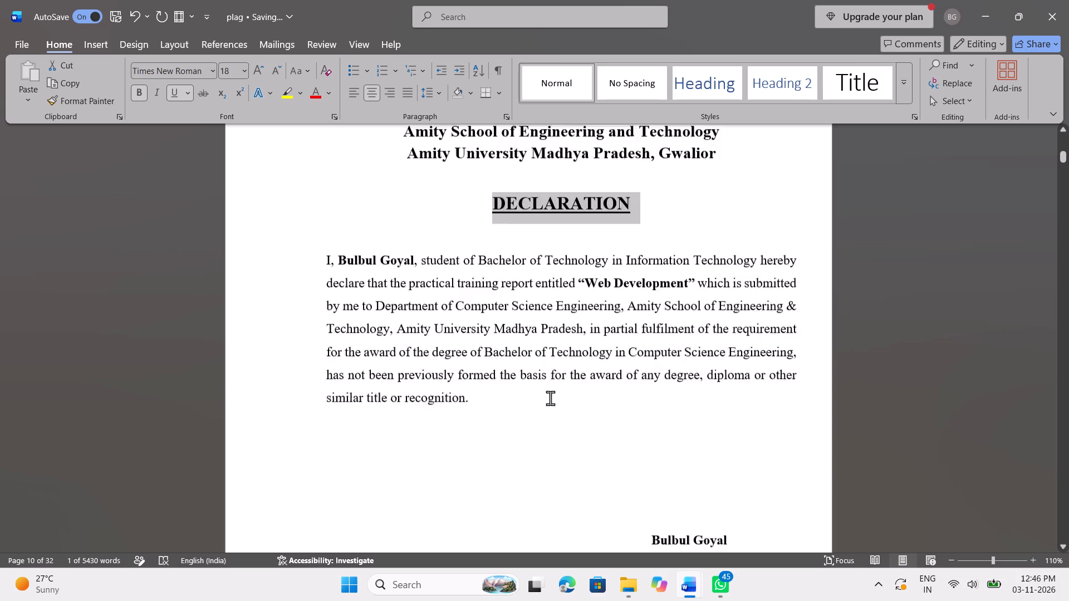
pyautogui.scroll(-3, 550, 398)
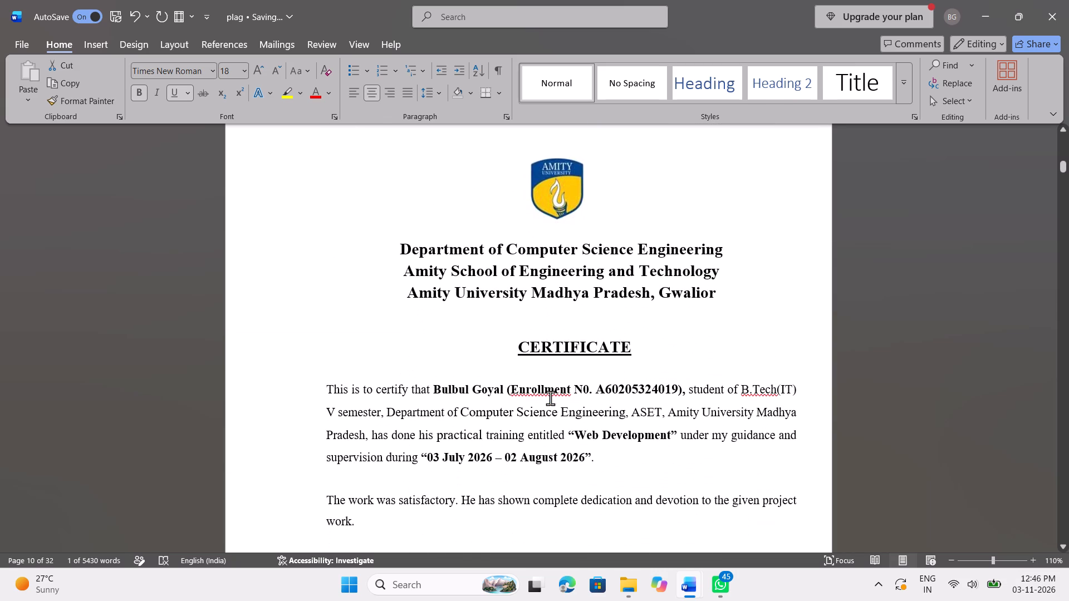
pyautogui.moveTo(637, 343); pyautogui.dragTo(512, 347)
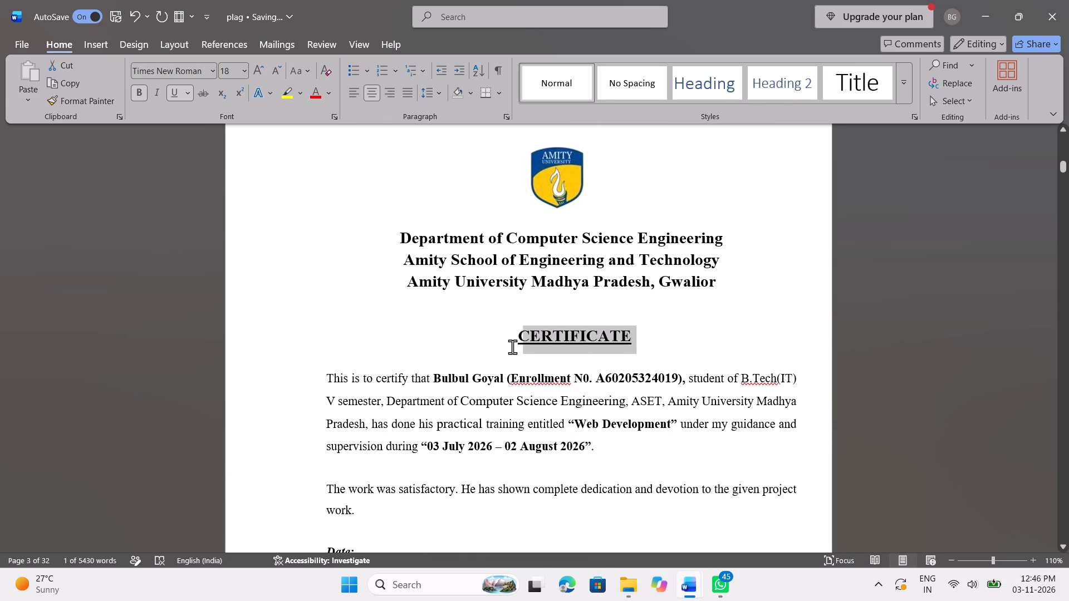
pyautogui.moveTo(512, 347); pyautogui.dragTo(504, 345)
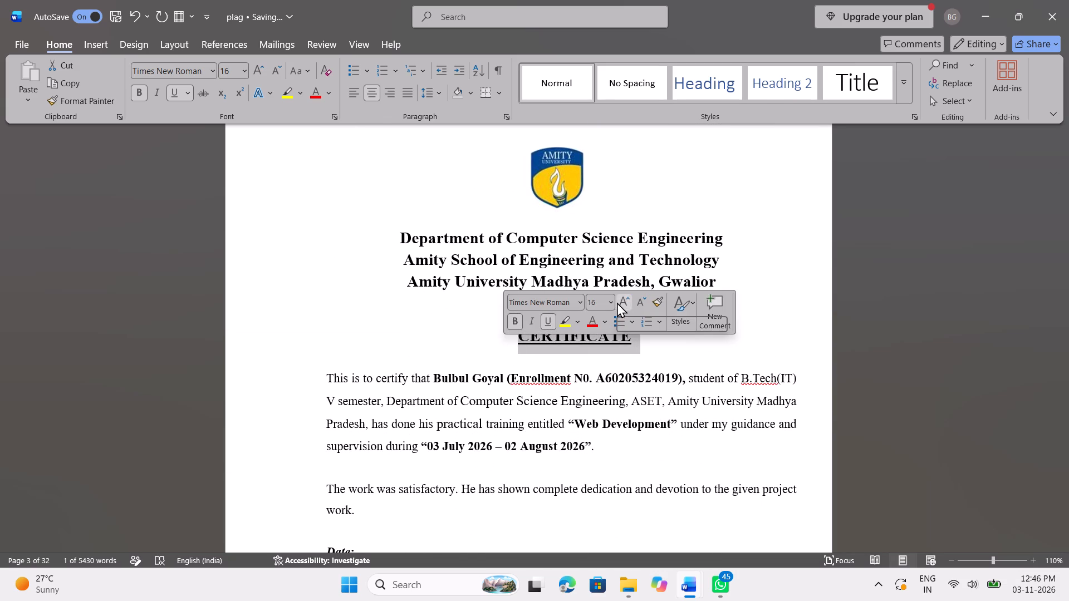
pyautogui.click(619, 302)
pyautogui.click(444, 343)
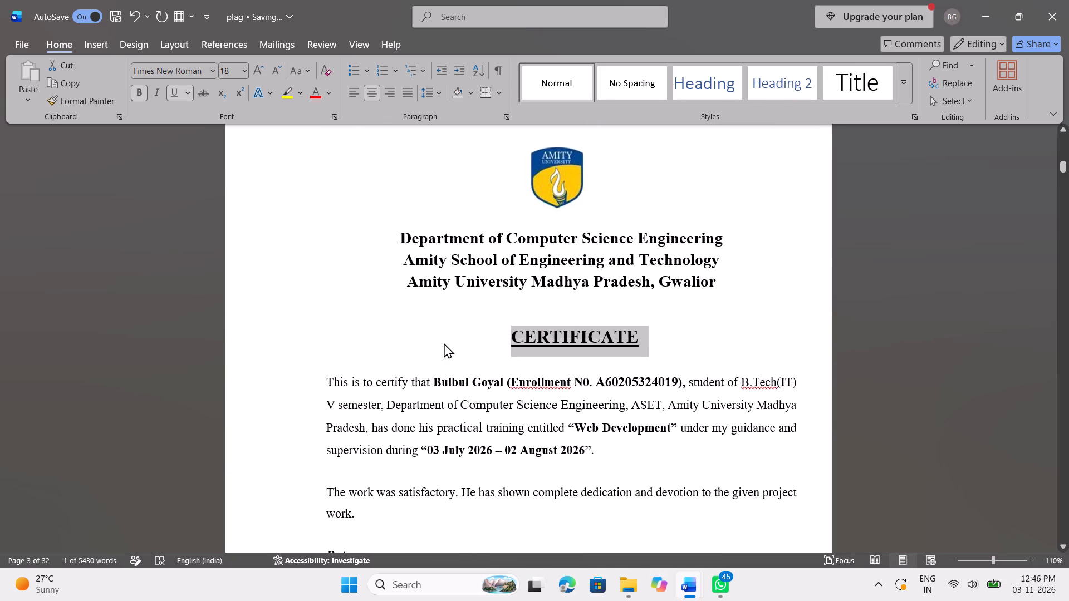
# Enlarge the "ACKNOWLEDGEMENT" heading to 18 pt.
pyautogui.scroll(-2, 444, 343)
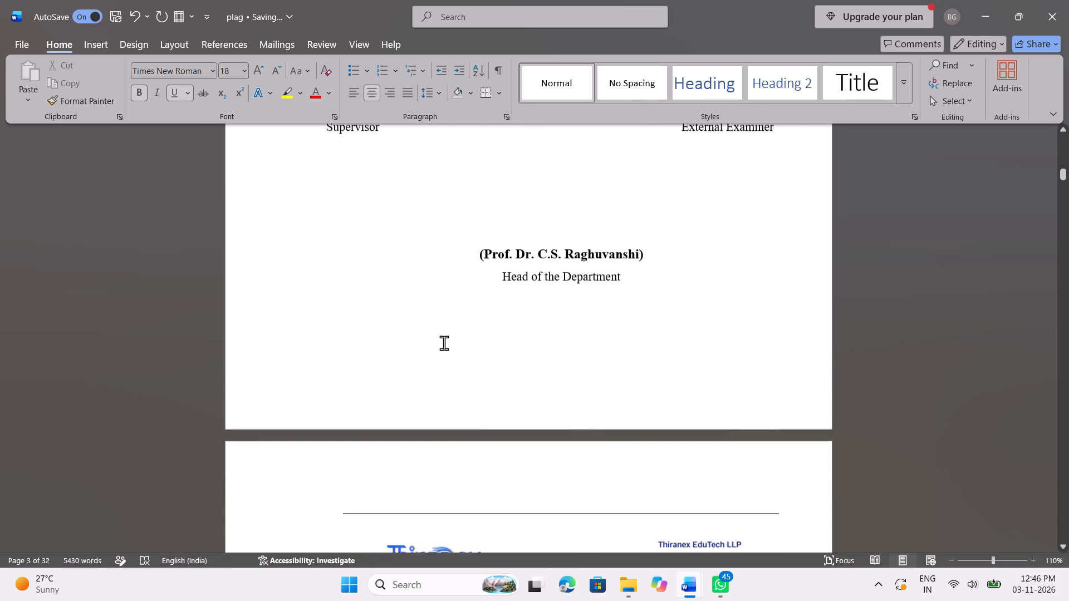
pyautogui.scroll(-4, 444, 343)
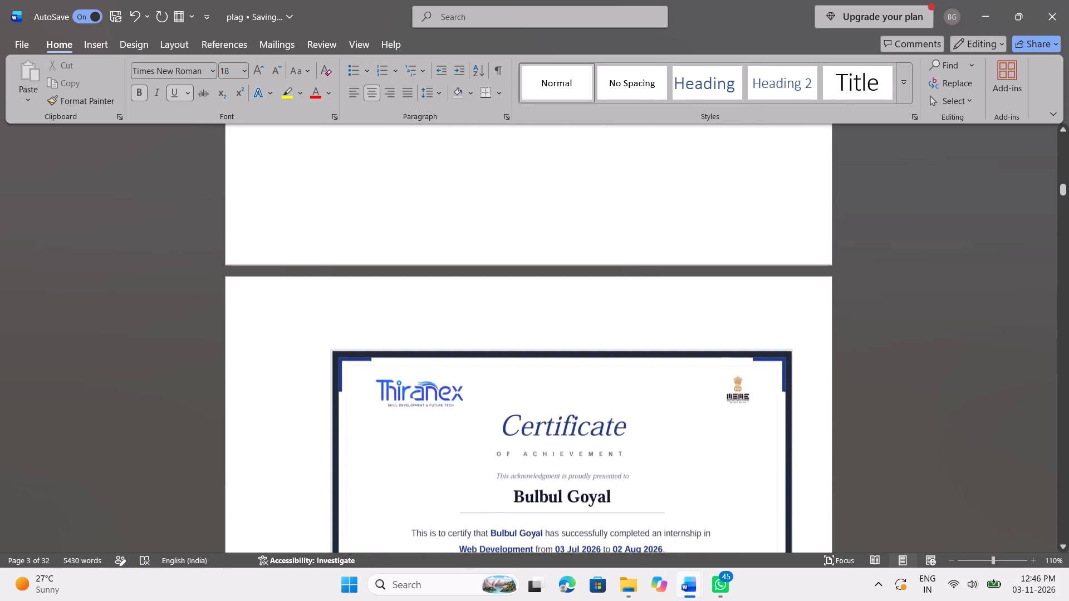
pyautogui.scroll(-3, 444, 343)
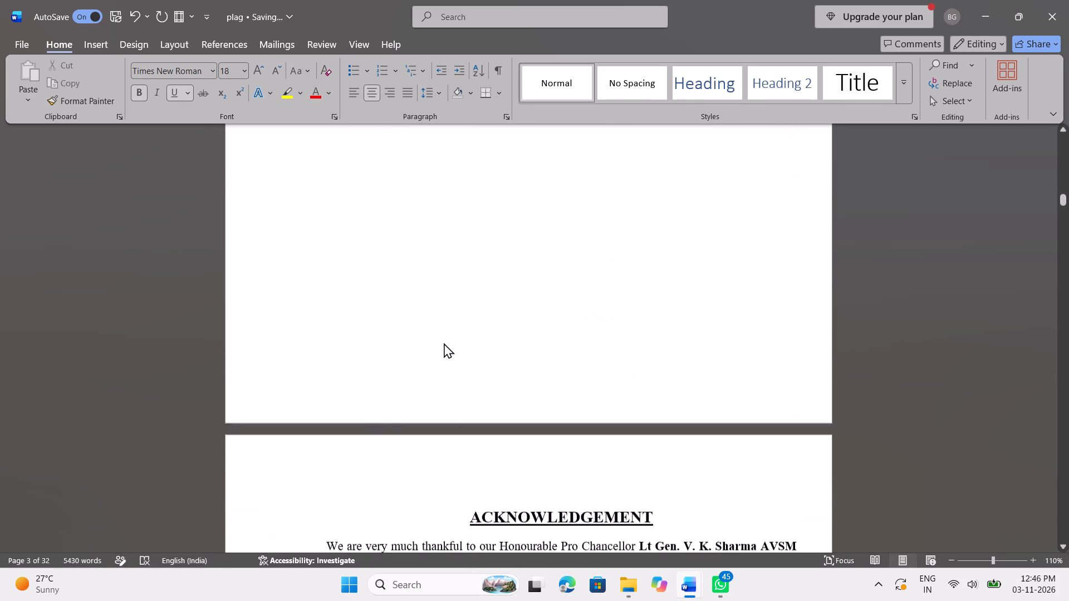
pyautogui.scroll(-1, 444, 343)
pyautogui.moveTo(660, 354); pyautogui.dragTo(445, 361)
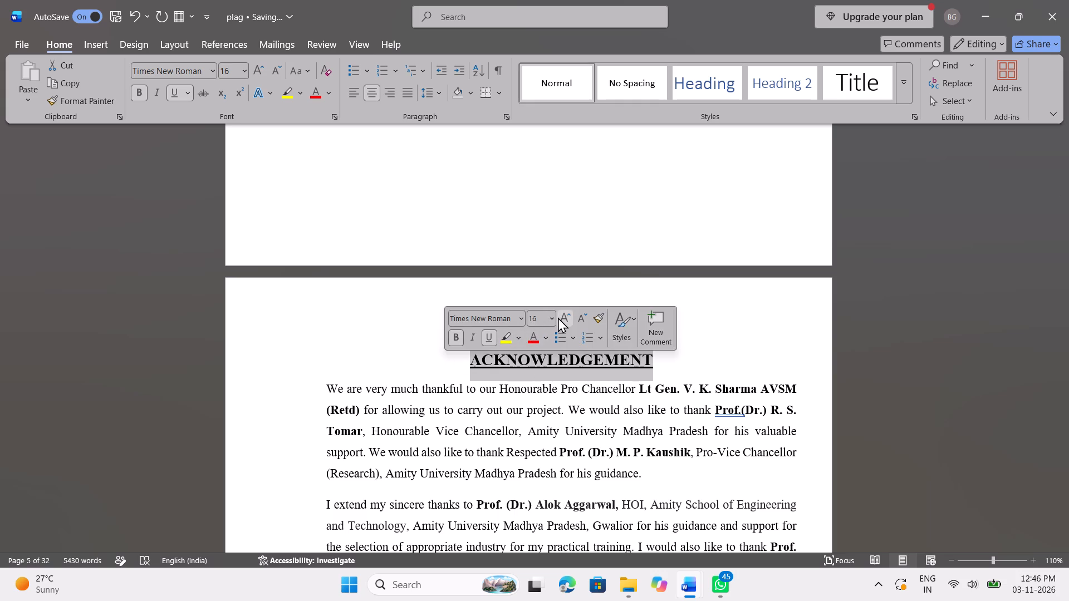
pyautogui.click(562, 315)
# Insert a line break before the enrolment number under the acknowledgement to push the "ABSTRACT" heading onto the following page.
pyautogui.scroll(-1, 533, 404)
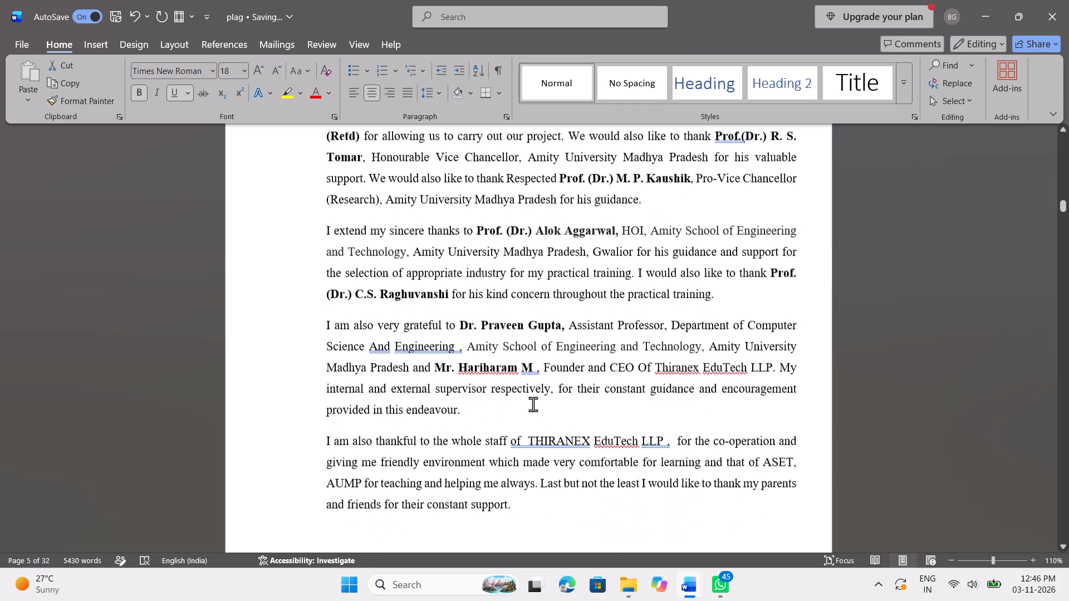
pyautogui.scroll(-2, 533, 404)
pyautogui.scroll(1, 533, 404)
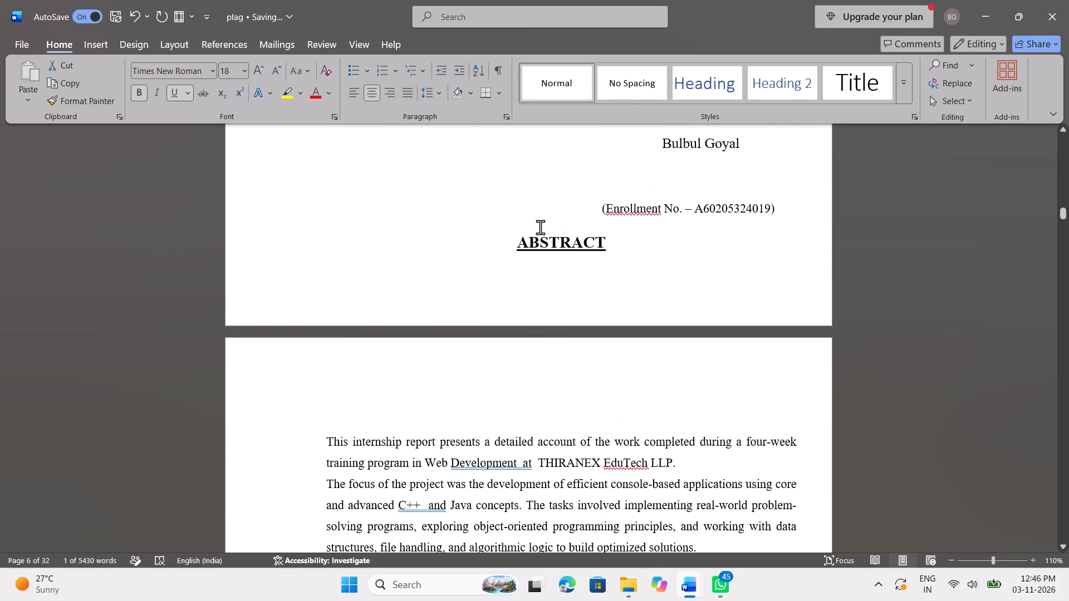
pyautogui.click(554, 228)
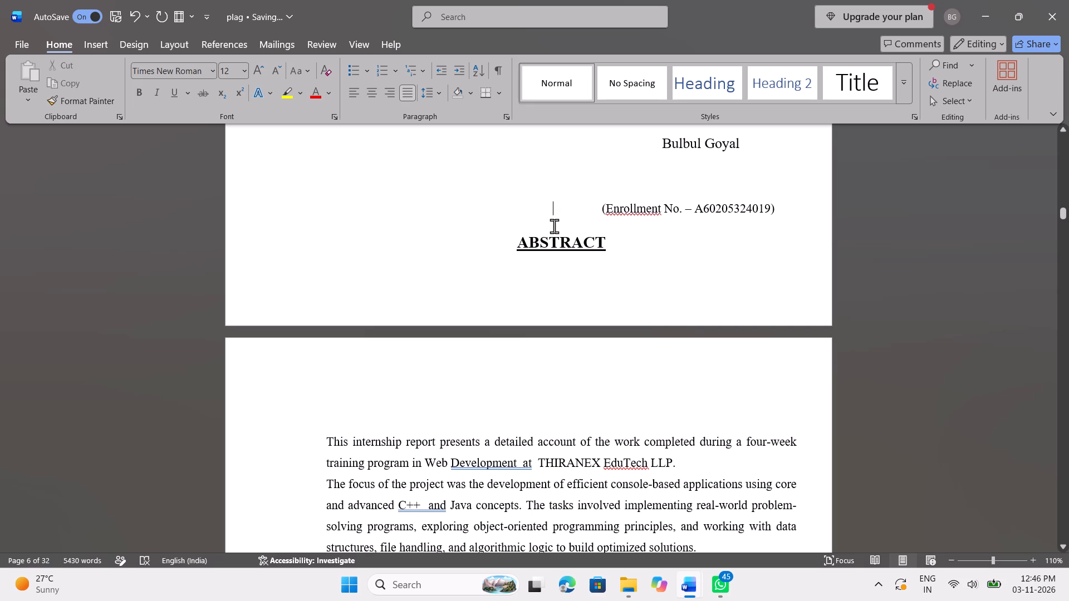
pyautogui.press('Return')
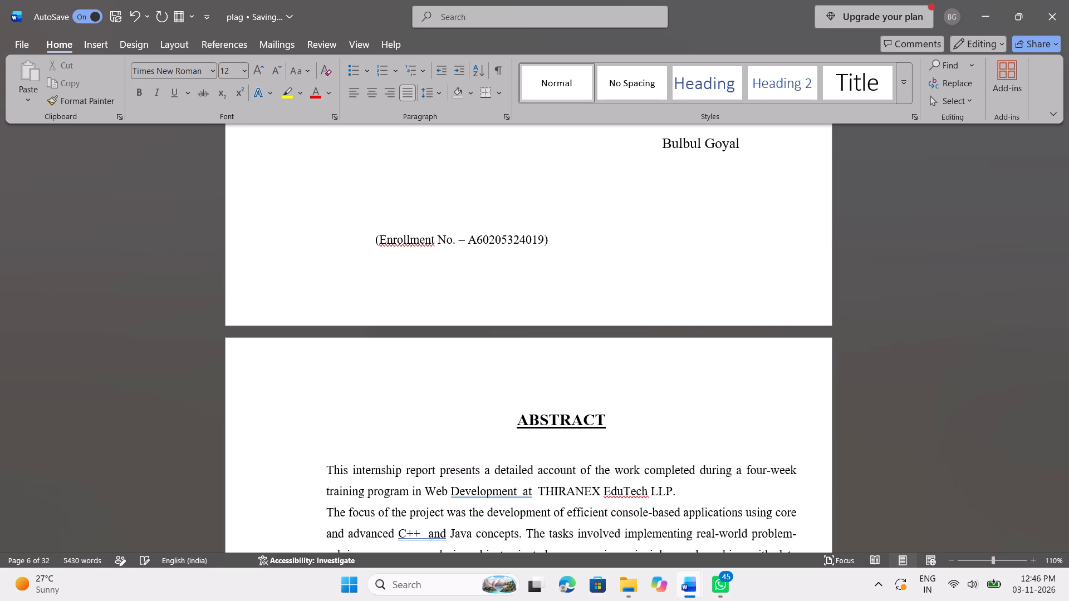
# Pad the start of the enrolment number line with spaces to shift it rightwards beneath the student's name.
pyautogui.press('space')
pyautogui.press('space')
pyautogui.press('space')
pyautogui.press('space')
pyautogui.press('space')
pyautogui.press('space')
pyautogui.press('space')
pyautogui.press('space')
pyautogui.press('space')
pyautogui.press('space')
pyautogui.press('space')
pyautogui.press('space')
pyautogui.press('space')
pyautogui.press('space')
pyautogui.press('space')
pyautogui.press('space')
pyautogui.press('space')
pyautogui.press('space')
pyautogui.press('space')
pyautogui.press('space')
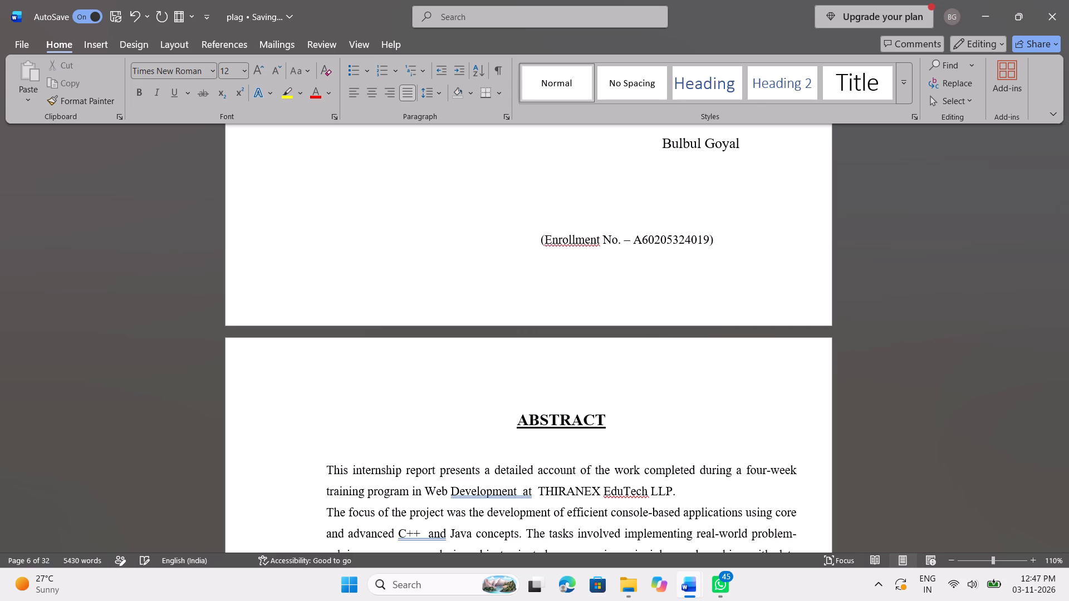
pyautogui.press('space')
pyautogui.press('space')
pyautogui.press('space')
pyautogui.press('space')
pyautogui.press('space')
pyautogui.press('space')
pyautogui.press('space')
pyautogui.press('space')
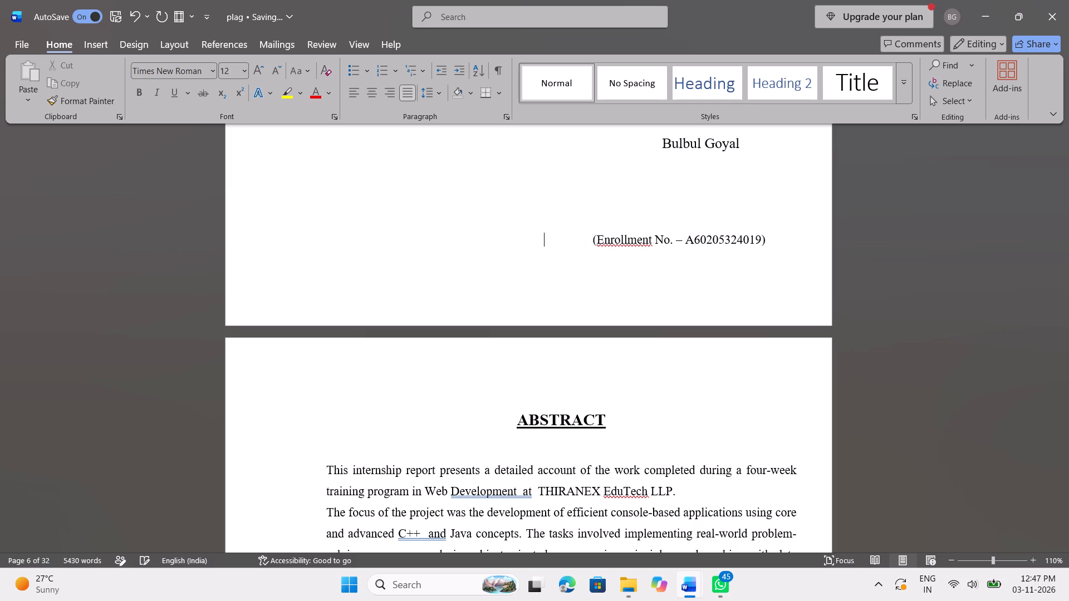
pyautogui.press('space')
pyautogui.press('space')
pyautogui.press('space')
pyautogui.press('space')
pyautogui.press('space')
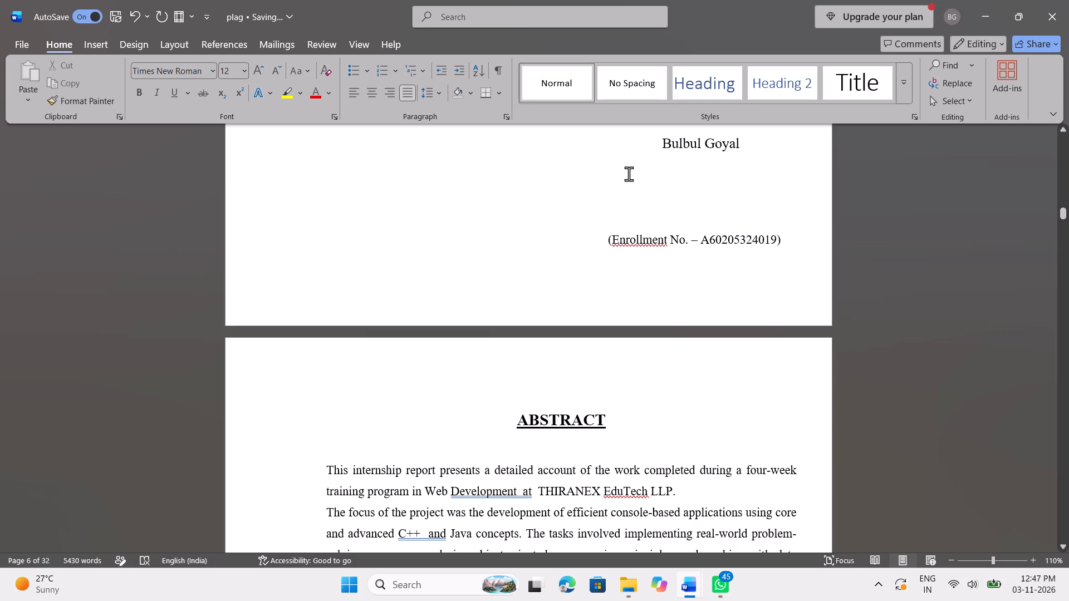
# Delete padding spaces and one blank line between the student's name and the enrolment number on the acknowledgement page.
pyautogui.click(636, 213)
pyautogui.press('BackSpace')
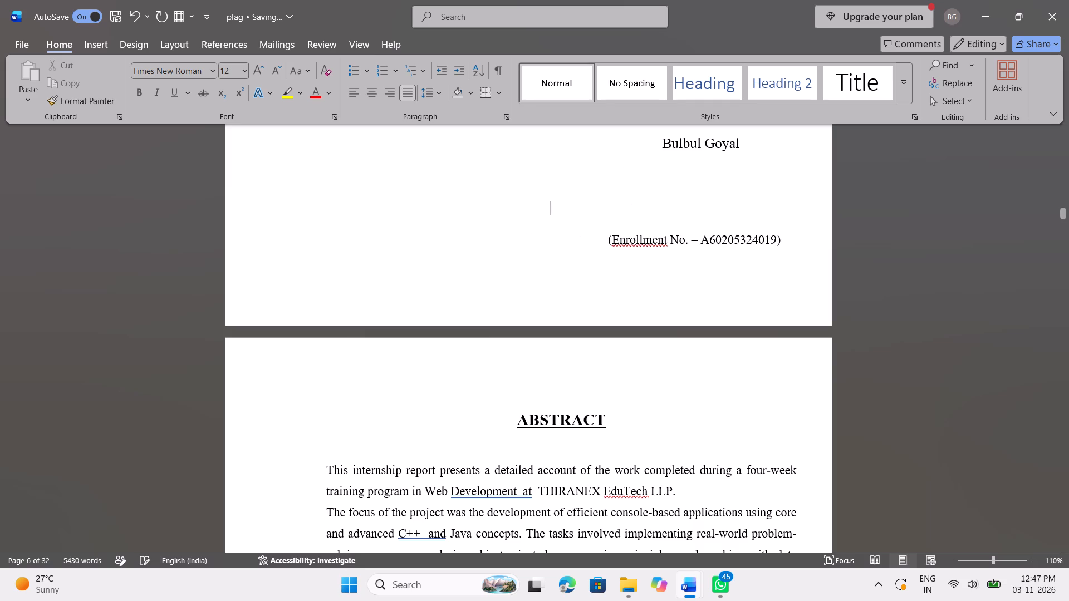
pyautogui.press('BackSpace')
pyautogui.press('BackSpace')
pyautogui.press('BackSpace')
pyautogui.press('BackSpace')
pyautogui.press('BackSpace')
pyautogui.press('BackSpace')
pyautogui.press('BackSpace')
pyautogui.press('BackSpace')
pyautogui.press('BackSpace')
pyautogui.press('BackSpace')
pyautogui.press('BackSpace')
pyautogui.press('BackSpace')
pyautogui.press('BackSpace')
pyautogui.press('BackSpace')
pyautogui.press('BackSpace')
pyautogui.press('BackSpace')
pyautogui.press('BackSpace')
pyautogui.press('BackSpace')
pyautogui.press('BackSpace')
pyautogui.press('BackSpace')
pyautogui.press('BackSpace')
pyautogui.press('BackSpace')
pyautogui.press('BackSpace')
pyautogui.press('BackSpace')
pyautogui.press('BackSpace')
pyautogui.press('BackSpace')
pyautogui.press('BackSpace')
pyautogui.press('BackSpace')
pyautogui.press('BackSpace')
pyautogui.press('BackSpace')
pyautogui.scroll(1, 748, 136)
pyautogui.press('BackSpace')
pyautogui.press('BackSpace')
pyautogui.press('BackSpace')
pyautogui.press('BackSpace')
pyautogui.press('BackSpace')
pyautogui.press('BackSpace')
pyautogui.press('BackSpace')
pyautogui.press('BackSpace')
pyautogui.press('BackSpace')
pyautogui.press('BackSpace')
pyautogui.press('BackSpace')
pyautogui.press('BackSpace')
pyautogui.press('BackSpace')
pyautogui.press('BackSpace')
pyautogui.press('BackSpace')
pyautogui.press('BackSpace')
pyautogui.press('BackSpace')
pyautogui.press('BackSpace')
pyautogui.press('BackSpace')
pyautogui.press('BackSpace')
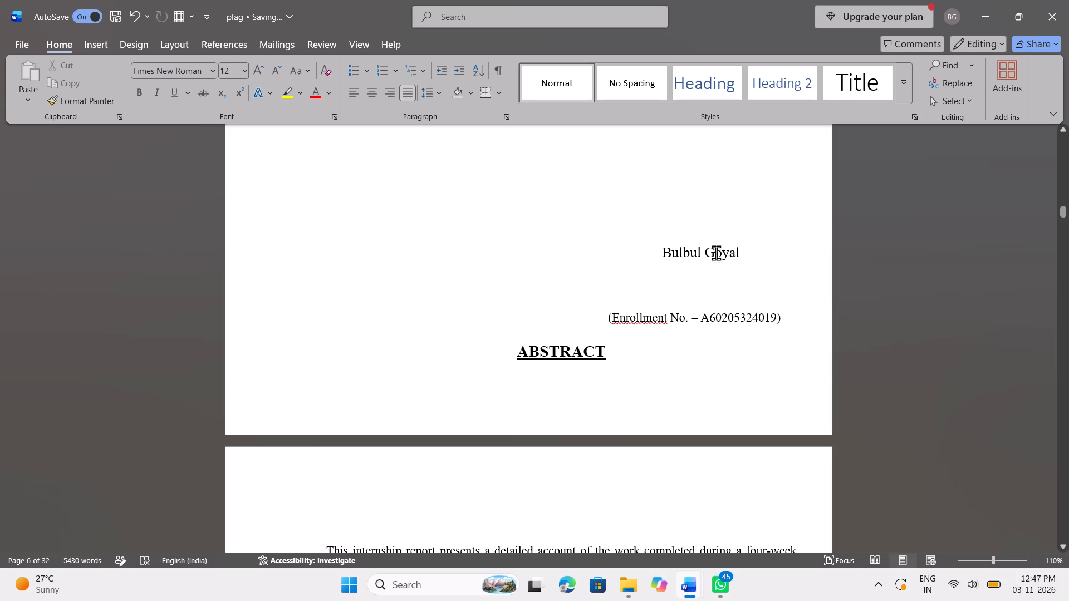
# Insert an empty line before the "ABSTRACT" heading to move it onto the following page.
pyautogui.click(510, 352)
pyautogui.press('Return')
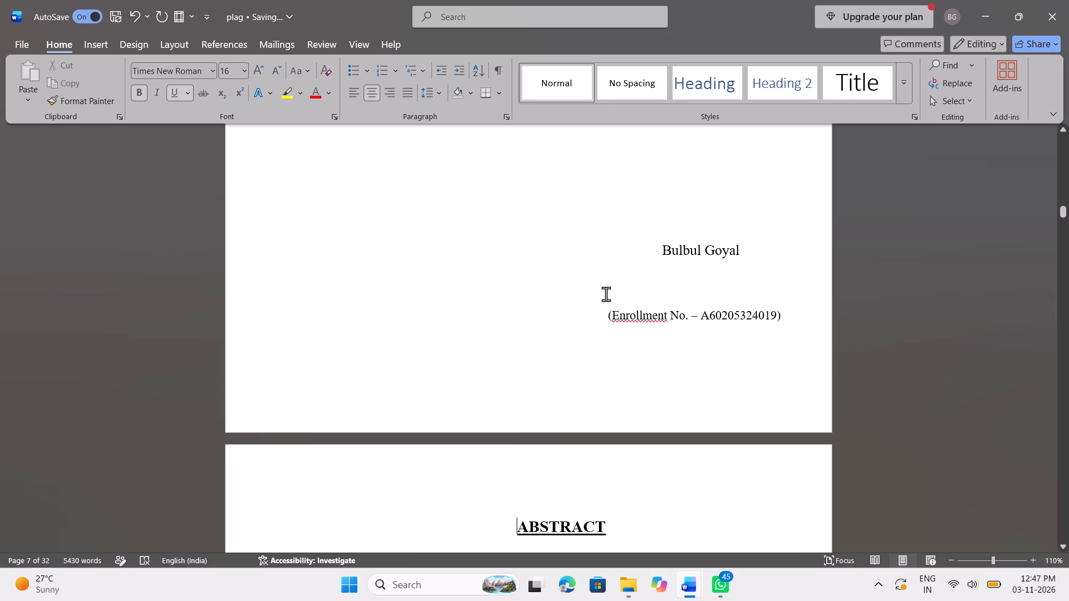
# Delete the remaining space-filled line so the enrolment number sits directly beneath the student's name.
pyautogui.click(622, 288)
pyautogui.press('BackSpace')
pyautogui.press('BackSpace')
pyautogui.press('BackSpace')
pyautogui.press('BackSpace')
pyautogui.press('BackSpace')
pyautogui.press('BackSpace')
pyautogui.press('BackSpace')
pyautogui.press('BackSpace')
pyautogui.press('BackSpace')
pyautogui.press('BackSpace')
pyautogui.press('BackSpace')
pyautogui.press('BackSpace')
pyautogui.press('BackSpace')
pyautogui.press('BackSpace')
pyautogui.press('BackSpace')
pyautogui.press('BackSpace')
pyautogui.press('BackSpace')
pyautogui.press('BackSpace')
pyautogui.press('BackSpace')
pyautogui.press('BackSpace')
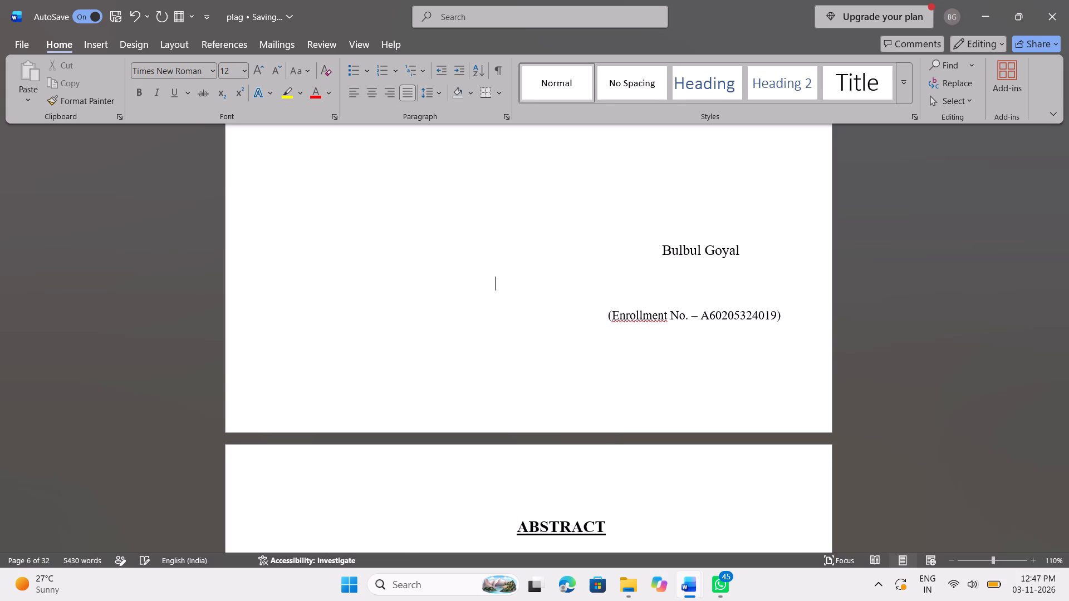
pyautogui.press('BackSpace')
pyautogui.press('BackSpace')
pyautogui.press('BackSpace')
pyautogui.press('BackSpace')
pyautogui.press('BackSpace')
pyautogui.press('BackSpace')
pyautogui.press('BackSpace')
pyautogui.press('BackSpace')
pyautogui.press('BackSpace')
pyautogui.press('BackSpace')
pyautogui.press('BackSpace')
pyautogui.press('BackSpace')
pyautogui.press('BackSpace')
pyautogui.press('BackSpace')
pyautogui.press('BackSpace')
pyautogui.press('BackSpace')
pyautogui.press('BackSpace')
pyautogui.press('BackSpace')
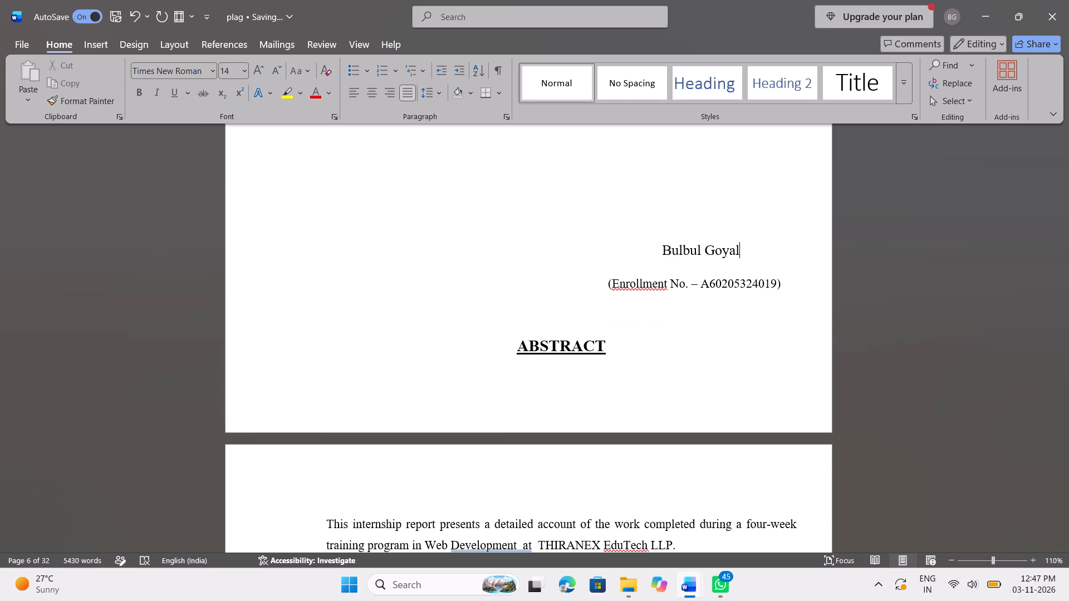
# Add two empty lines before the "ABSTRACT" heading to push it onto the next page.
pyautogui.click(513, 361)
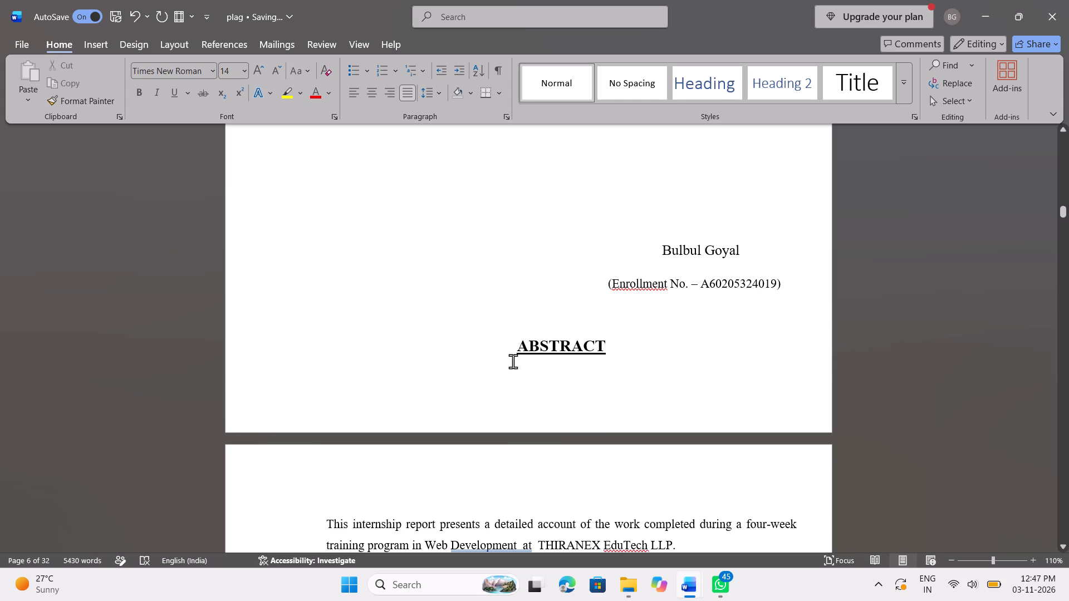
pyautogui.press('Return')
pyautogui.press('Return')
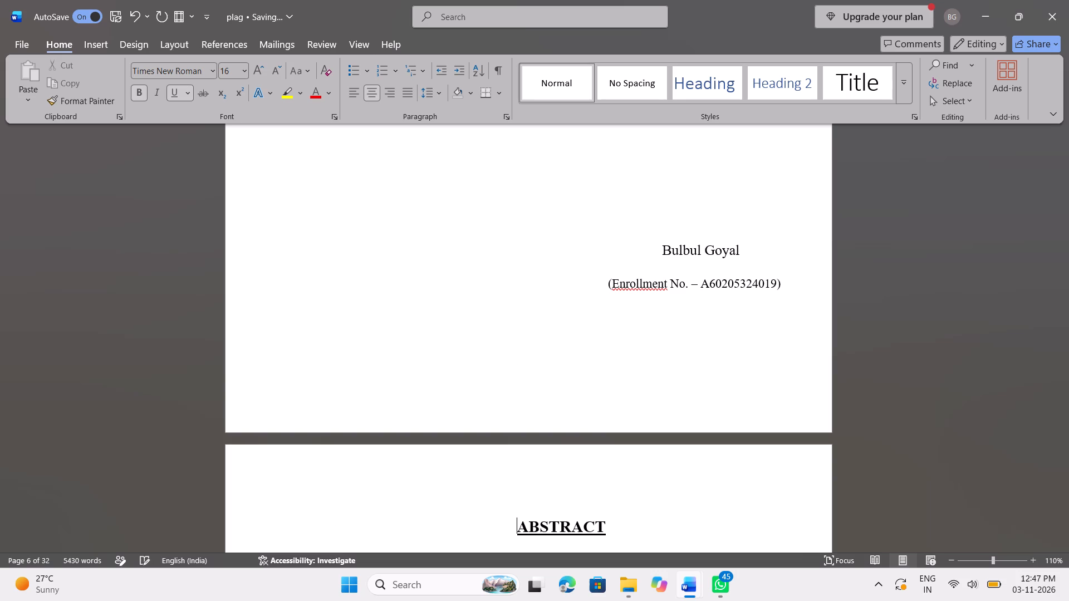
# Enlarge the "ABSTRACT" heading to 18 pt.
pyautogui.hscroll(1, 513, 361)
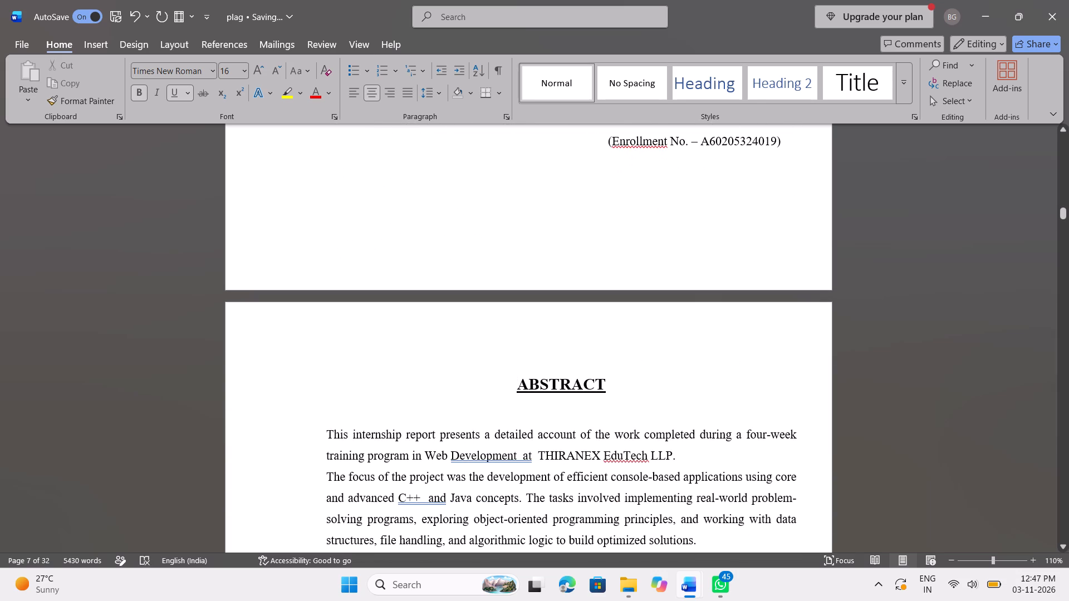
pyautogui.moveTo(509, 385); pyautogui.dragTo(605, 385)
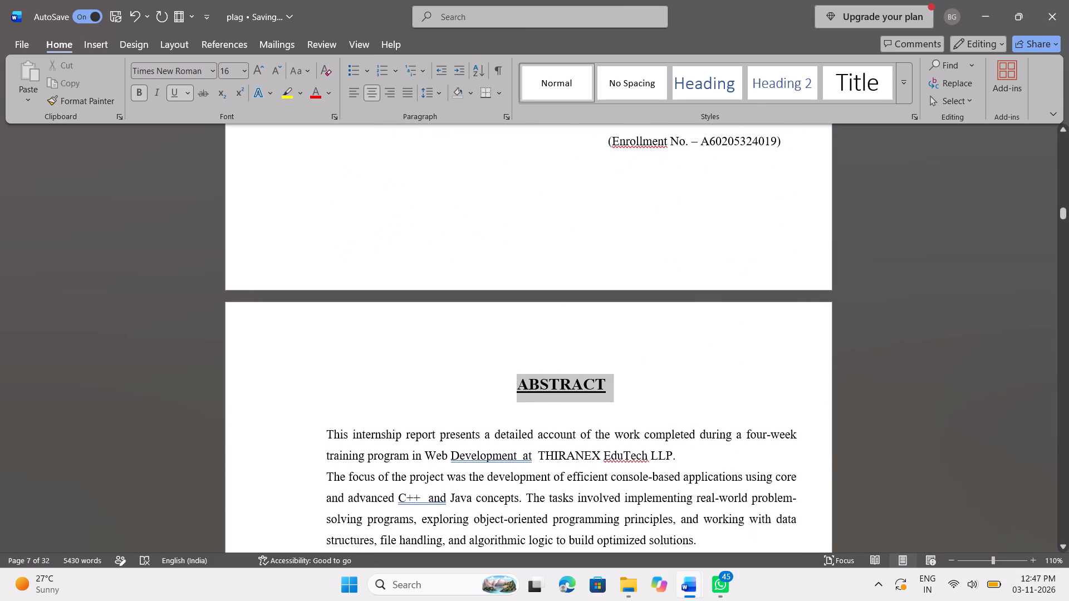
pyautogui.moveTo(605, 385); pyautogui.dragTo(631, 386)
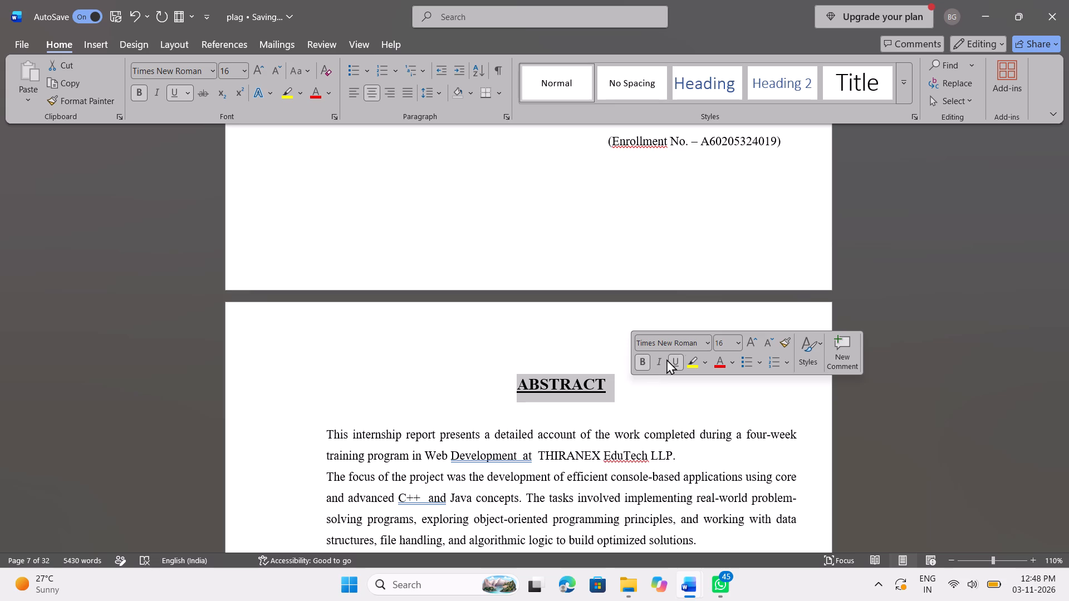
pyautogui.click(749, 344)
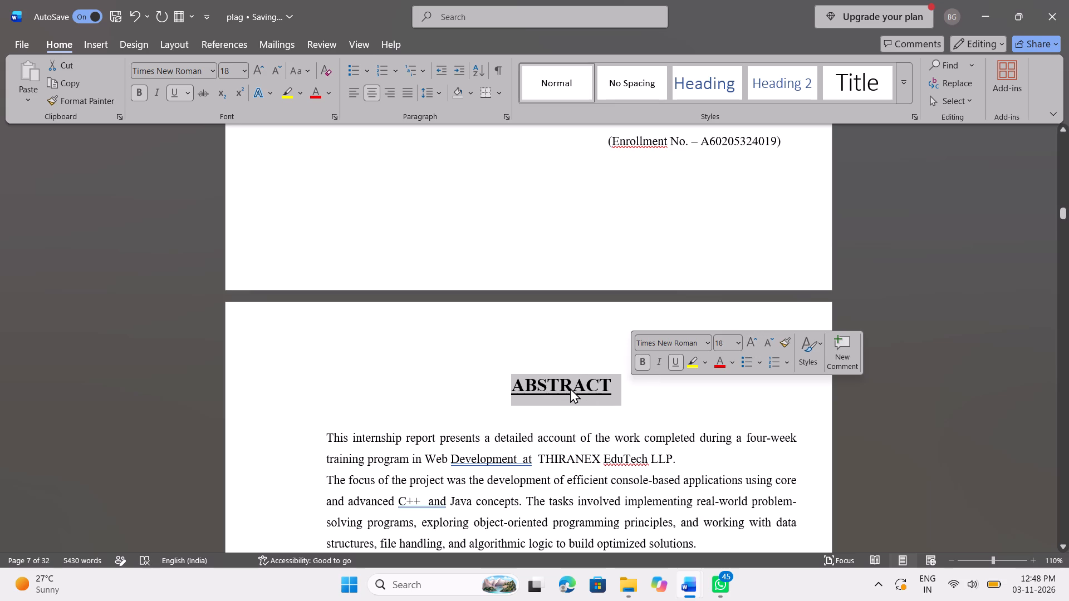
# Check the abstract page layout and the font size of the "LIST OF FIGURES" heading.
pyautogui.scroll(-3, 570, 388)
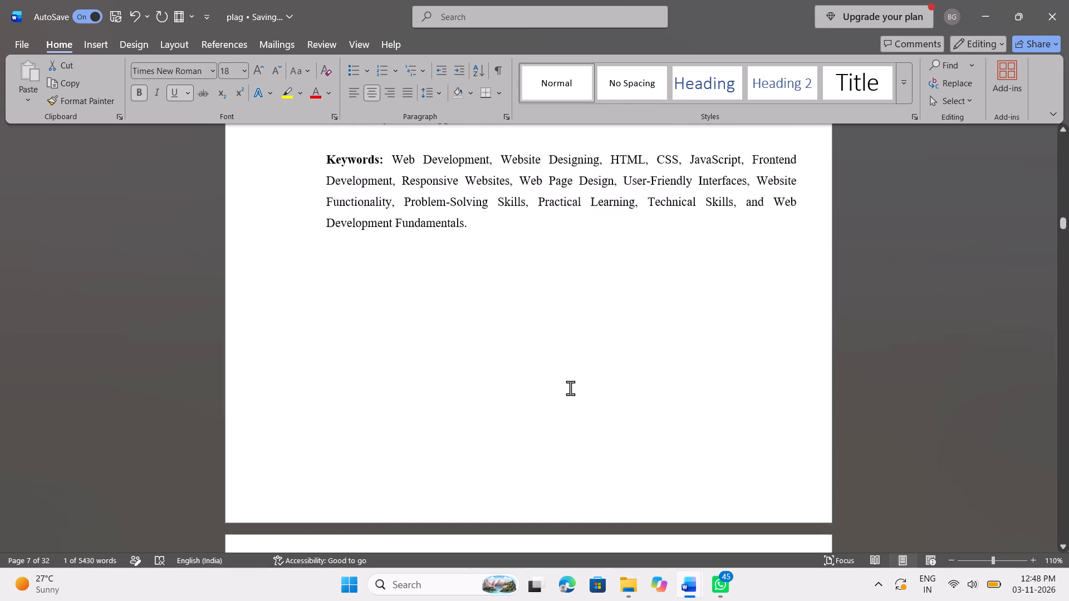
pyautogui.scroll(-2, 570, 388)
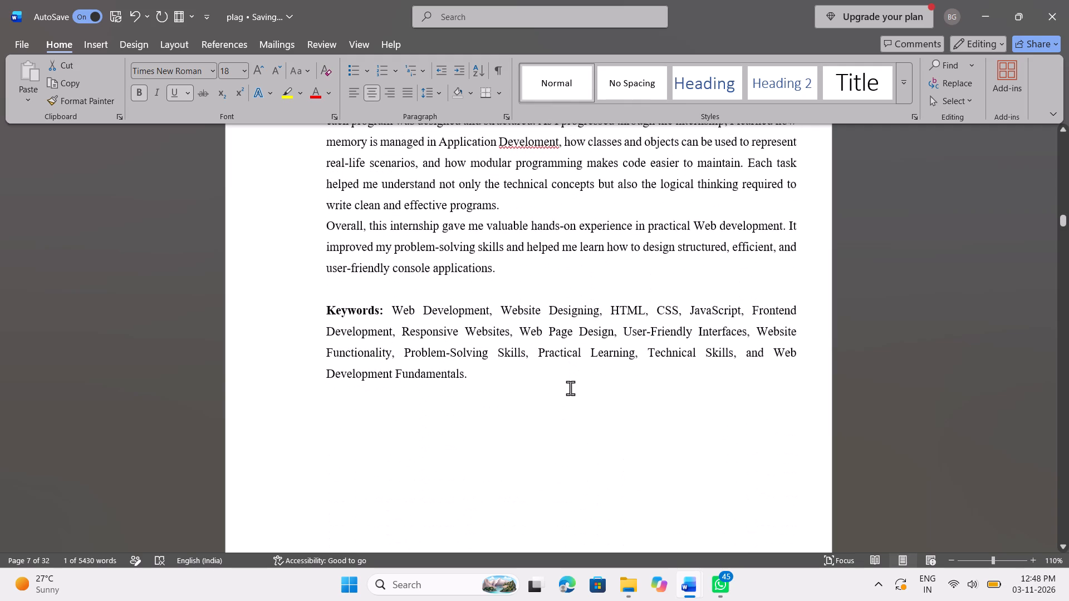
pyautogui.scroll(-2, 570, 388)
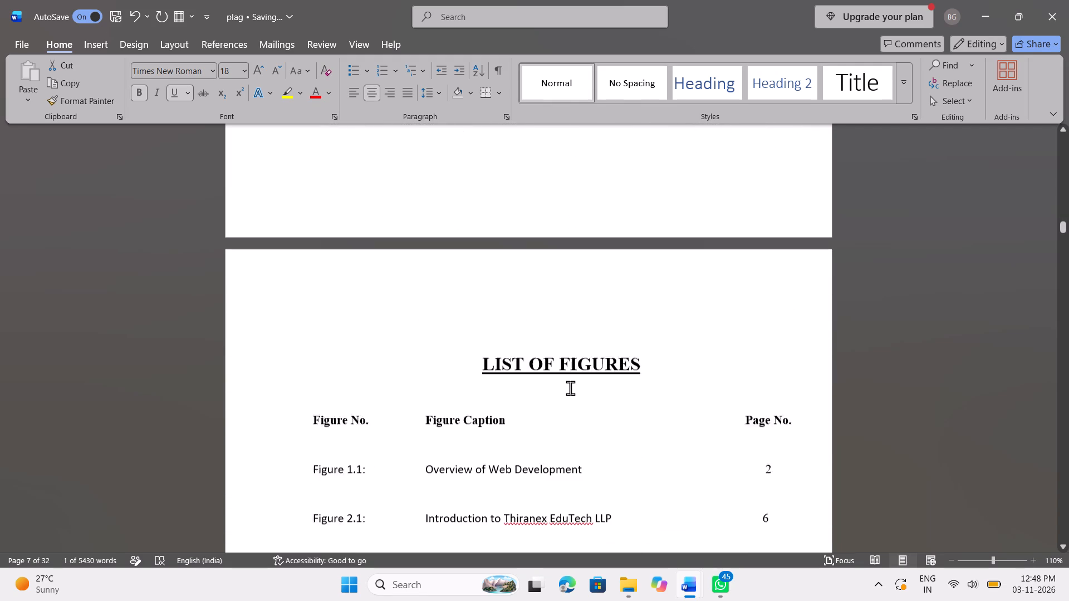
pyautogui.scroll(-1, 570, 388)
pyautogui.moveTo(688, 336); pyautogui.dragTo(495, 319)
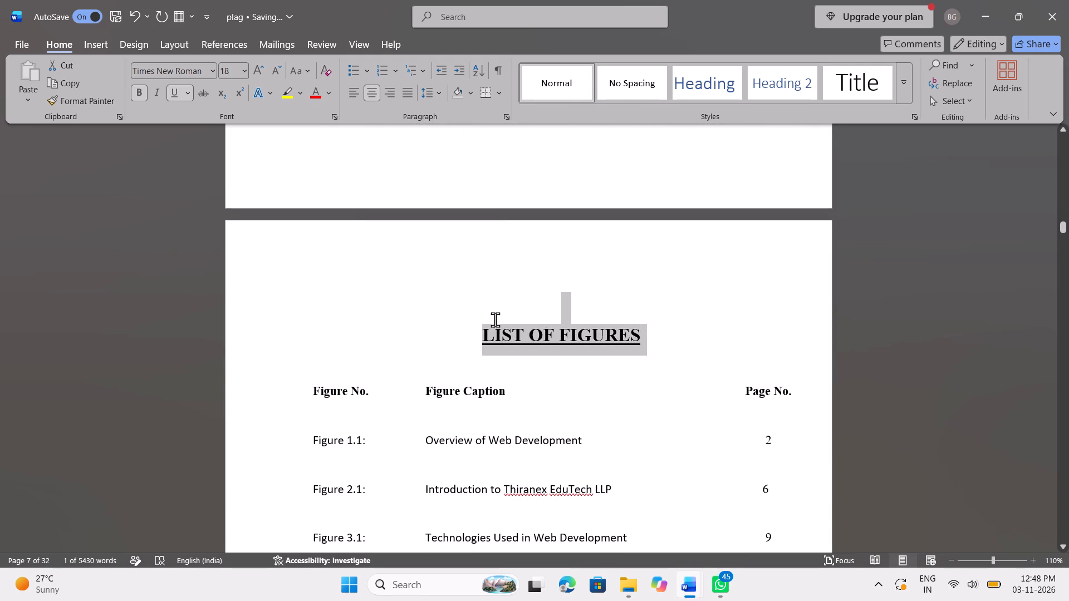
pyautogui.moveTo(495, 319); pyautogui.dragTo(481, 322)
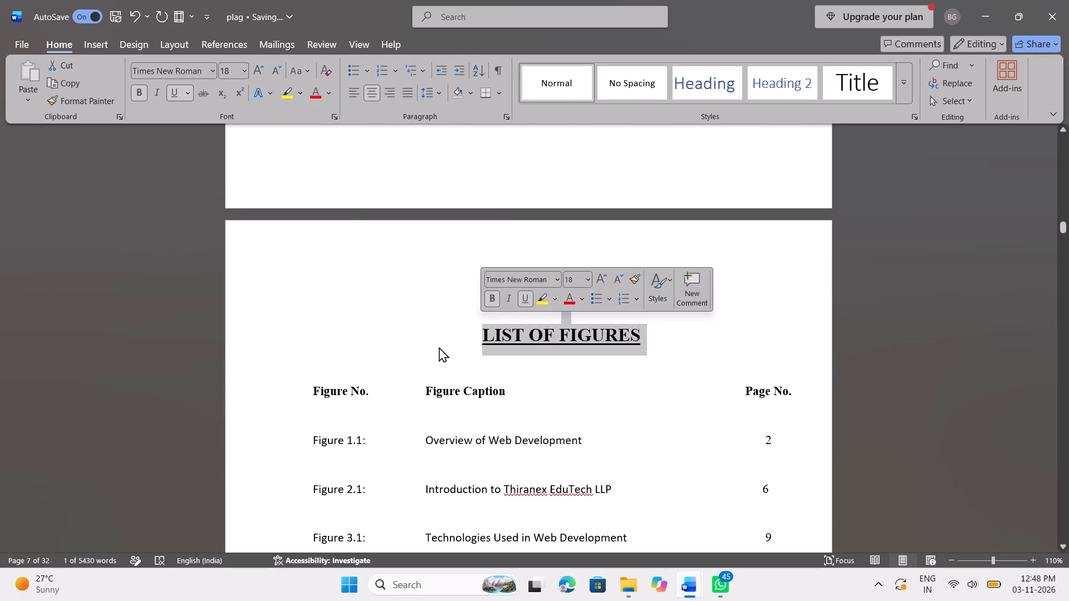
# Enlarge the "LIST OF TABLES" heading to 18 pt.
pyautogui.scroll(-2, 439, 347)
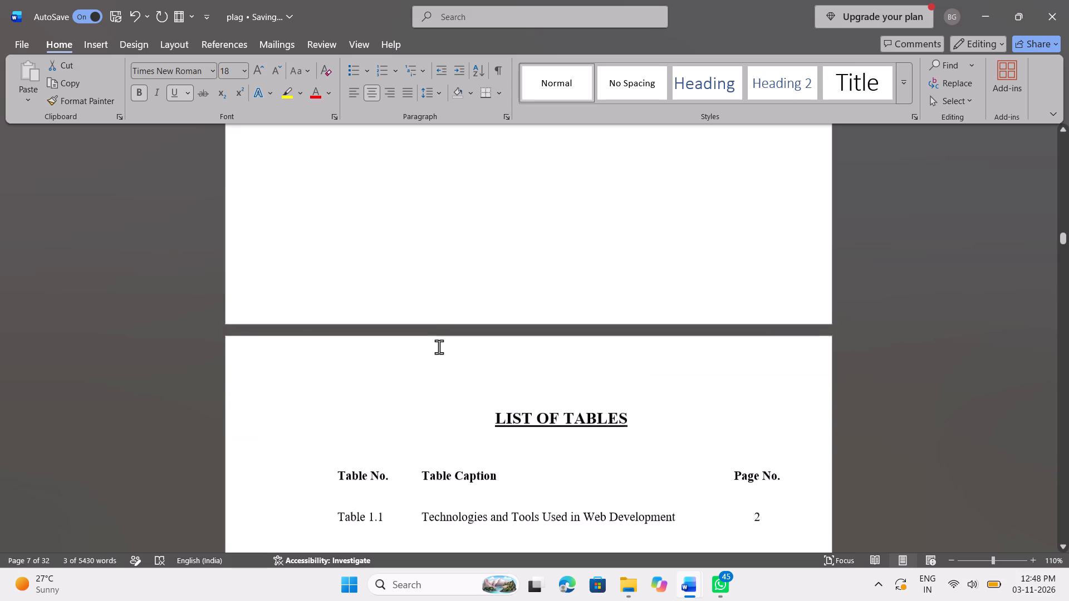
pyautogui.scroll(-1, 439, 347)
pyautogui.moveTo(488, 330); pyautogui.dragTo(602, 342)
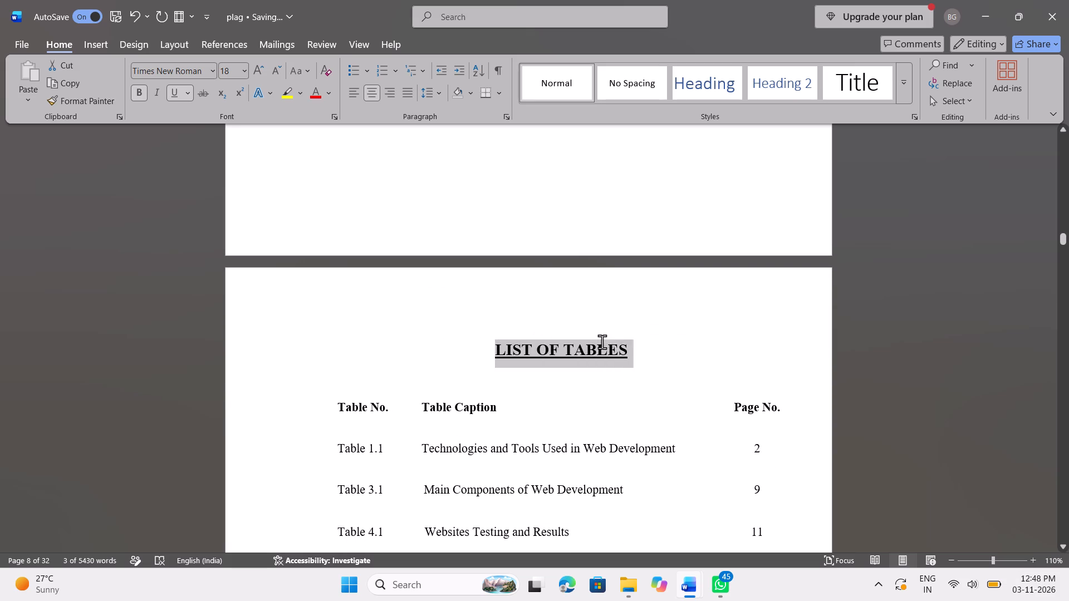
pyautogui.moveTo(602, 342); pyautogui.dragTo(638, 341)
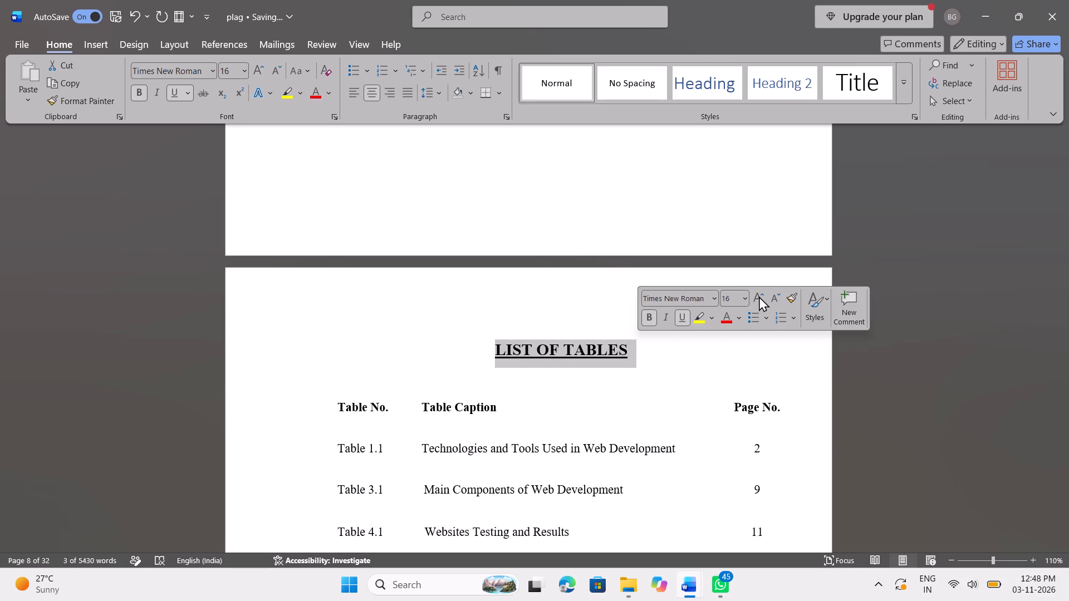
pyautogui.click(759, 296)
# Check the "LIST OF ABBREVIATIONS" heading's font size and enlarge the "CONTENTS" heading to 18 pt.
pyautogui.scroll(-3, 622, 381)
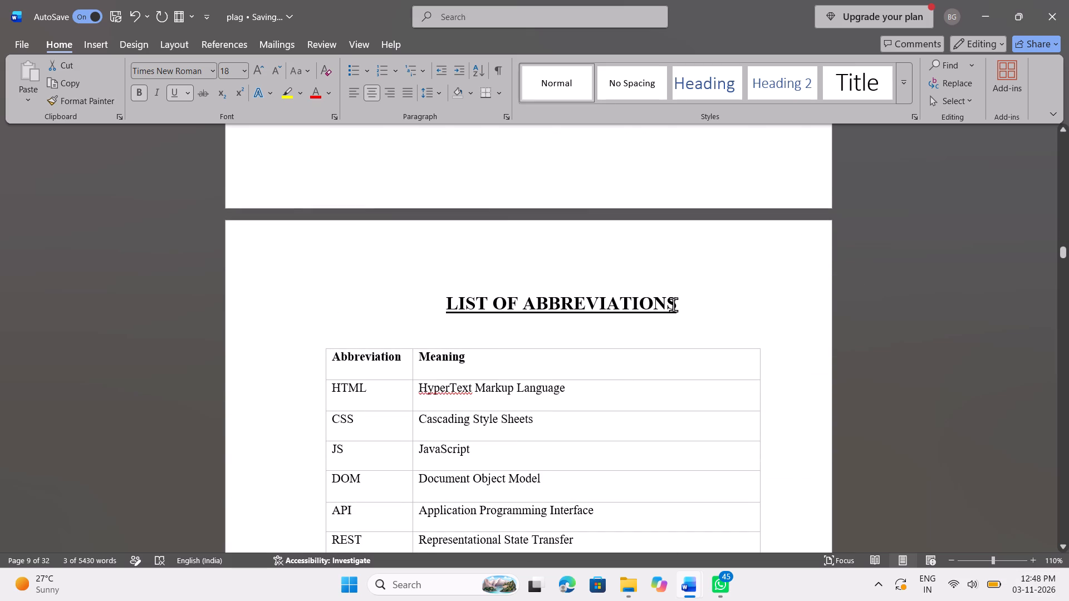
pyautogui.doubleClick(673, 304)
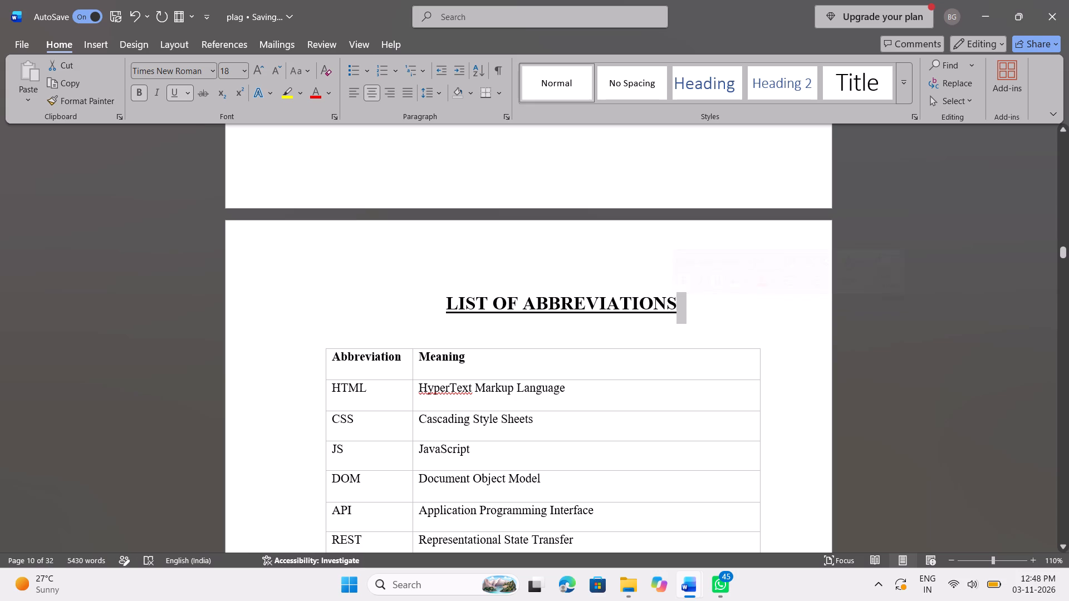
pyautogui.scroll(-3, 614, 332)
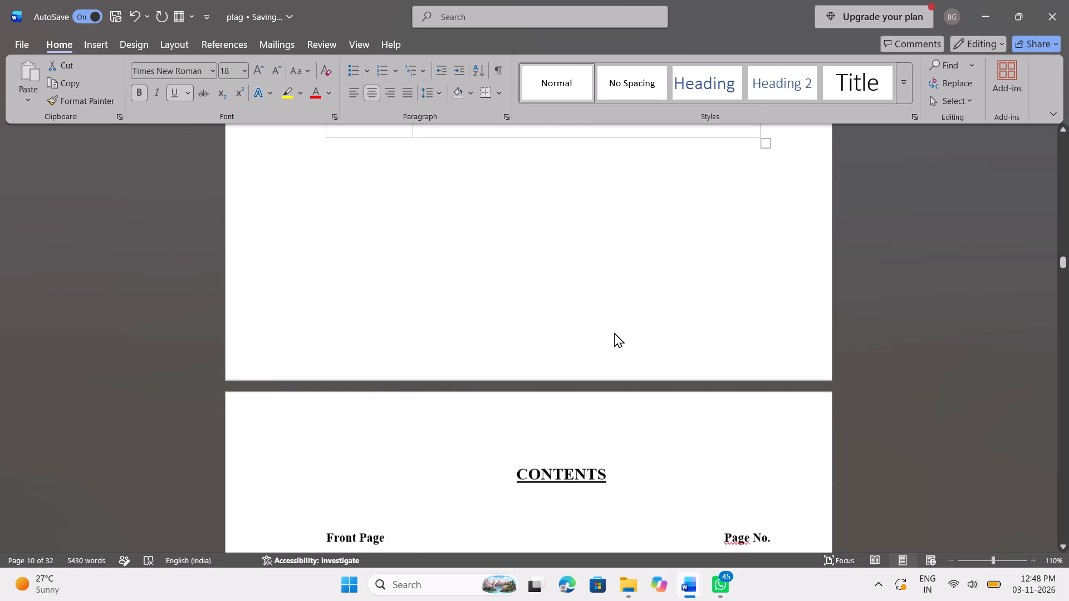
pyautogui.scroll(-1, 614, 332)
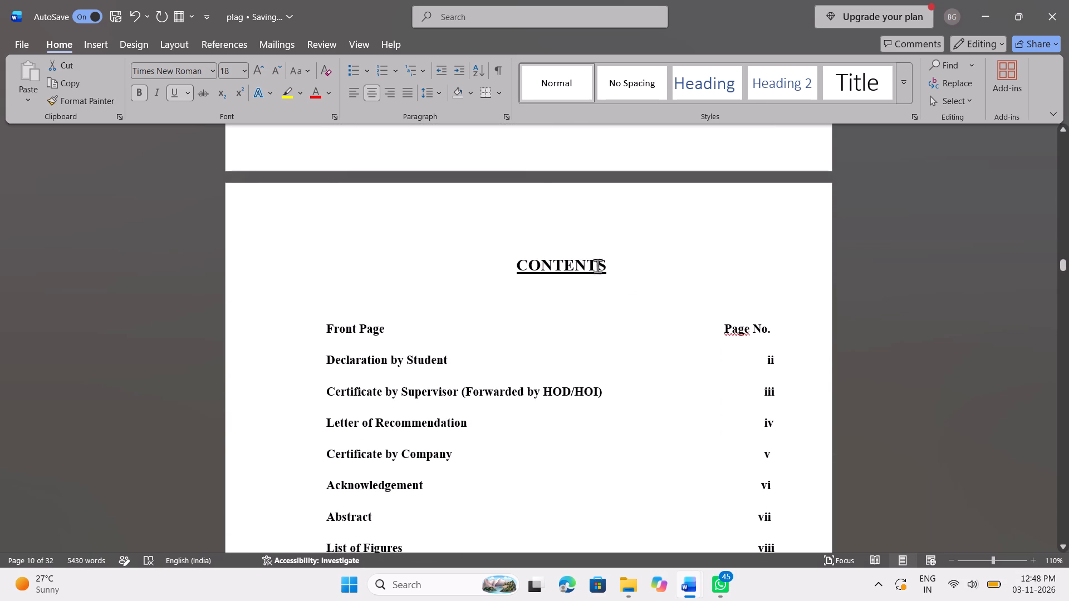
pyautogui.moveTo(517, 259); pyautogui.dragTo(591, 262)
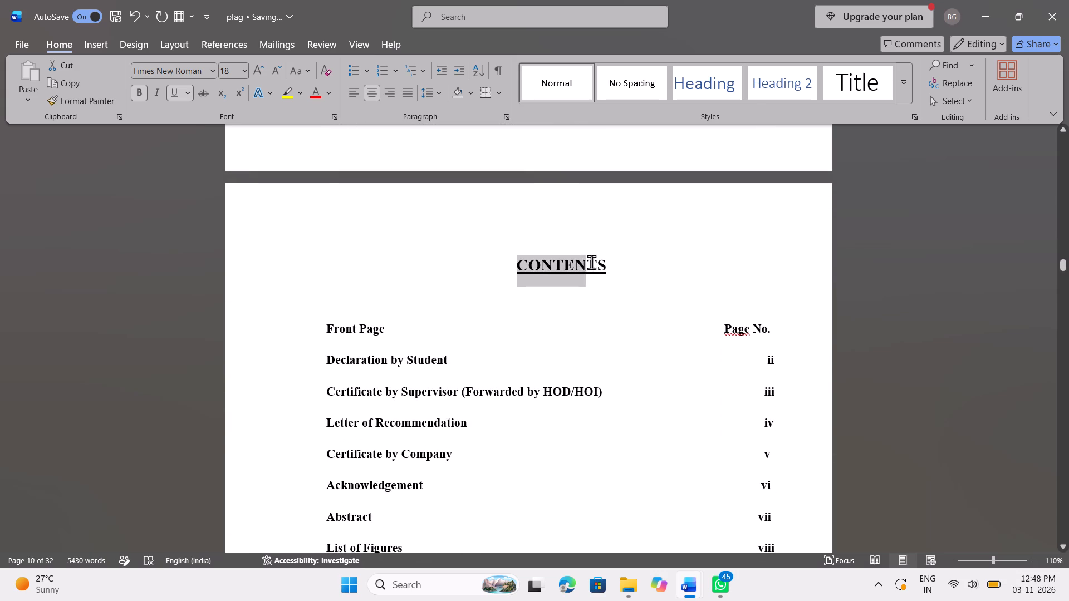
pyautogui.moveTo(591, 262); pyautogui.dragTo(624, 263)
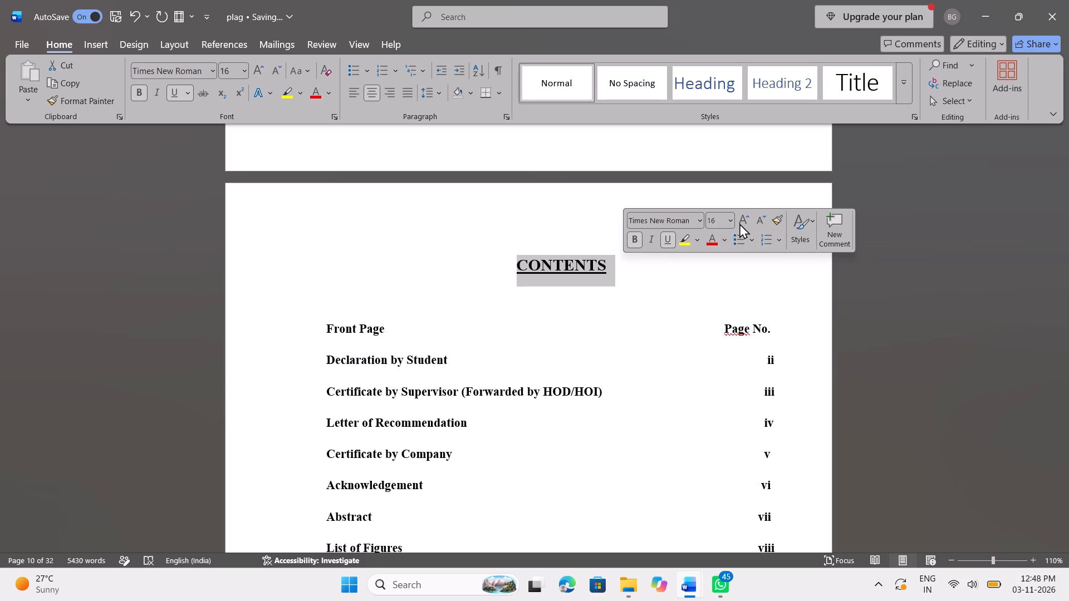
pyautogui.click(743, 221)
# Enlarge the Chapter 1 subheading "1.1 Introduction to Web Development" to 16 pt.
pyautogui.scroll(-1, 586, 291)
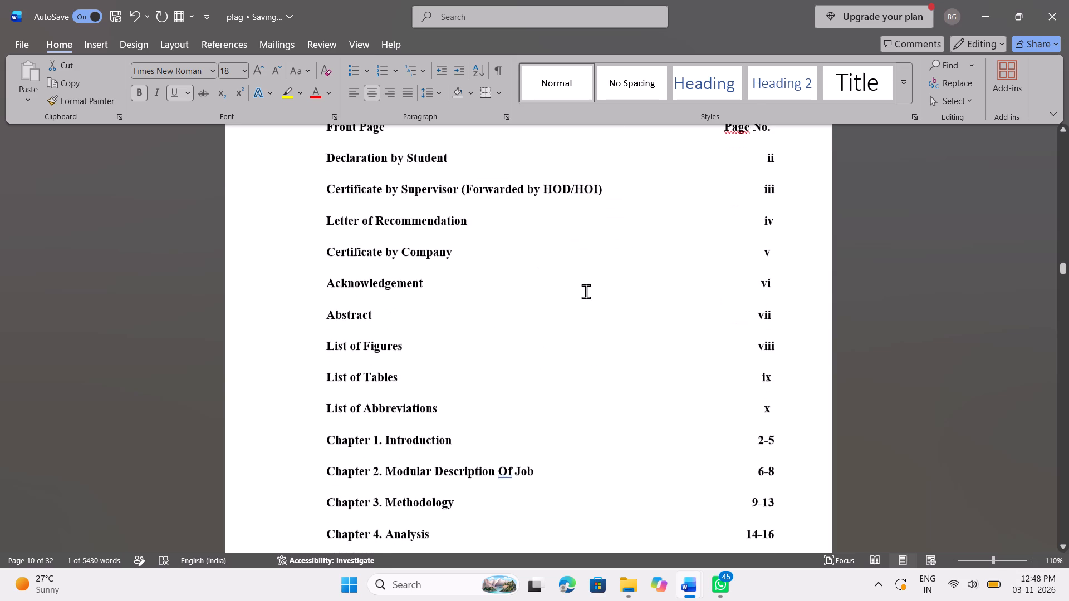
pyautogui.scroll(-2, 586, 291)
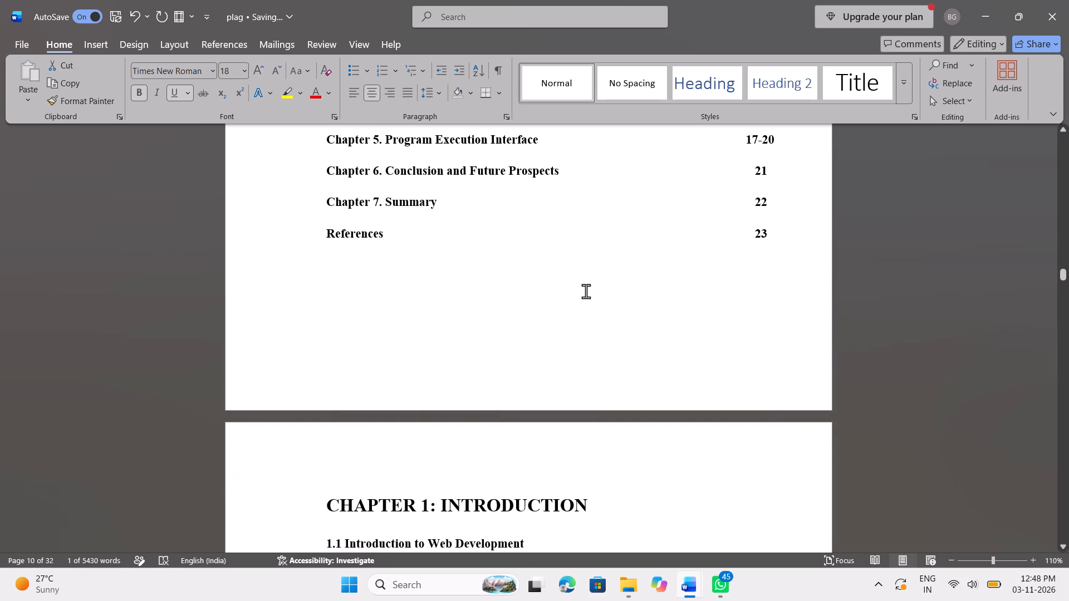
pyautogui.scroll(-1, 586, 291)
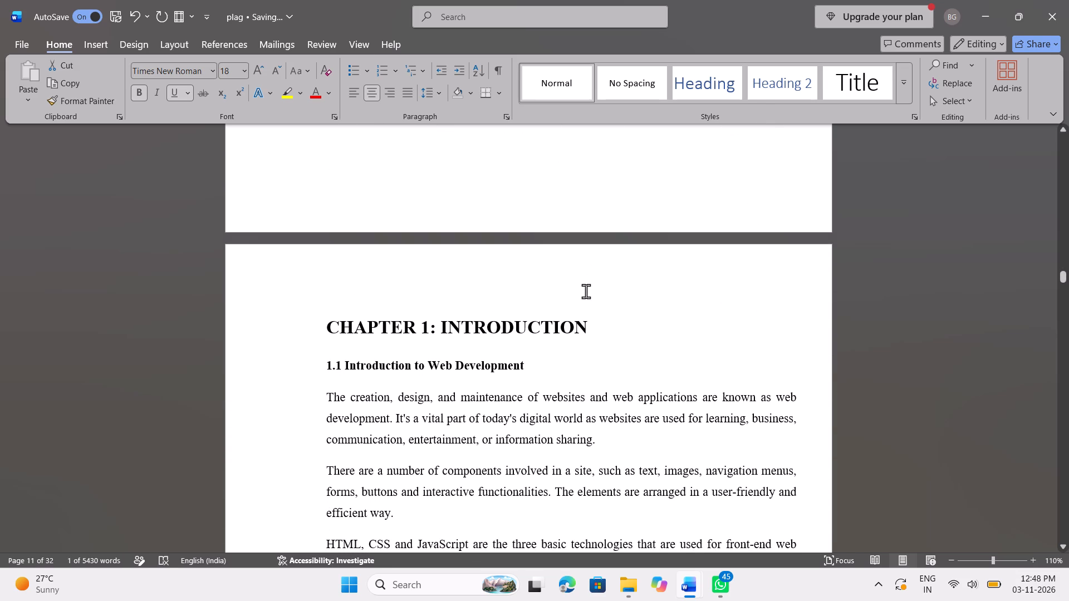
pyautogui.scroll(-1, 586, 291)
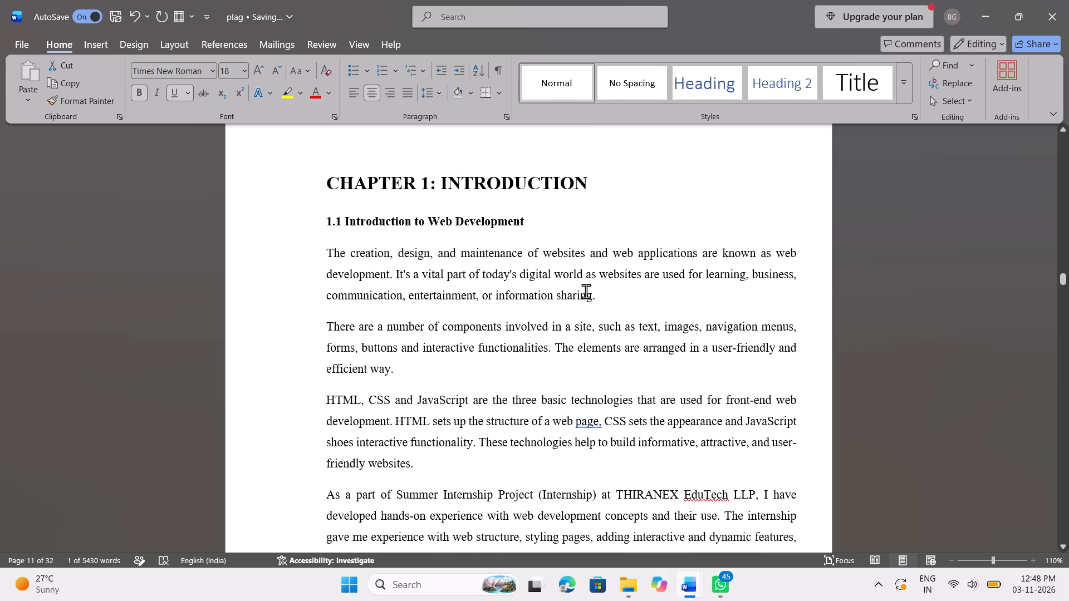
pyautogui.scroll(-1, 586, 291)
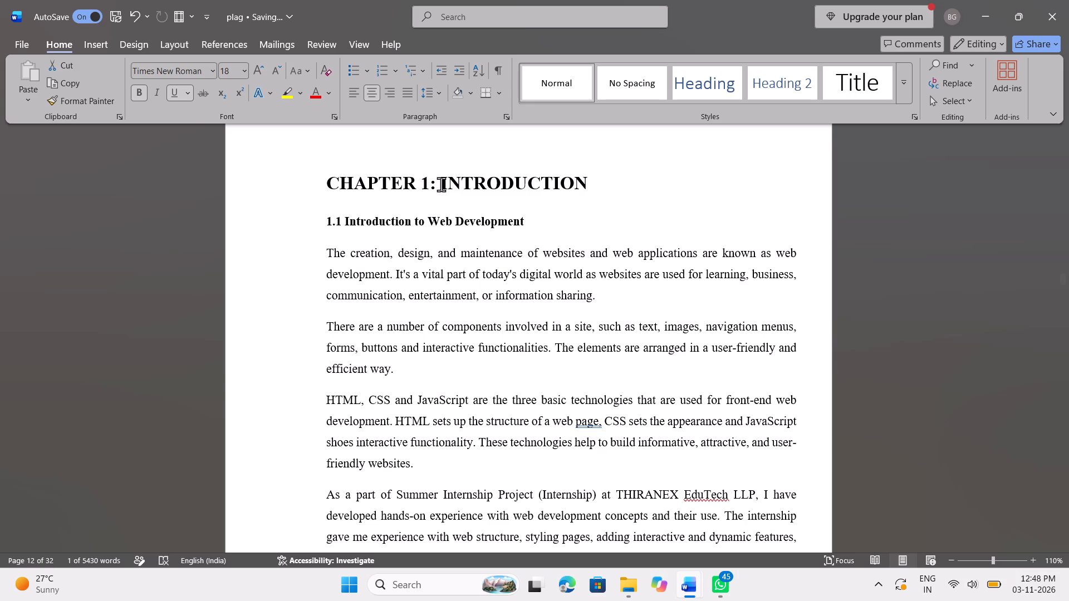
pyautogui.hscroll(1, 492, 371)
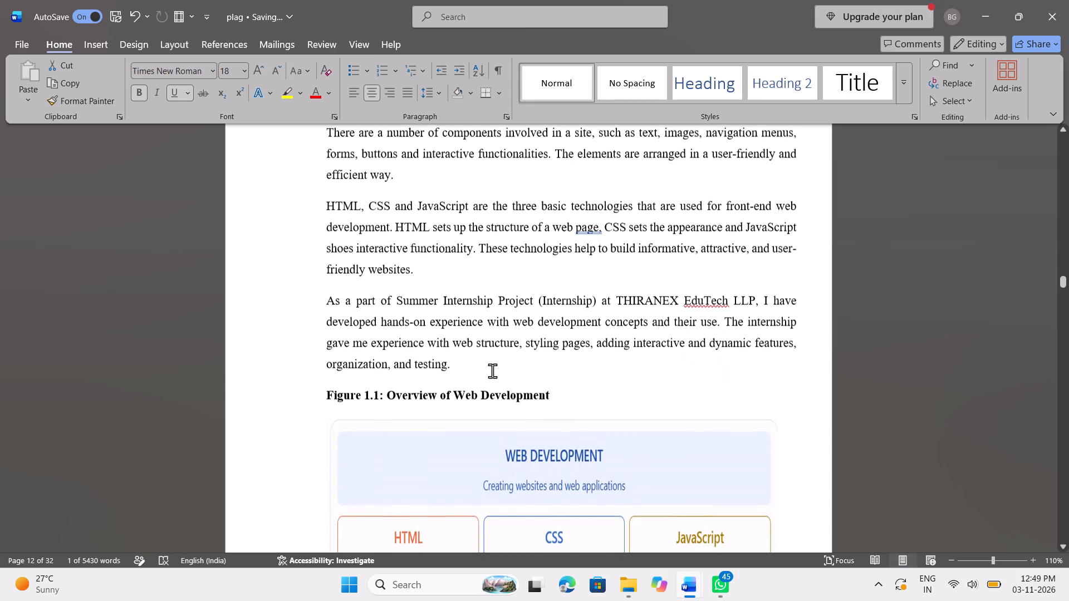
pyautogui.hscroll(1, 492, 371)
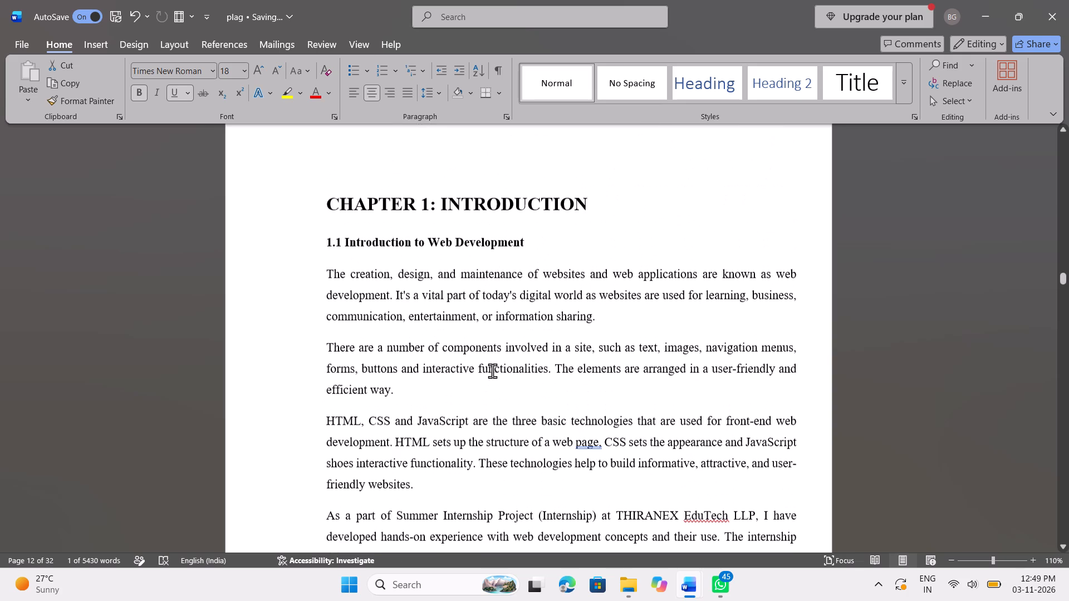
pyautogui.hscroll(1, 492, 371)
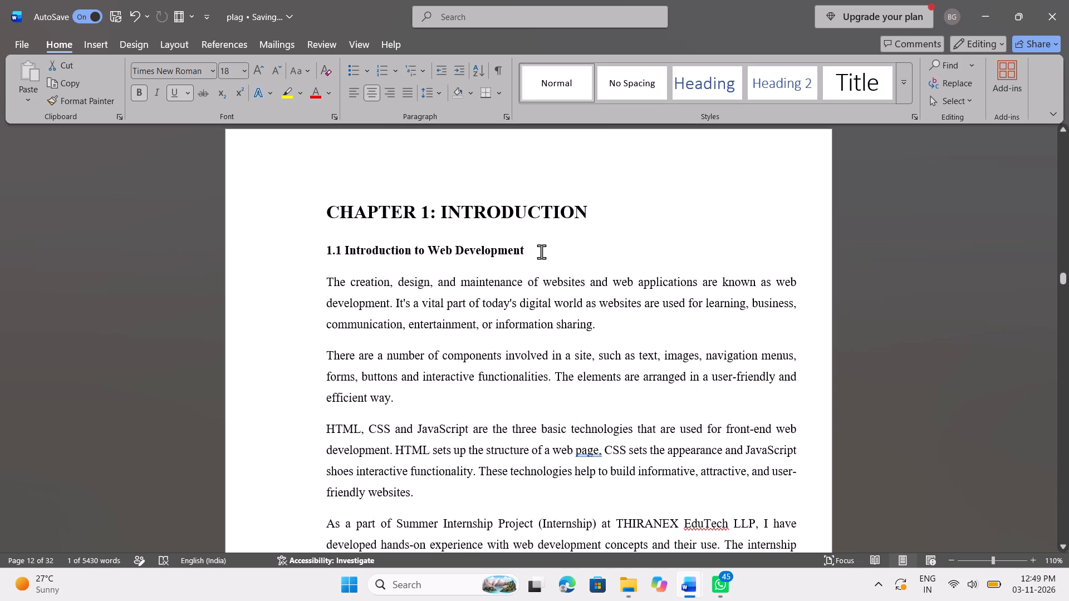
pyautogui.click(539, 254)
pyautogui.moveTo(539, 254); pyautogui.dragTo(364, 231)
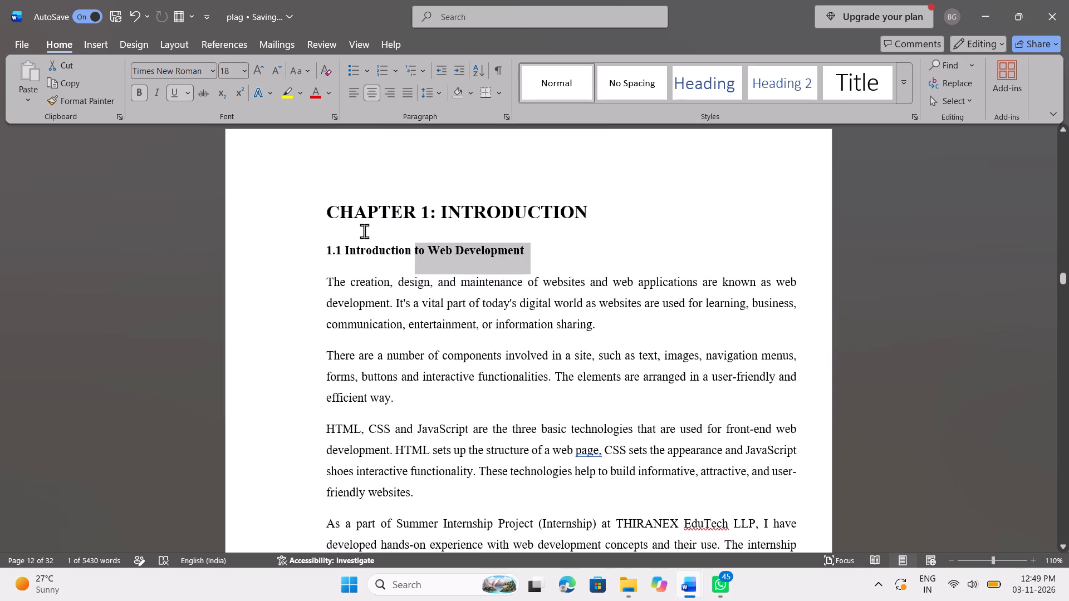
pyautogui.moveTo(364, 231); pyautogui.dragTo(317, 260)
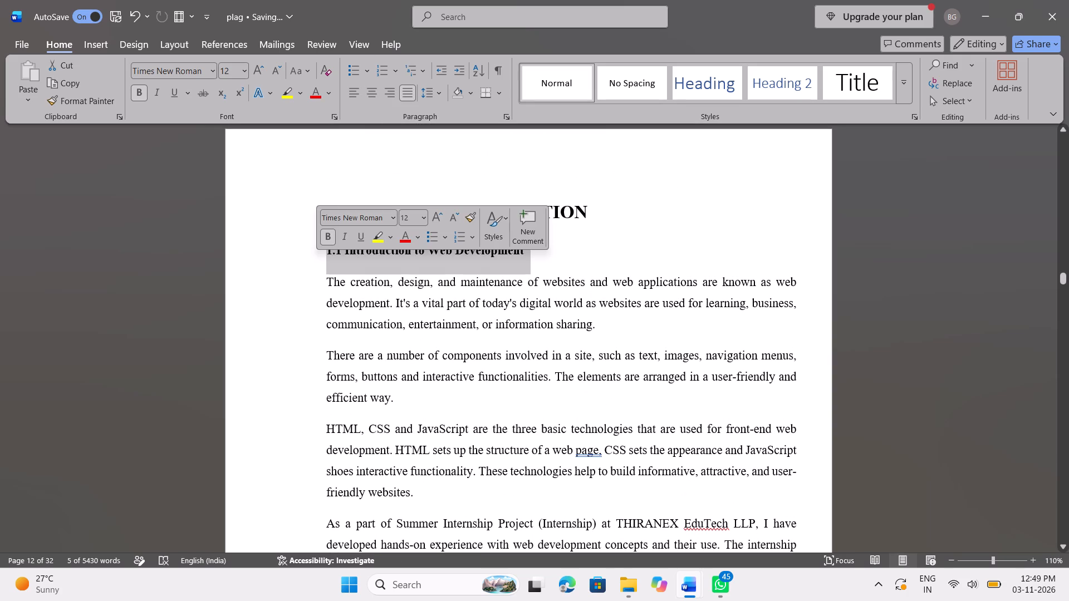
pyautogui.click(440, 217)
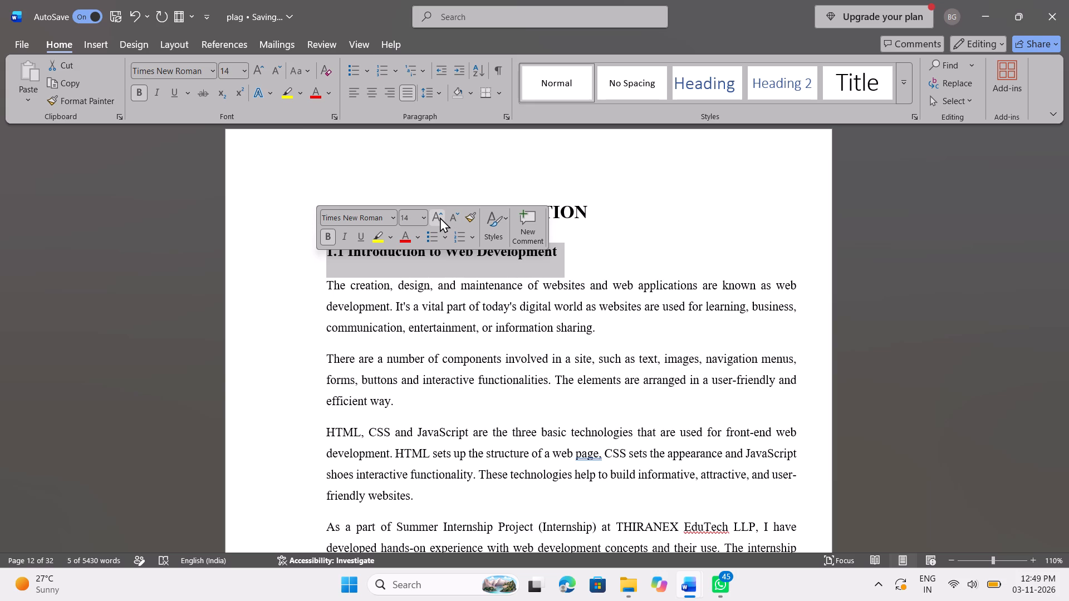
pyautogui.click(440, 217)
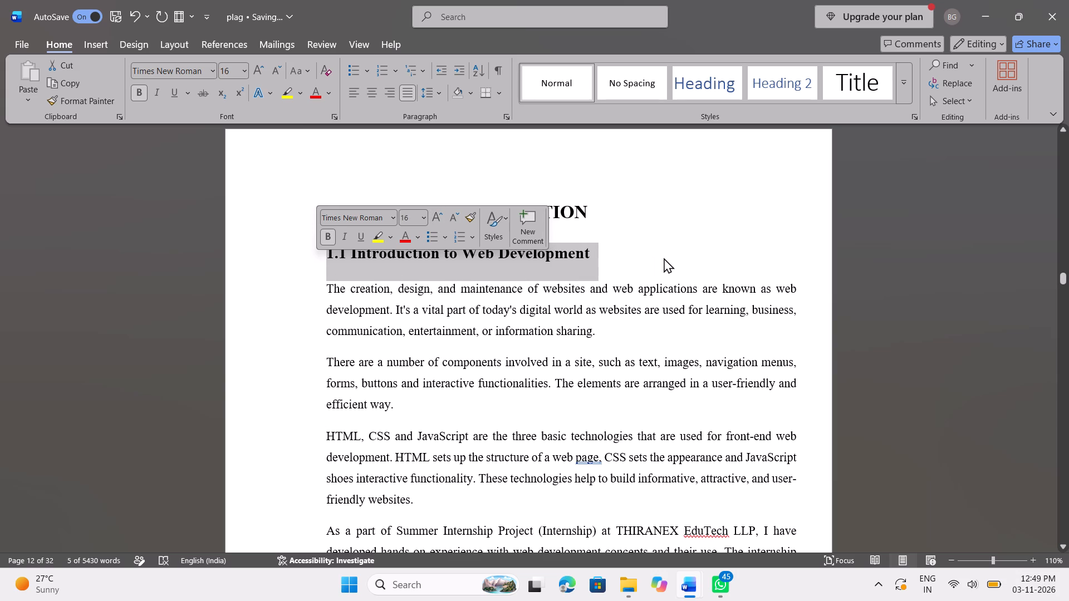
pyautogui.click(665, 258)
# Enlarge the "1.2 The aim of the internship" subheading to 14 pt.
pyautogui.scroll(-1, 665, 258)
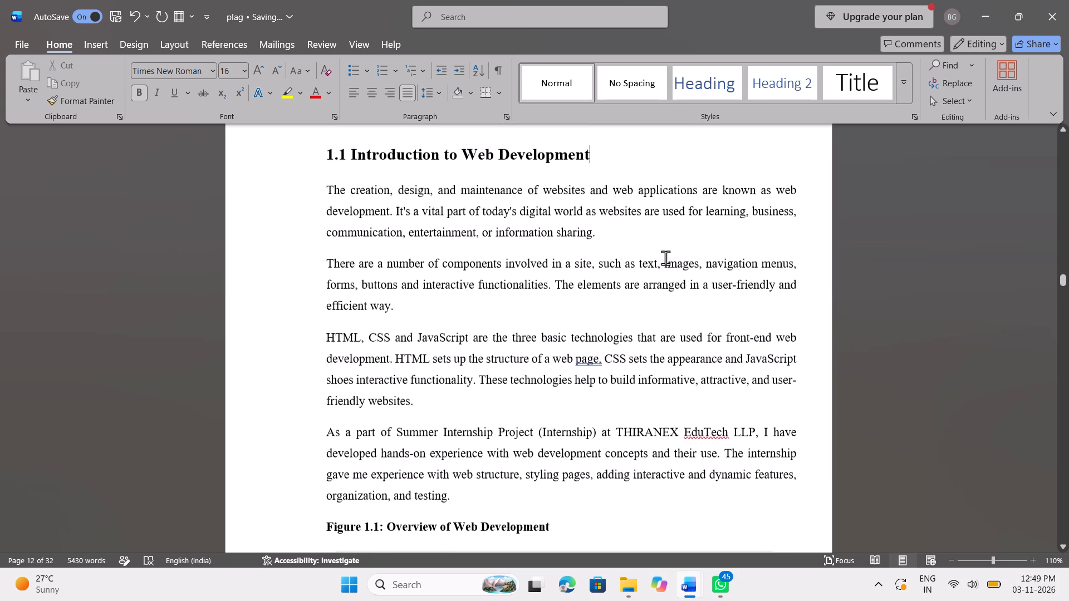
pyautogui.scroll(-3, 665, 258)
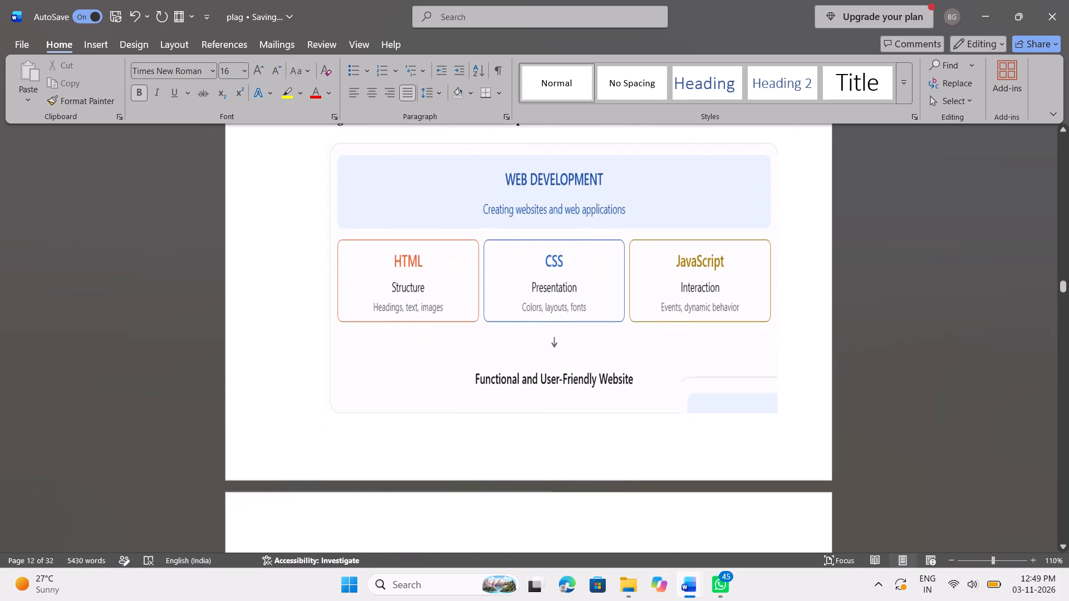
pyautogui.scroll(-2, 665, 258)
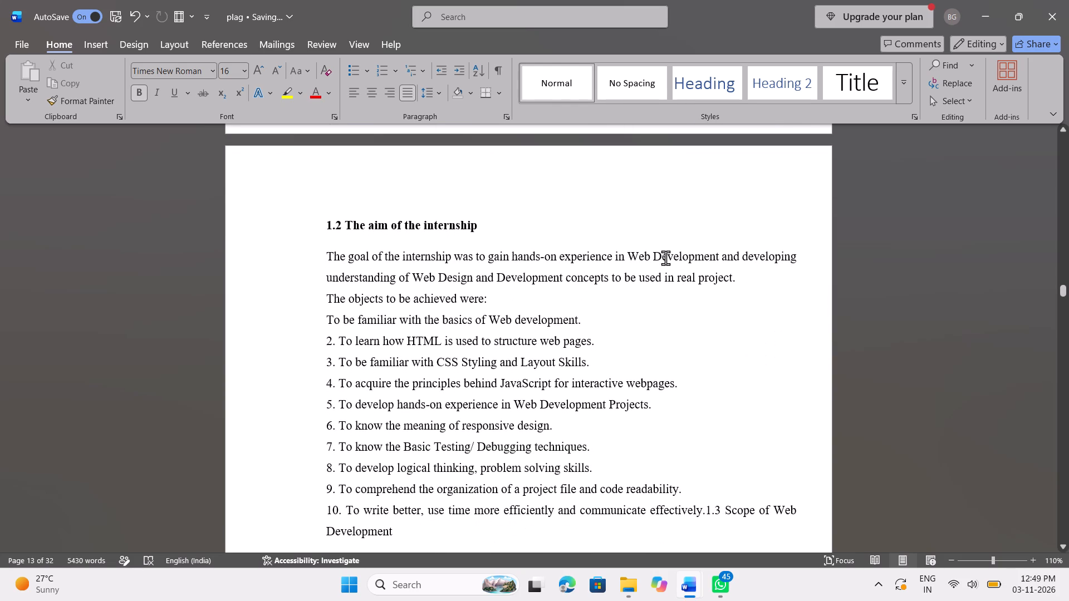
pyautogui.scroll(2, 665, 258)
pyautogui.hscroll(1, 665, 258)
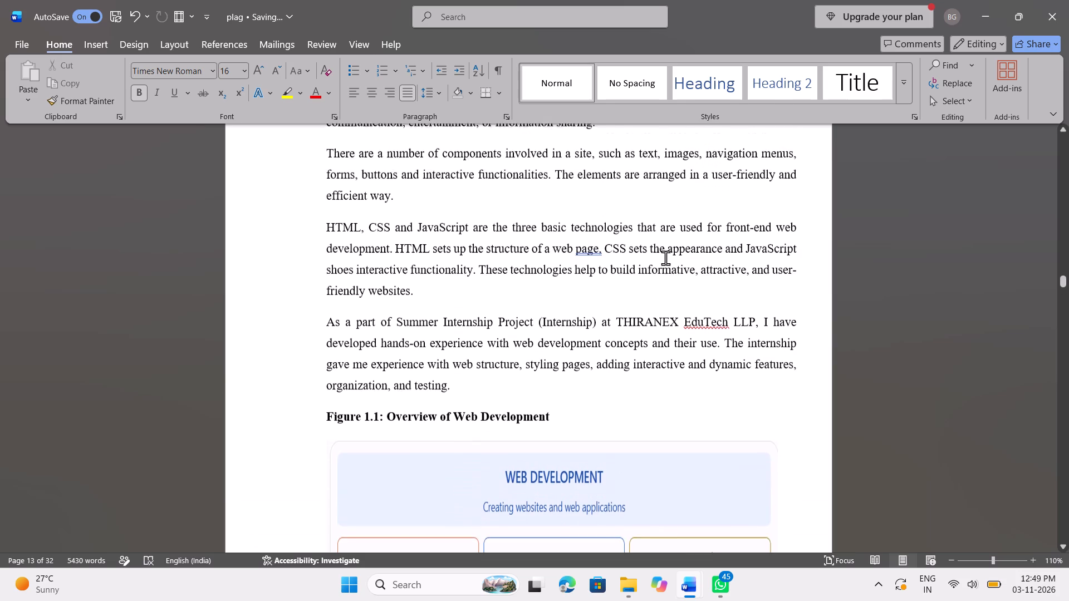
pyautogui.hscroll(2, 665, 258)
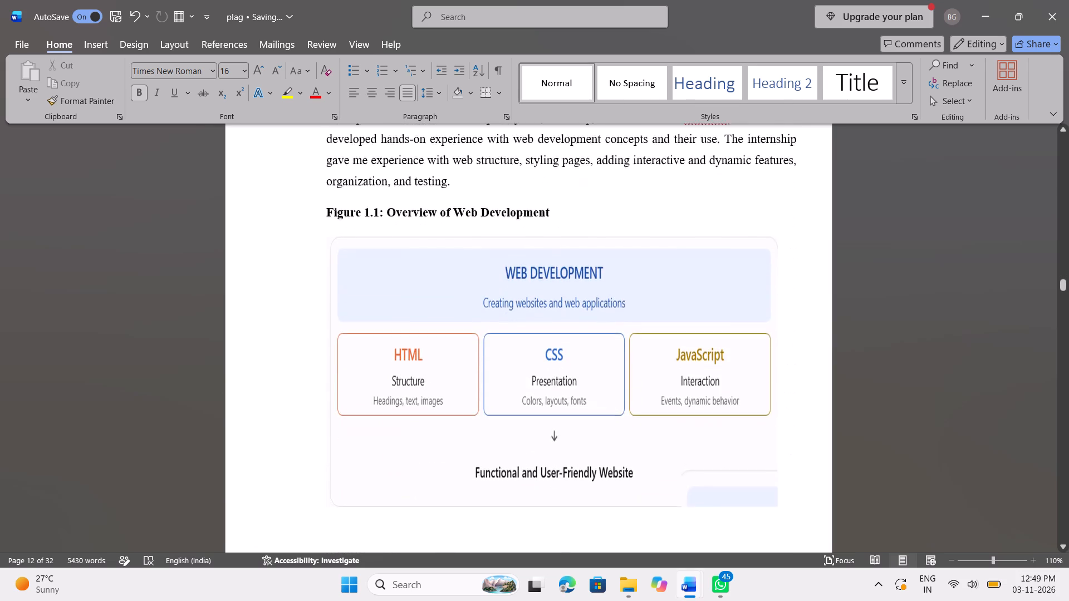
pyautogui.hscroll(1, 665, 258)
pyautogui.scroll(-2, 665, 258)
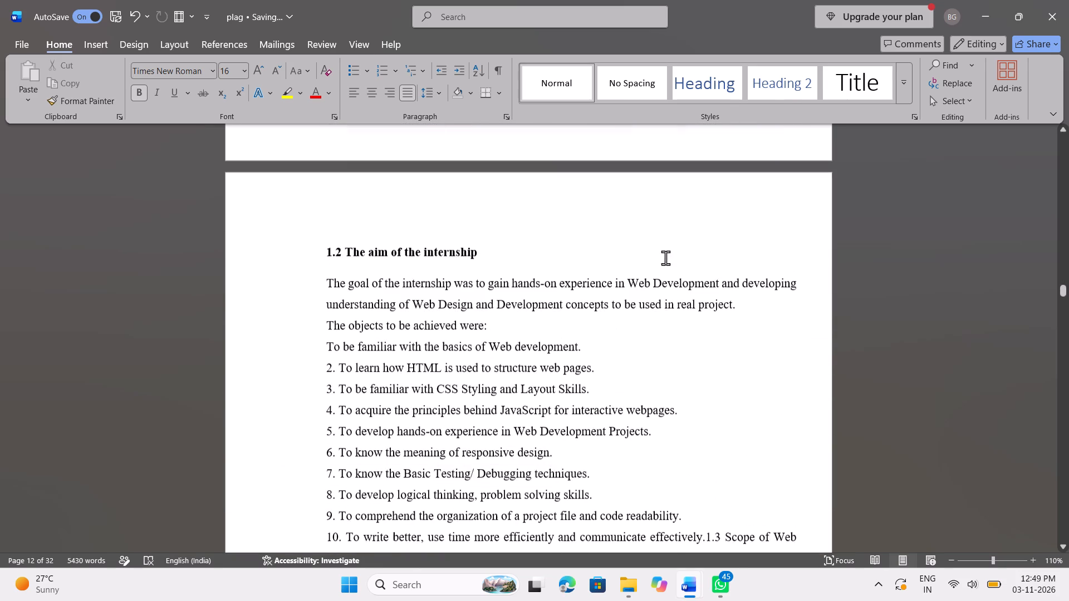
pyautogui.moveTo(494, 239); pyautogui.dragTo(334, 239)
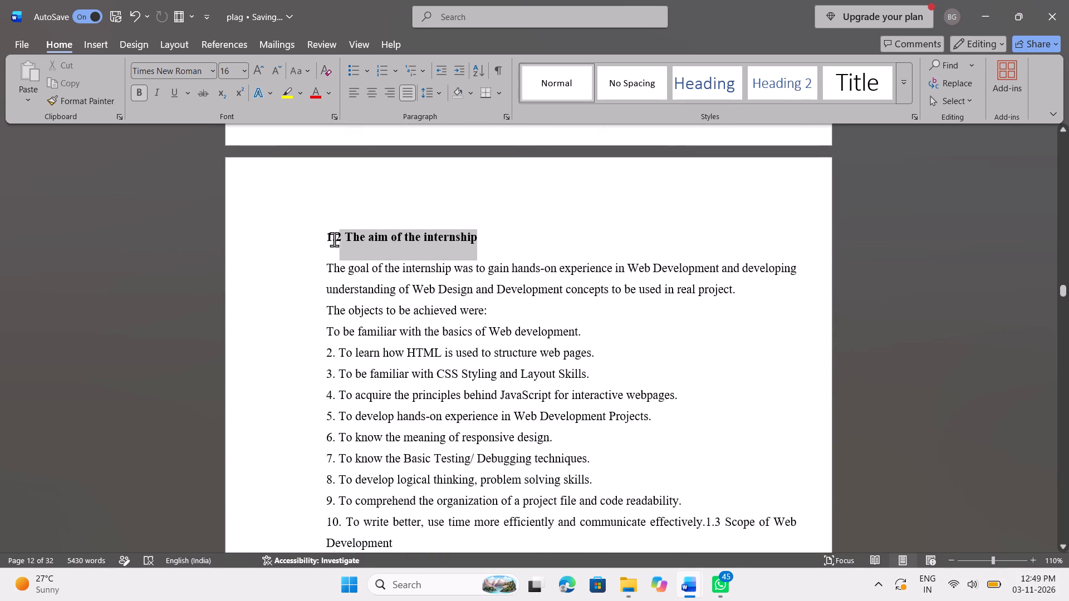
pyautogui.moveTo(334, 239); pyautogui.dragTo(316, 242)
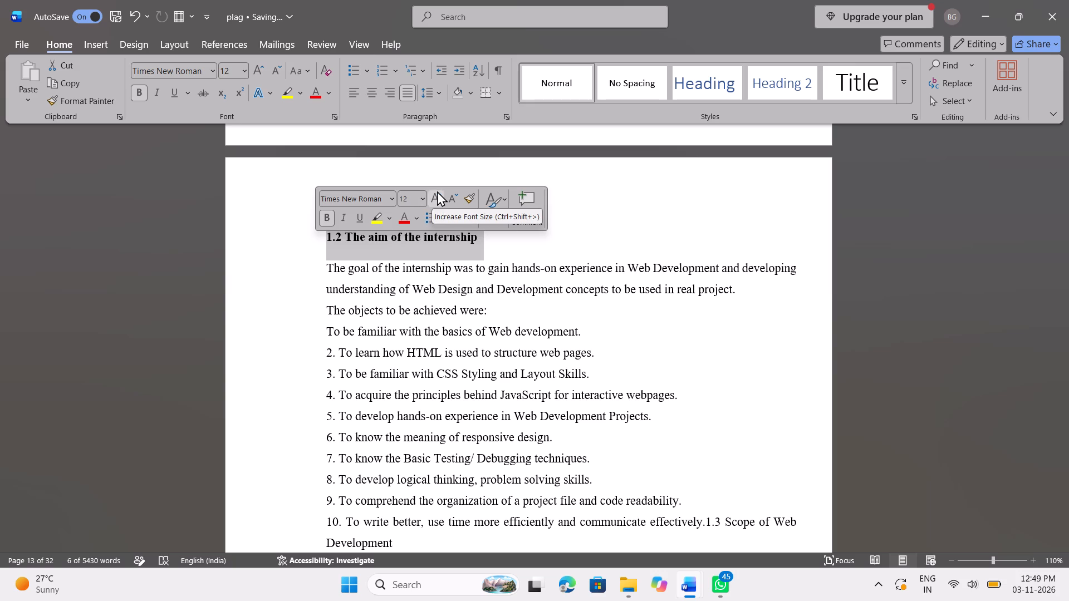
pyautogui.click(437, 191)
# Enlarge the caption "Figure 1.1: Overview of Web Development" to 14 pt.
pyautogui.scroll(1, 453, 314)
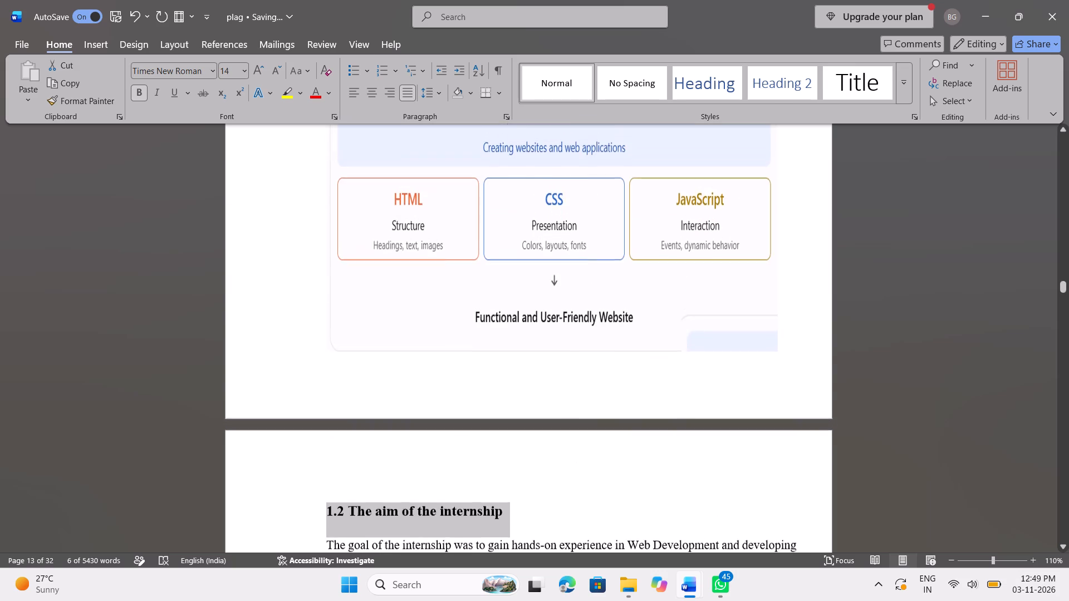
pyautogui.scroll(1, 453, 314)
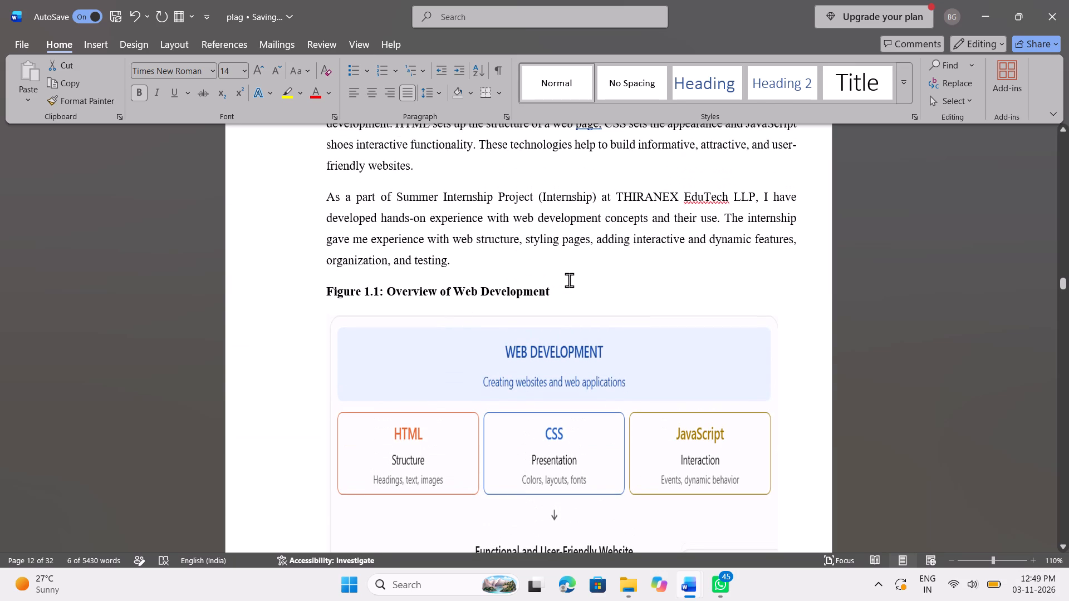
pyautogui.click(562, 287)
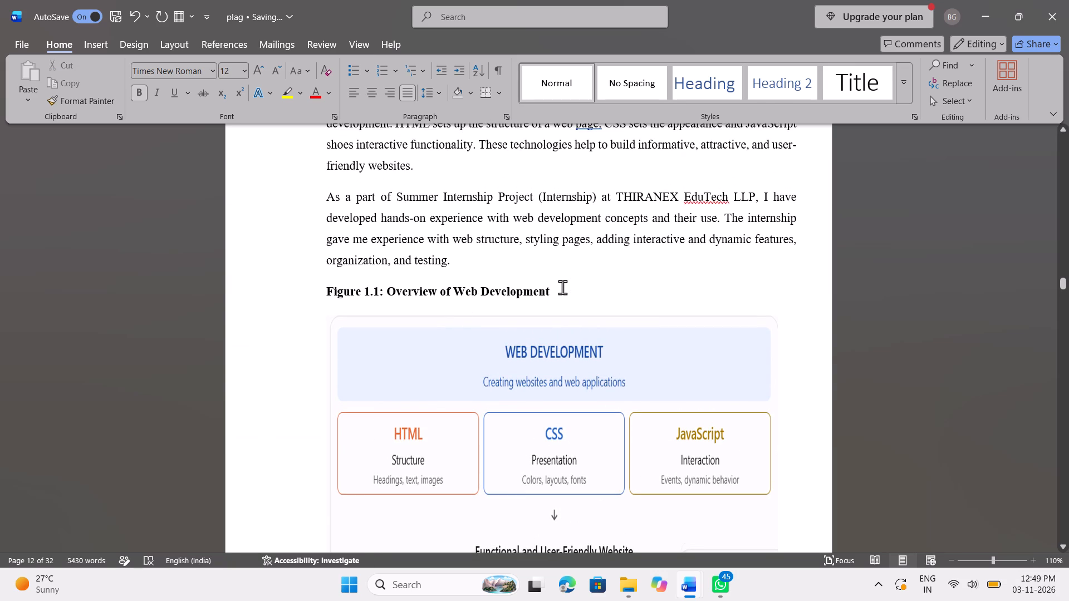
pyautogui.moveTo(562, 287); pyautogui.dragTo(311, 293)
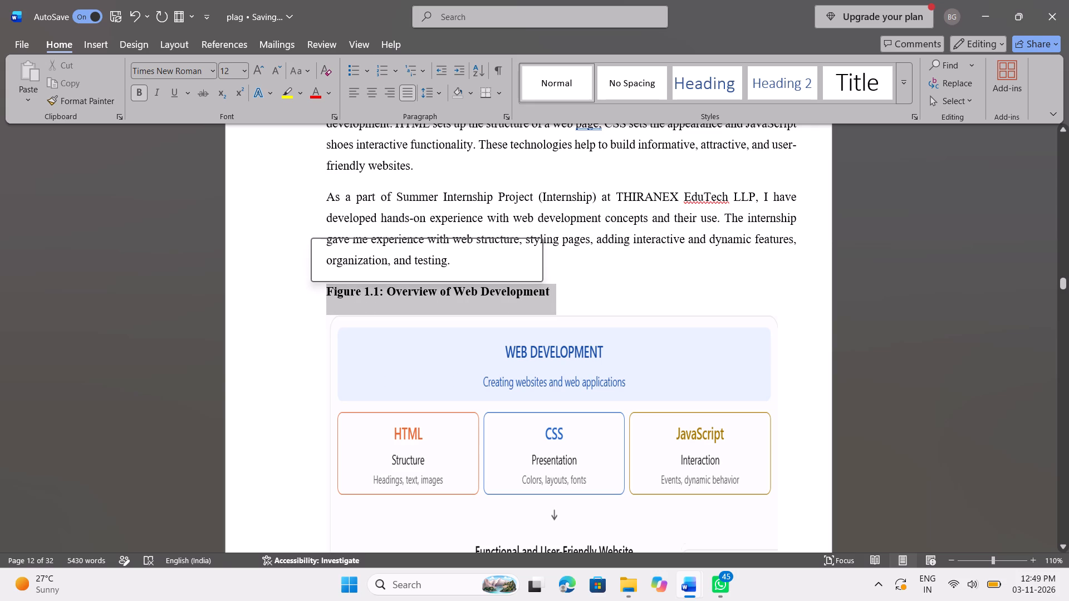
pyautogui.click(432, 245)
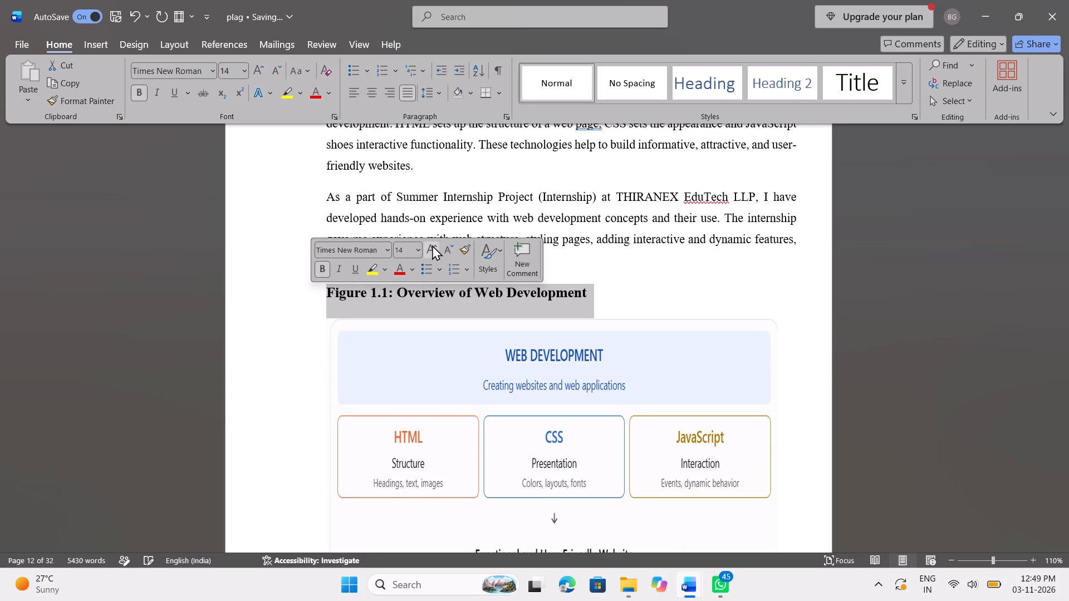
# Enlarge the "1.3 Scope of Web Development" subheading to 14 pt.
pyautogui.scroll(-2, 481, 341)
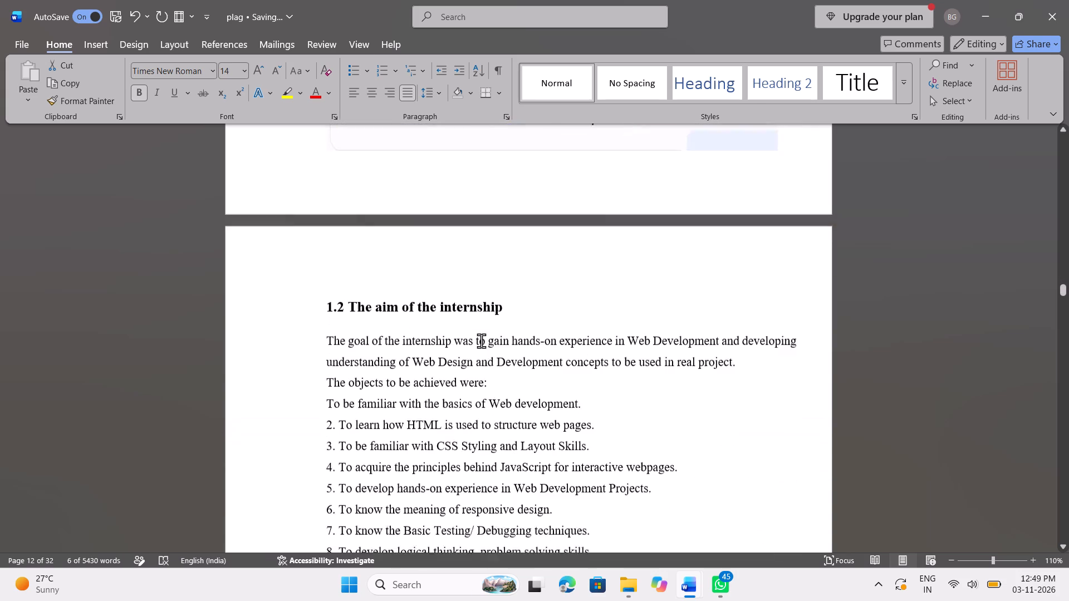
pyautogui.scroll(-2, 481, 341)
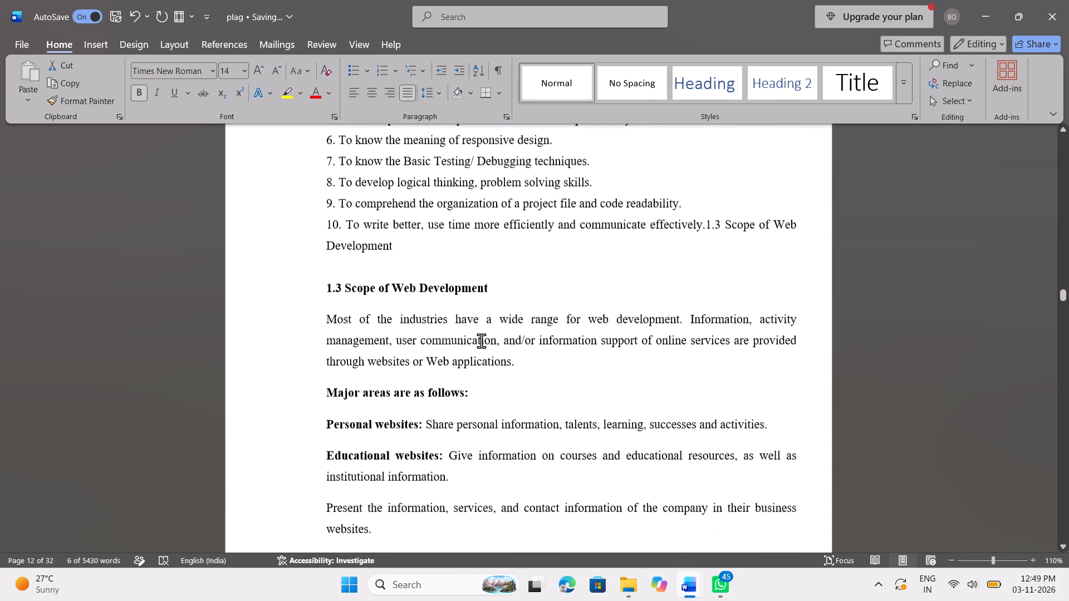
pyautogui.scroll(-1, 481, 341)
pyautogui.moveTo(502, 267); pyautogui.dragTo(388, 255)
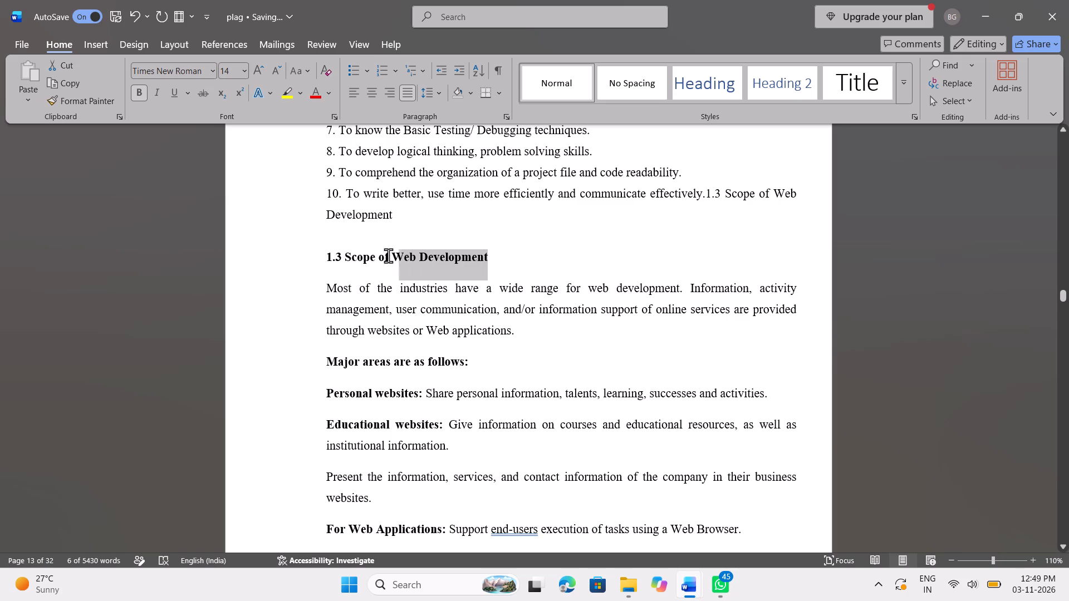
pyautogui.moveTo(388, 255); pyautogui.dragTo(317, 254)
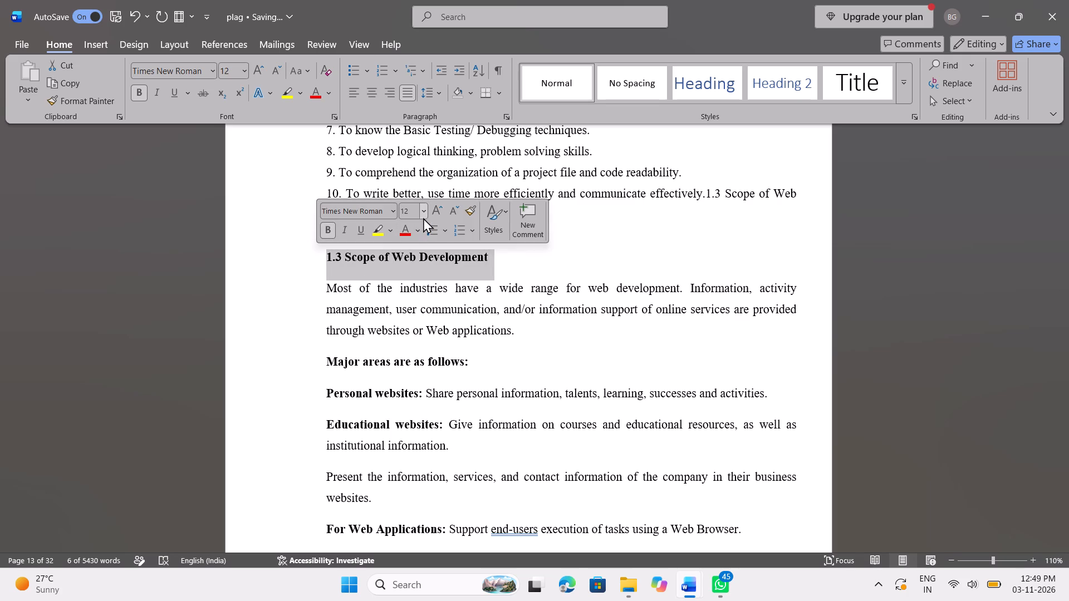
pyautogui.click(430, 209)
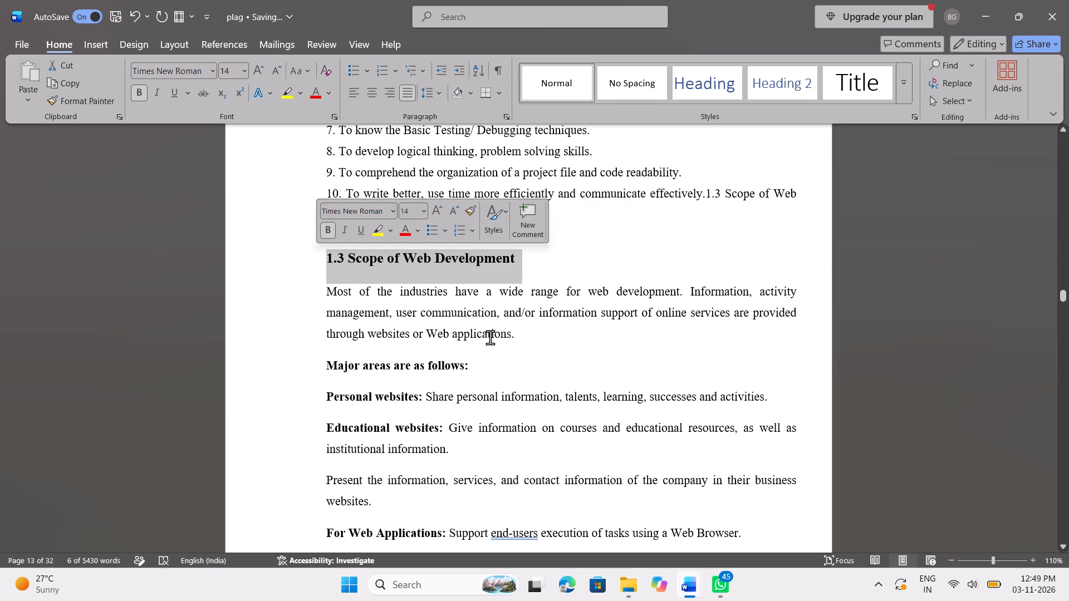
# Enlarge the line "Major areas are as follows:" in section 1.3 to 14 pt.
pyautogui.moveTo(486, 367); pyautogui.dragTo(323, 365)
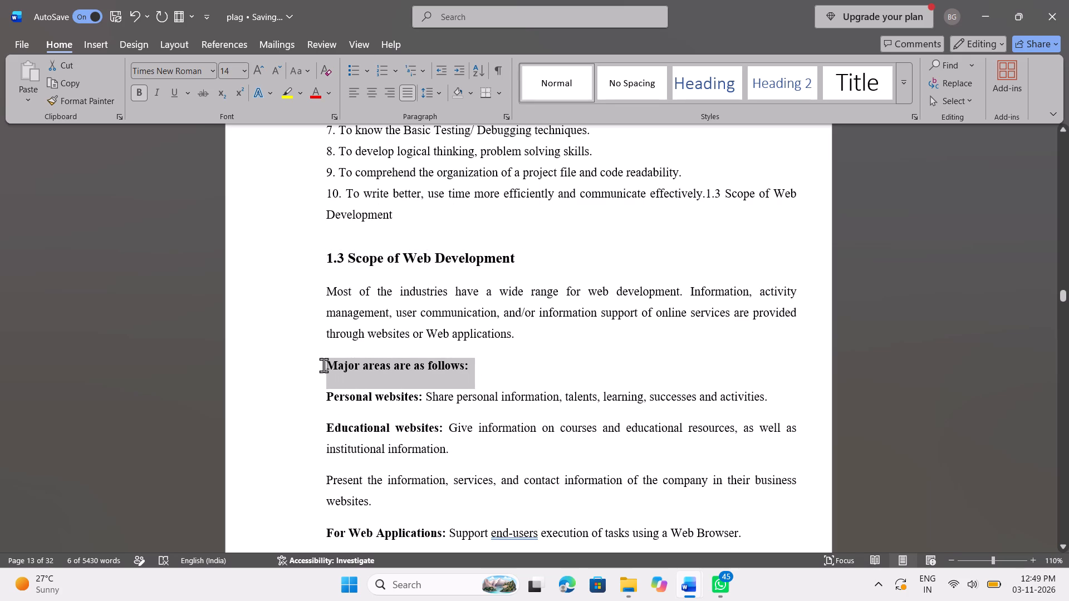
pyautogui.moveTo(323, 365); pyautogui.dragTo(319, 365)
pyautogui.click(438, 324)
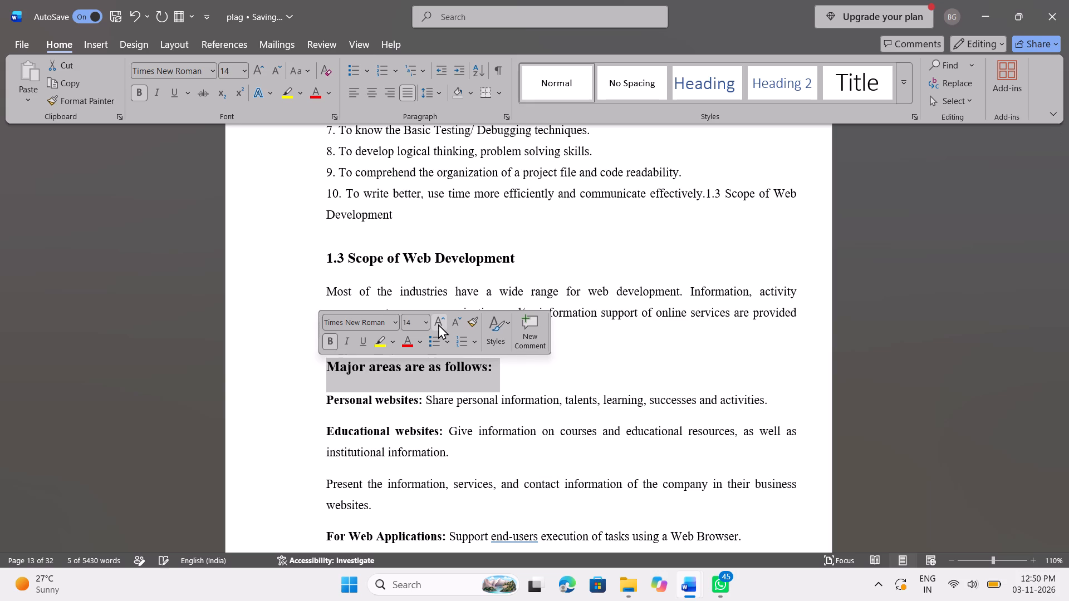
pyautogui.click(538, 376)
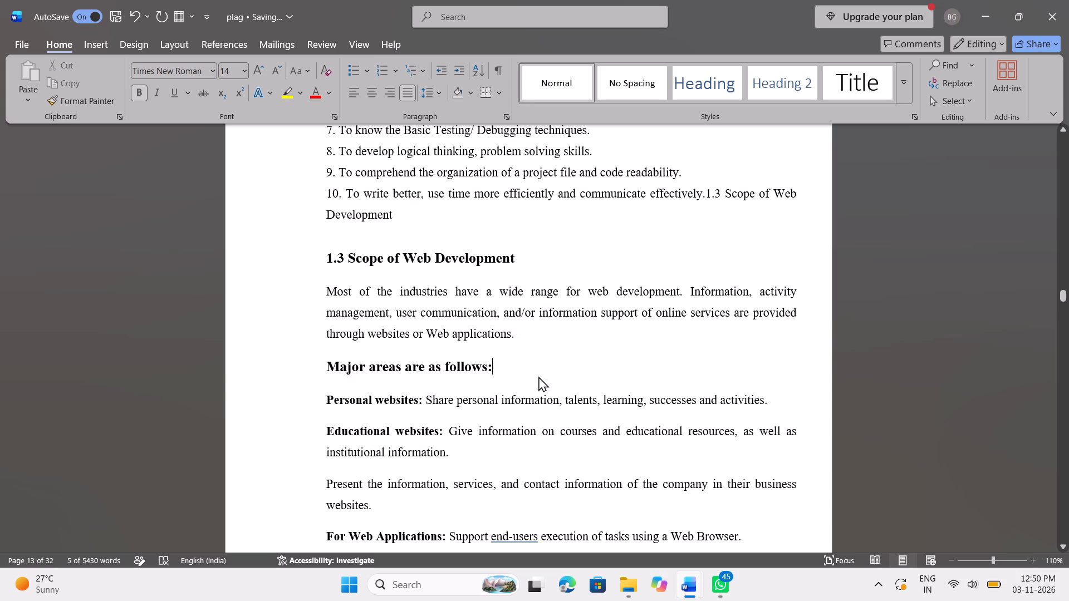
# Enlarge the "1.4 Importance of Web Development" subheading to 14 pt.
pyautogui.scroll(-1, 538, 376)
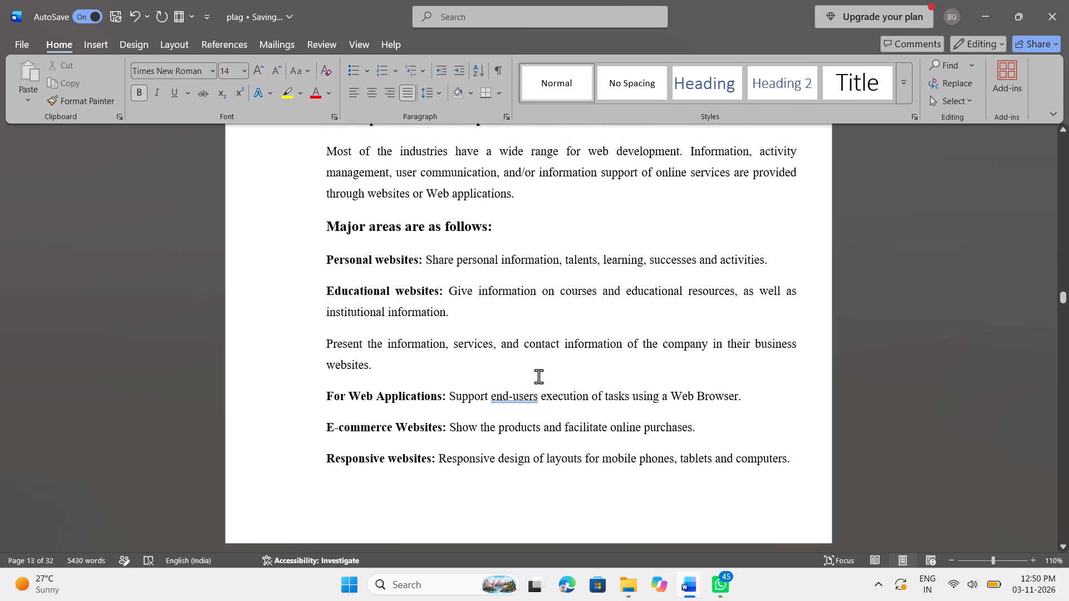
pyautogui.scroll(-1, 538, 376)
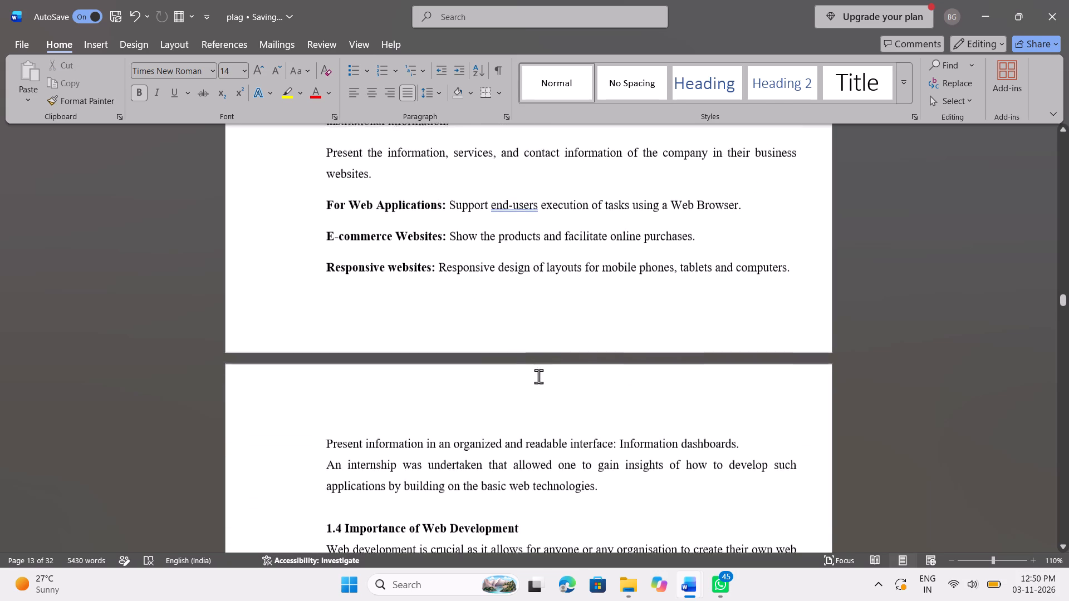
pyautogui.scroll(-1, 538, 376)
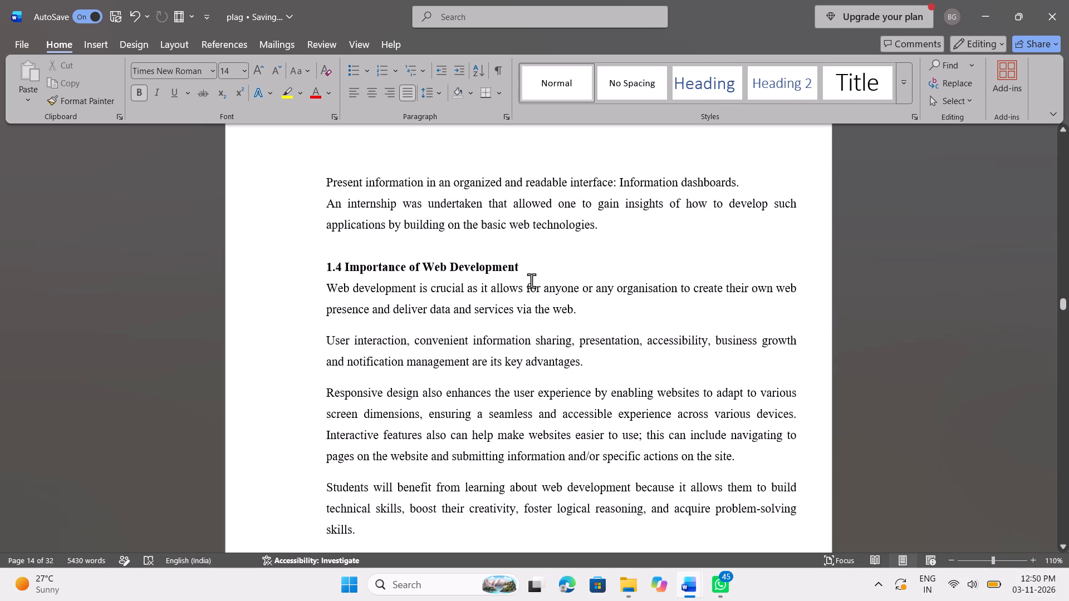
pyautogui.moveTo(529, 267); pyautogui.dragTo(323, 272)
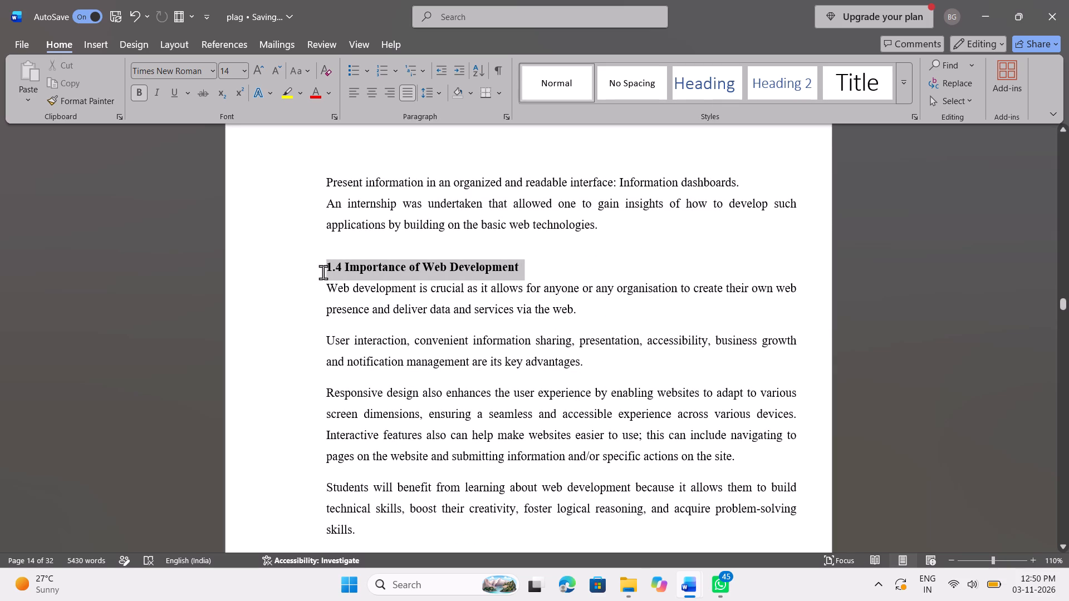
pyautogui.click(444, 234)
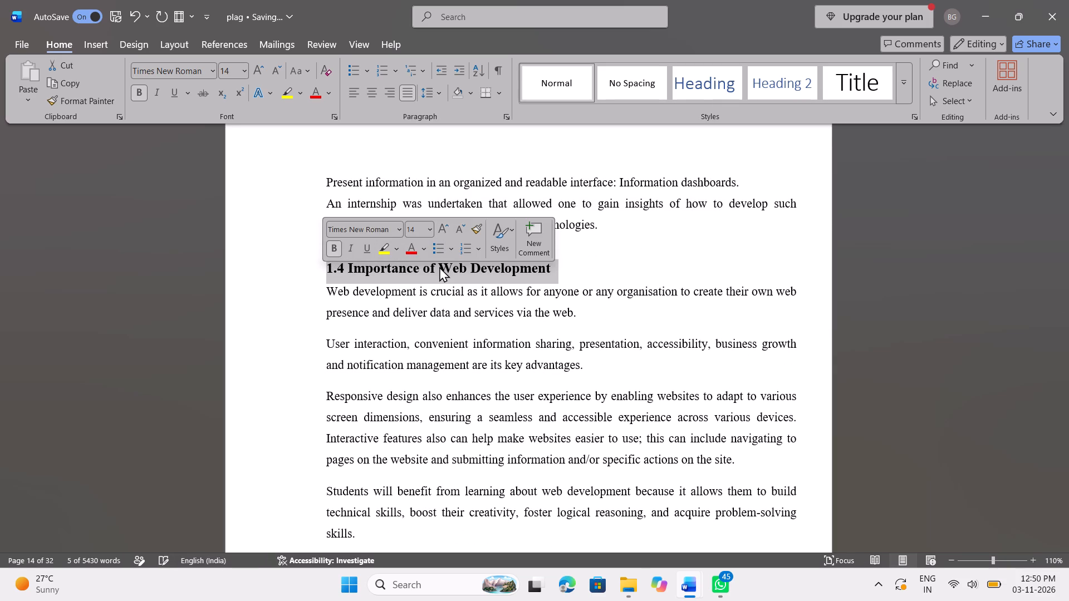
pyautogui.click(438, 231)
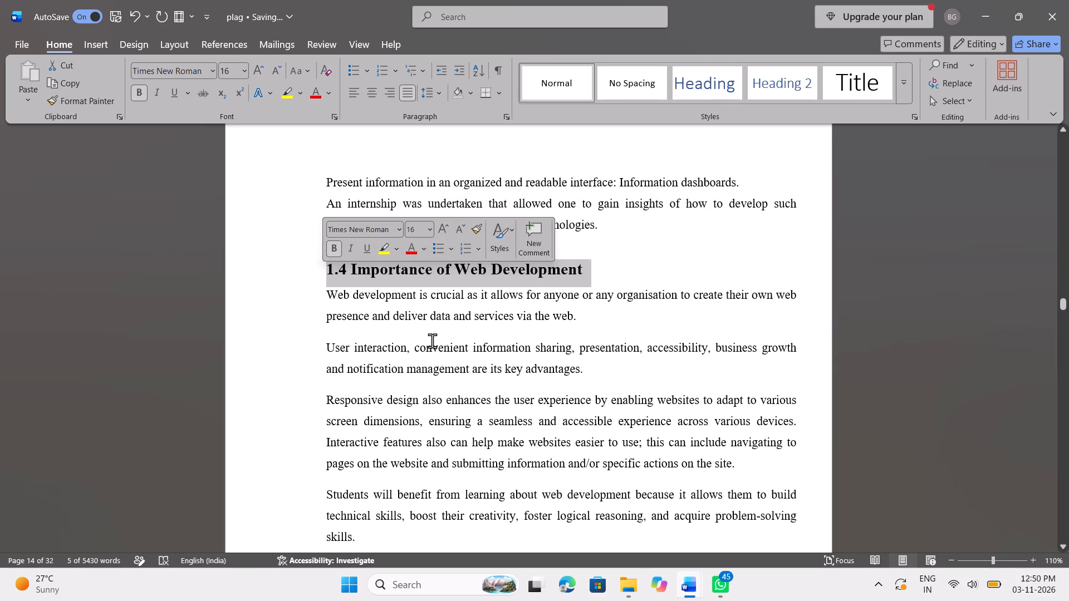
pyautogui.scroll(1, 432, 341)
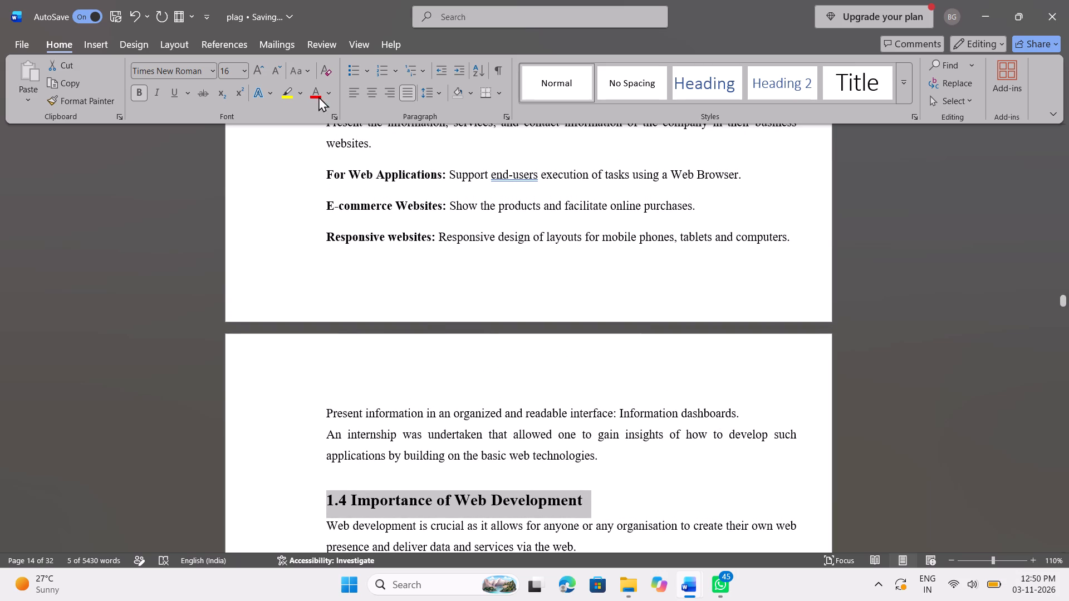
pyautogui.click(276, 66)
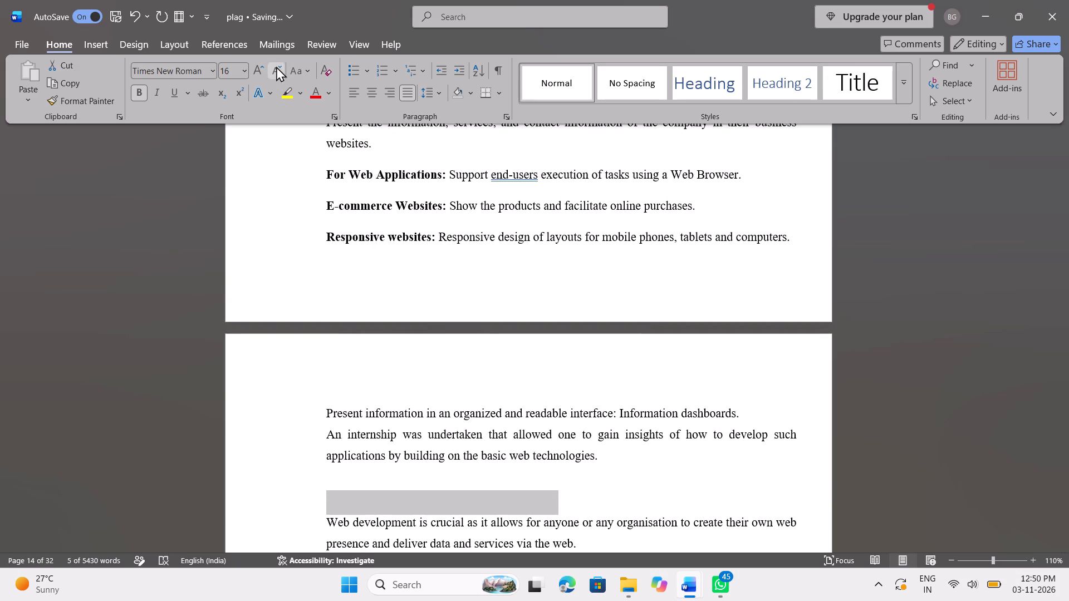
# Enlarge the "1.5 Technologies and Tools Used in Web Development" subheading to 14 pt.
pyautogui.scroll(-3, 332, 249)
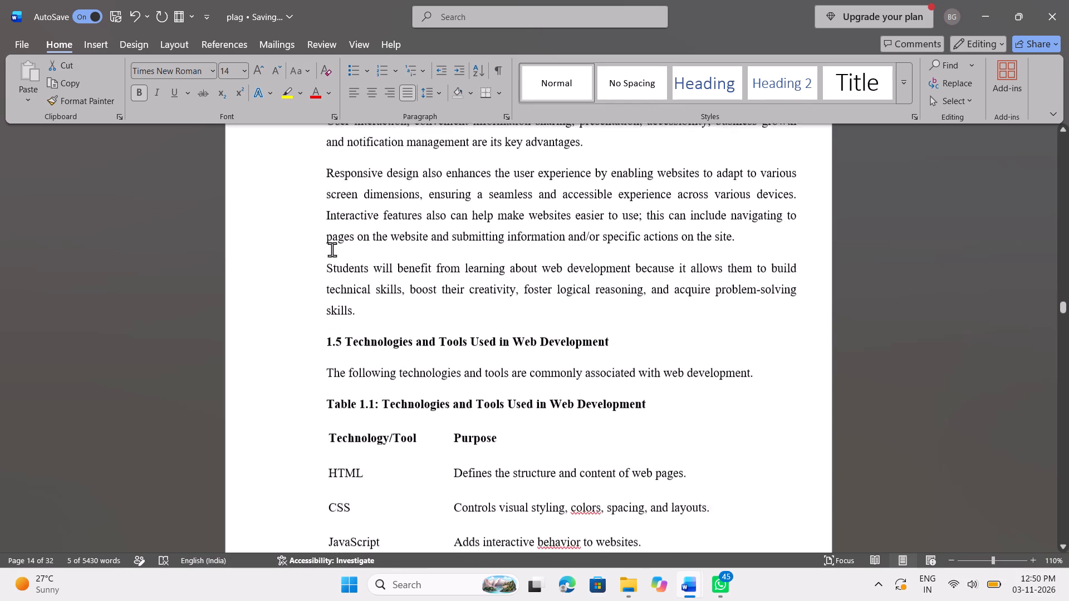
pyautogui.scroll(-1, 332, 249)
pyautogui.click(622, 293)
pyautogui.moveTo(622, 293); pyautogui.dragTo(315, 300)
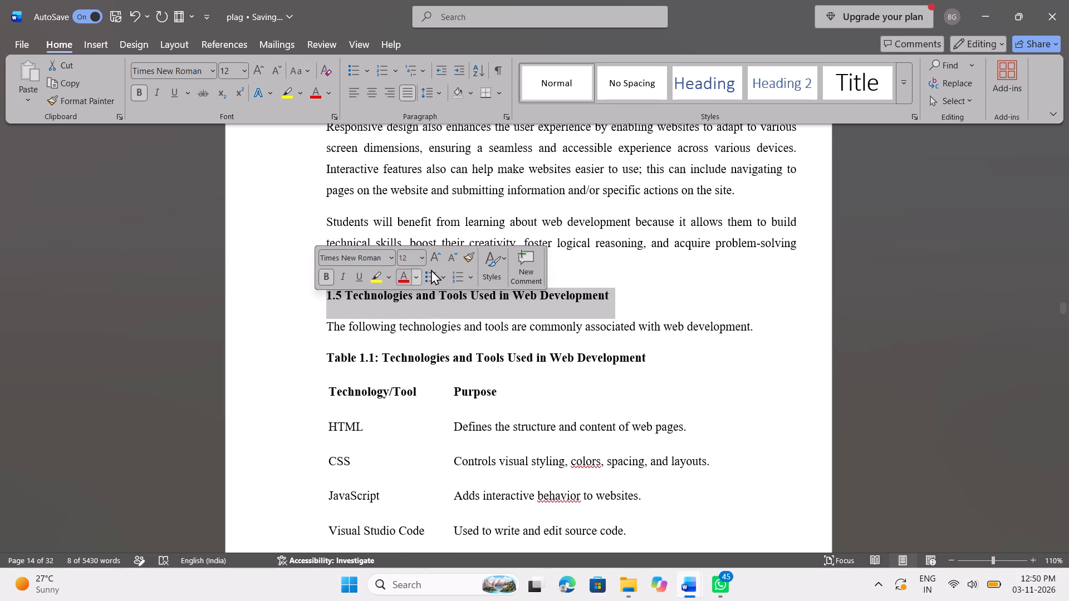
pyautogui.click(439, 255)
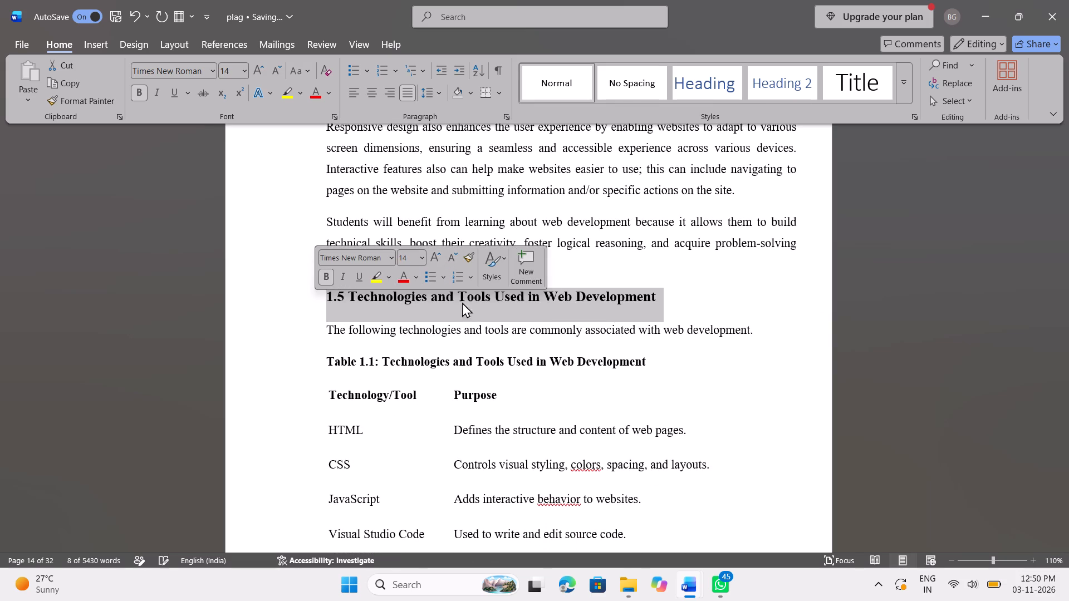
pyautogui.click(531, 376)
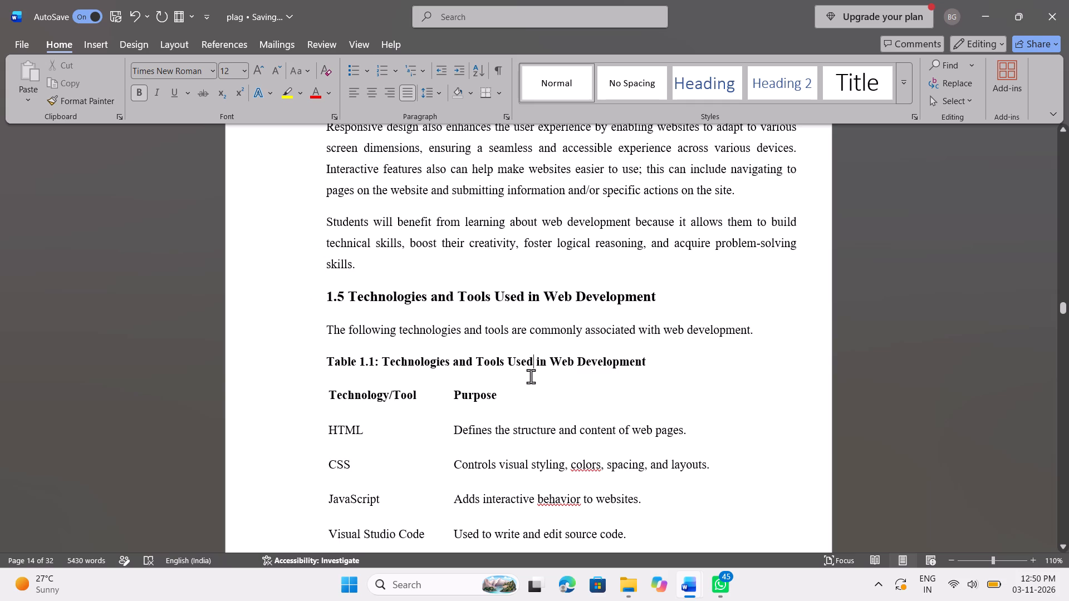
# Enlarge the caption "Table 1.1: Technologies and Tools Used in Web Development" to 14 pt.
pyautogui.scroll(-1, 531, 376)
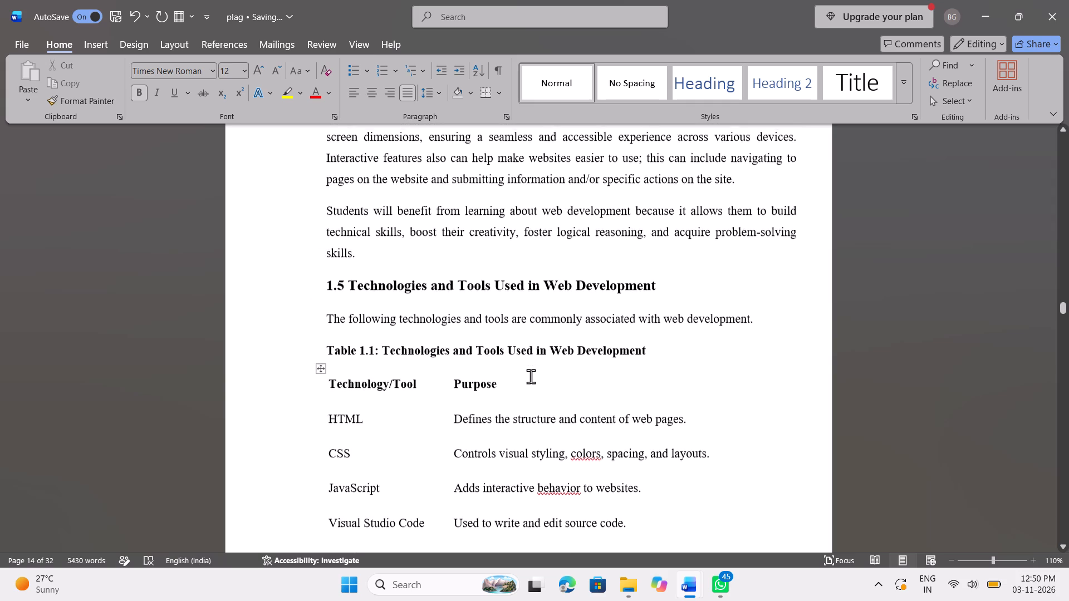
pyautogui.scroll(-1, 531, 376)
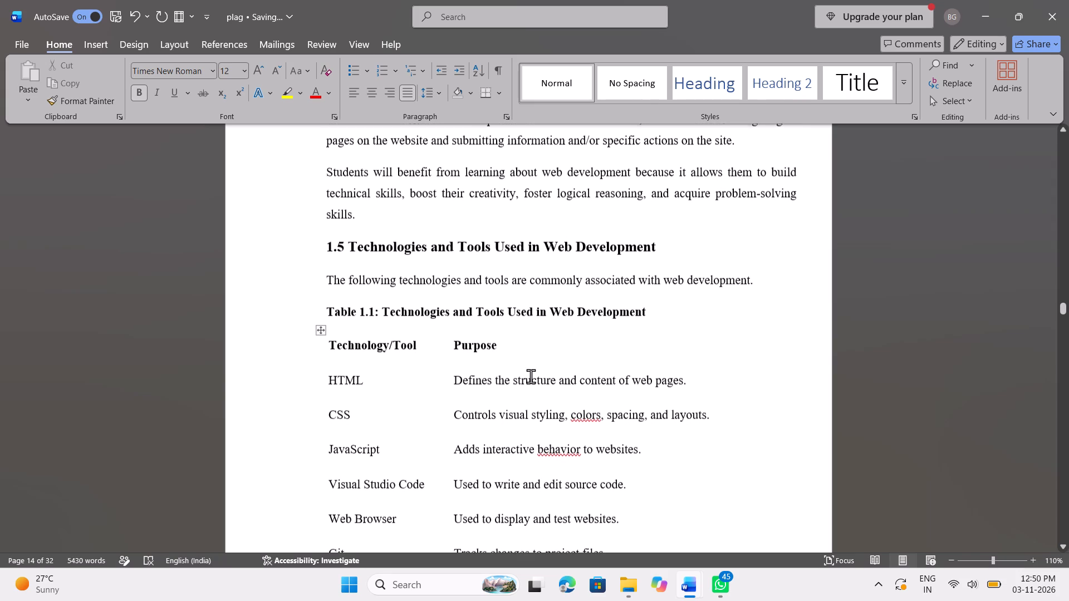
pyautogui.scroll(-2, 531, 376)
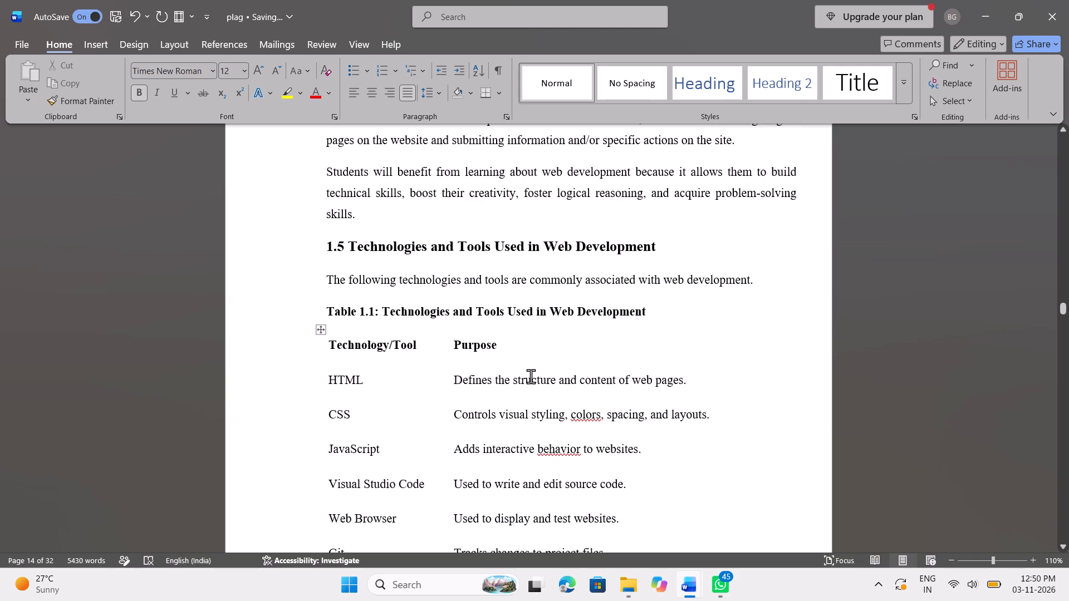
pyautogui.scroll(-2, 531, 376)
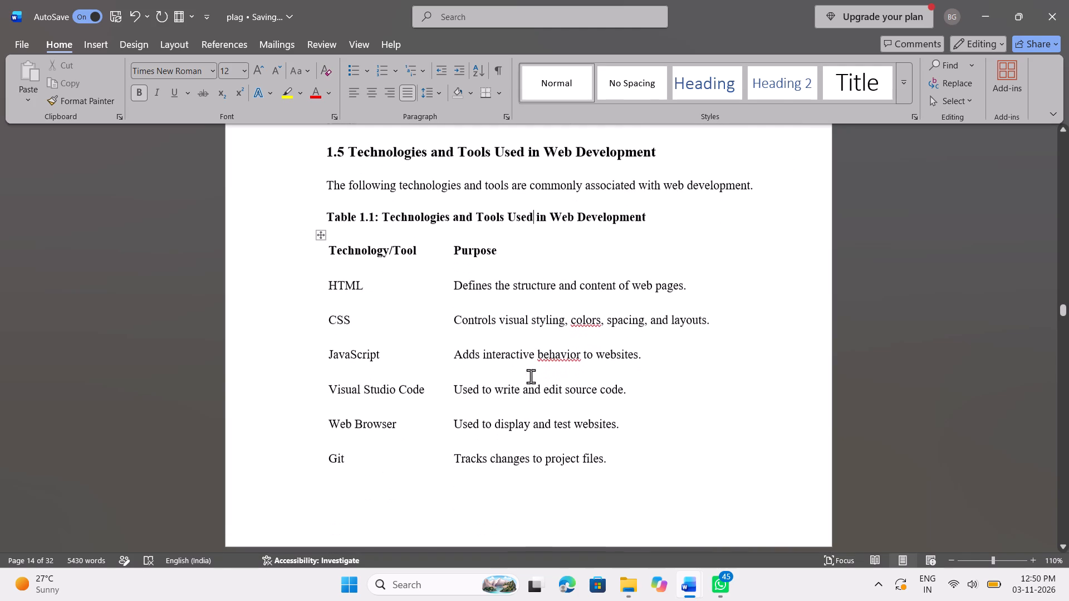
pyautogui.moveTo(653, 215); pyautogui.dragTo(330, 225)
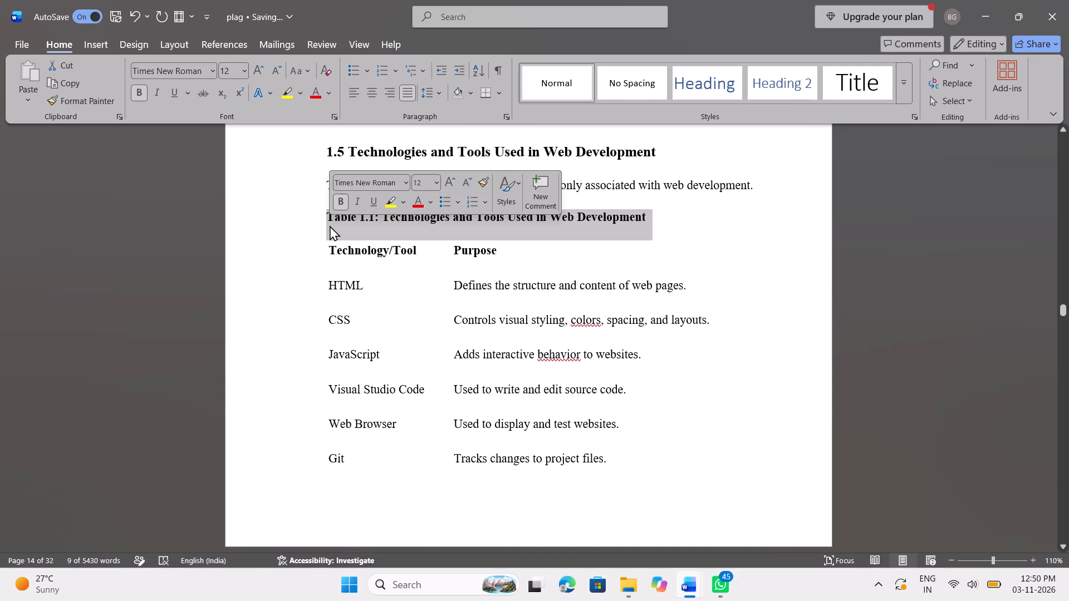
pyautogui.click(449, 173)
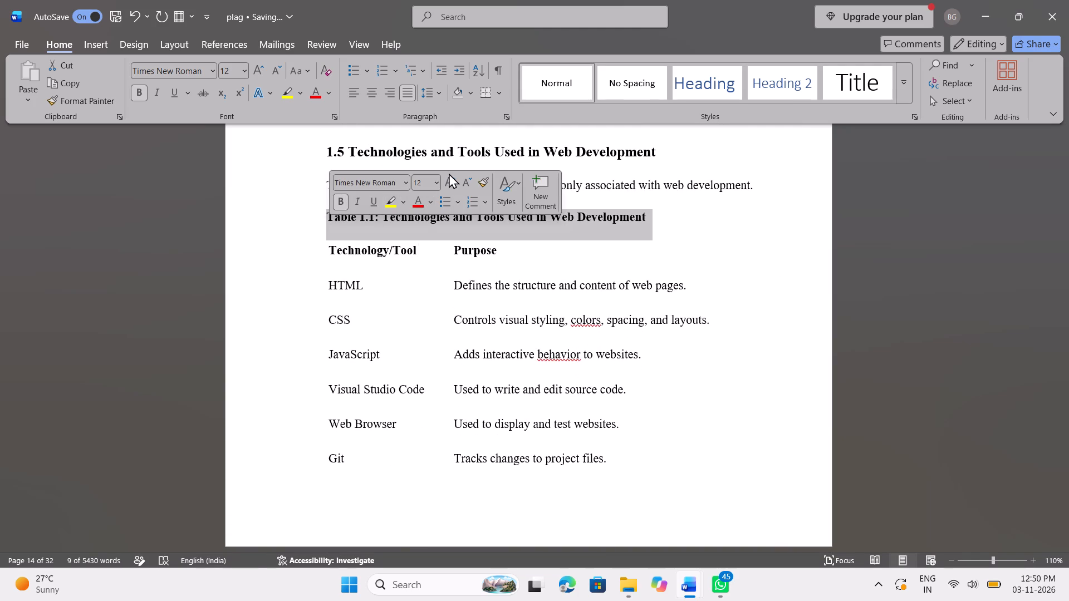
pyautogui.click(449, 175)
# Enlarge the "1.6 Overview of the Internship" subheading to 14 pt.
pyautogui.scroll(-1, 459, 313)
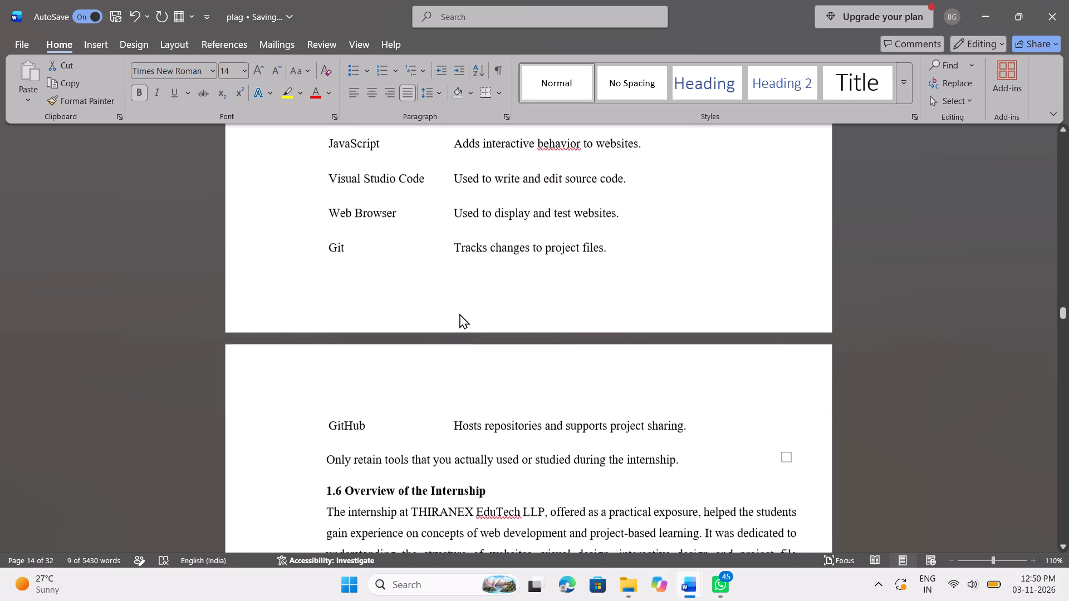
pyautogui.scroll(-1, 459, 313)
pyautogui.moveTo(492, 322); pyautogui.dragTo(310, 329)
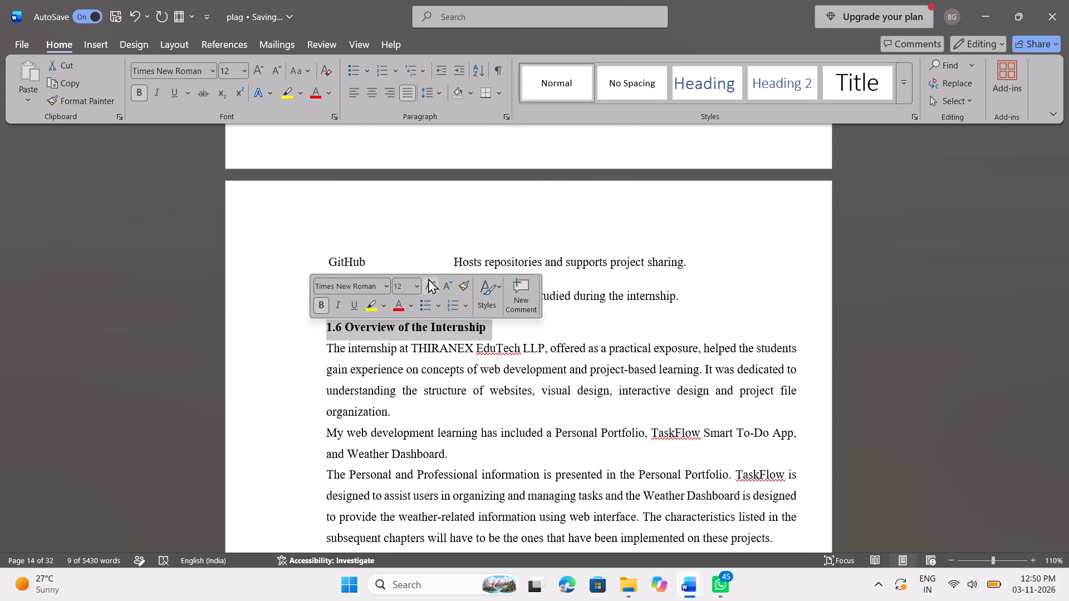
pyautogui.click(428, 278)
# Delete the blank lines above the "CHAPTER 2: MODULAR DESCRIPTION OF JOB" heading at the start of its page.
pyautogui.scroll(-2, 444, 385)
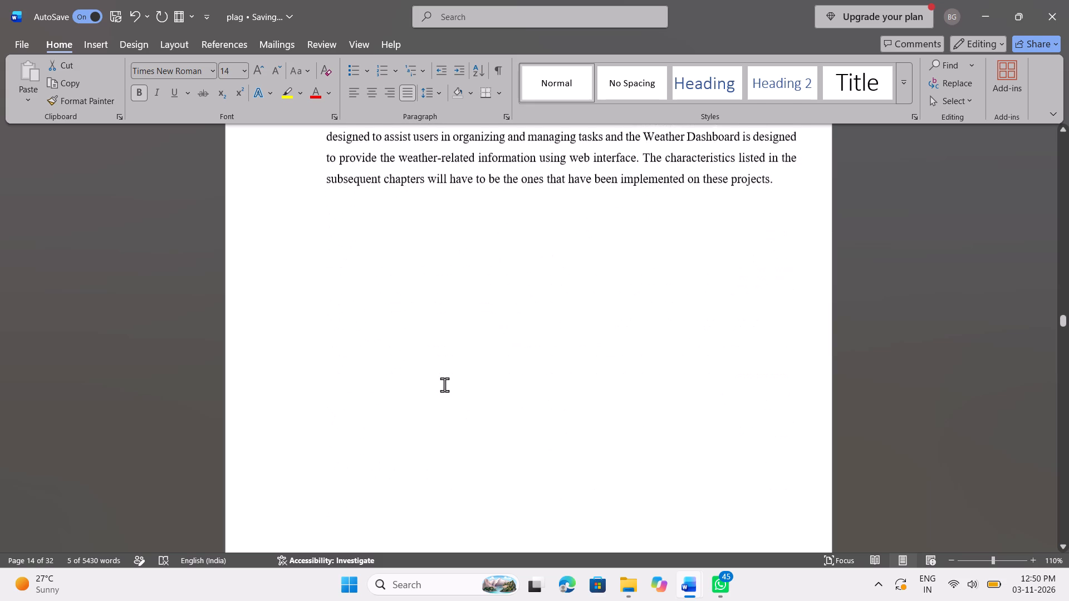
pyautogui.scroll(-2, 444, 385)
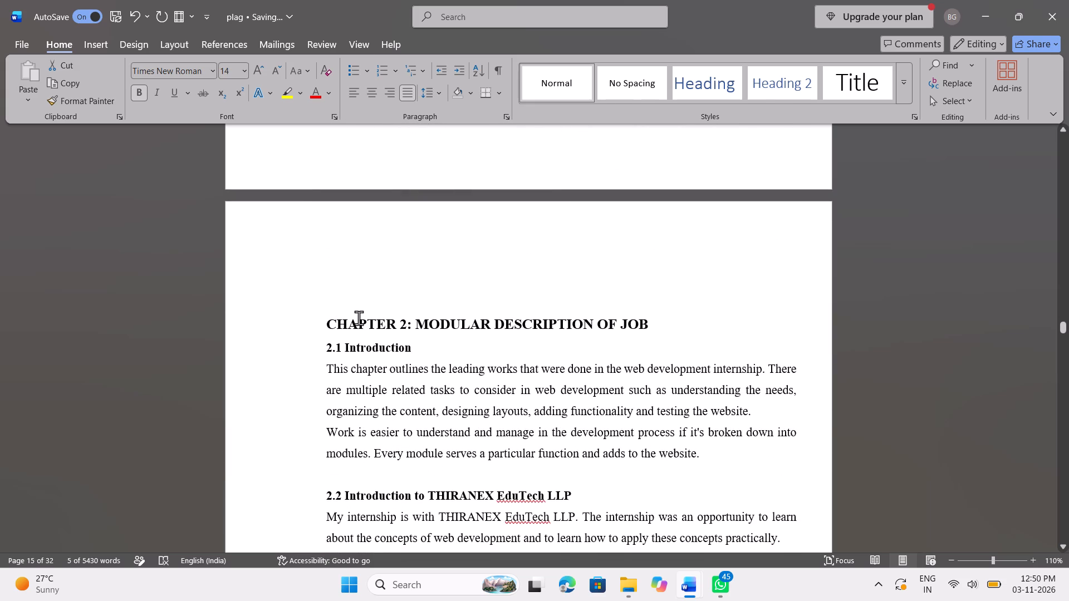
pyautogui.click(332, 307)
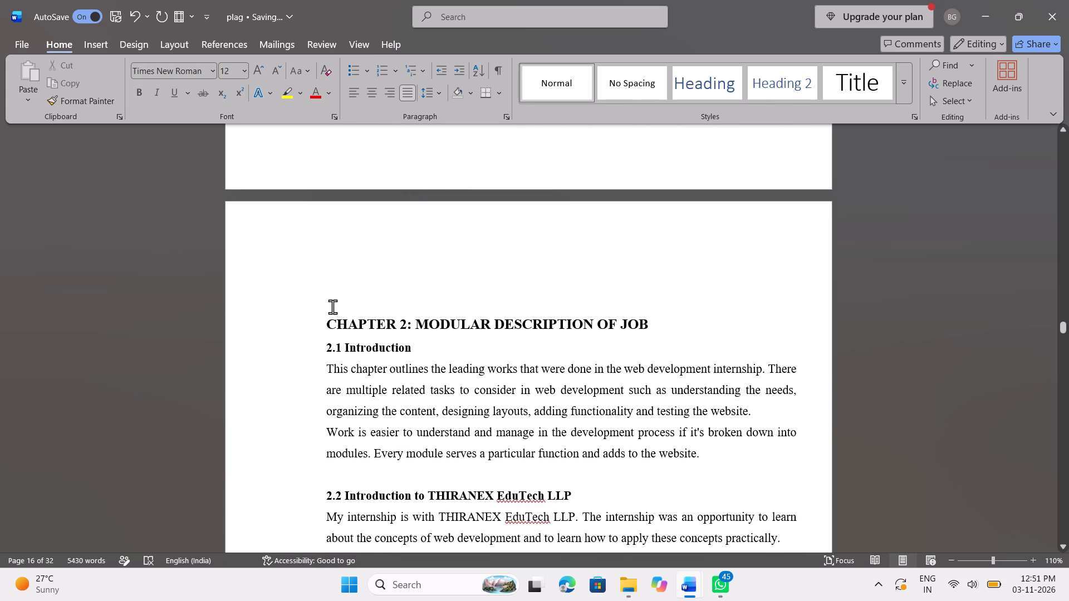
pyautogui.press('BackSpace')
pyautogui.press('BackSpace')
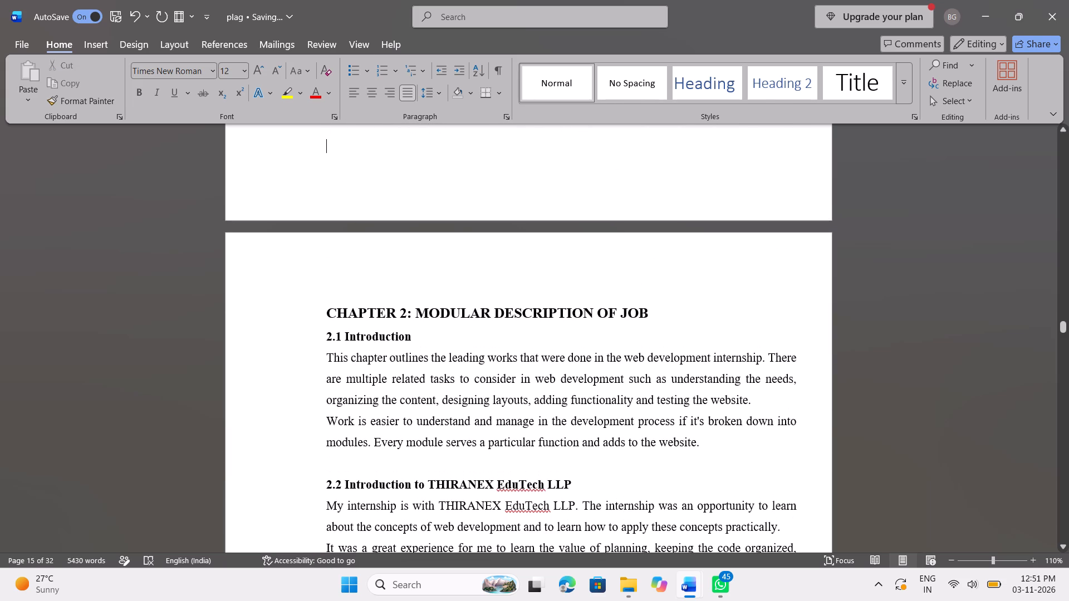
# Enlarge the "CHAPTER 2: MODULAR DESCRIPTION OF JOB" heading to 18 pt.
pyautogui.click(348, 296)
pyautogui.moveTo(326, 303); pyautogui.dragTo(564, 303)
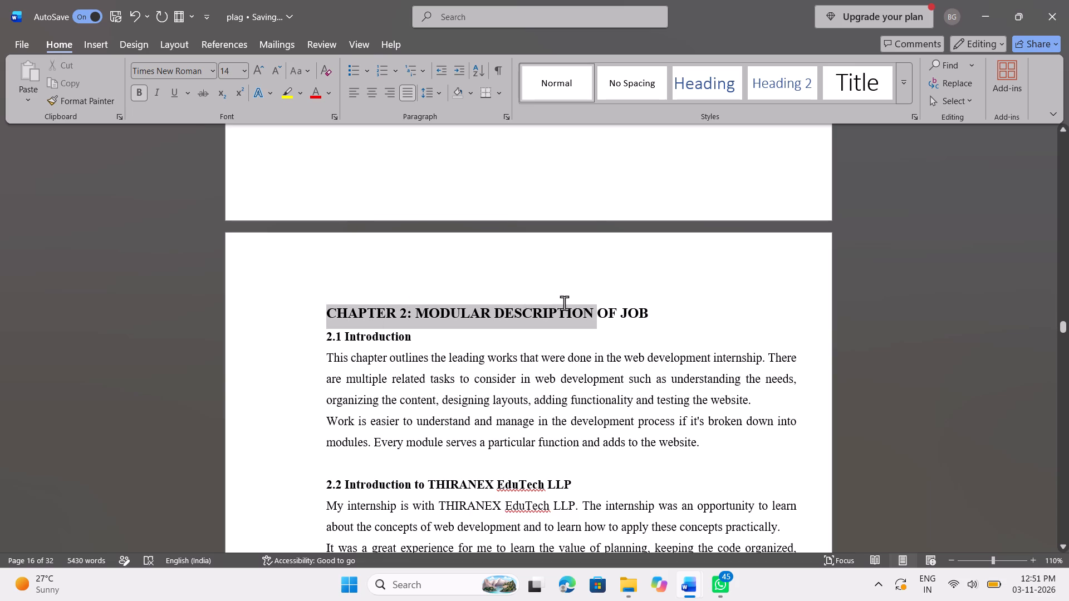
pyautogui.moveTo(564, 303); pyautogui.dragTo(749, 316)
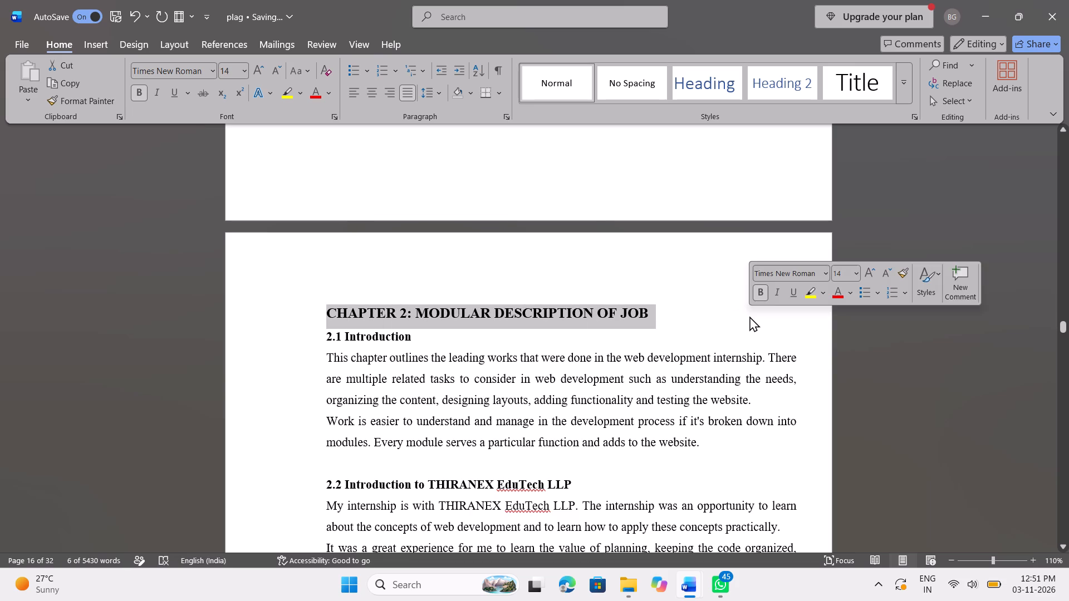
pyautogui.click(869, 274)
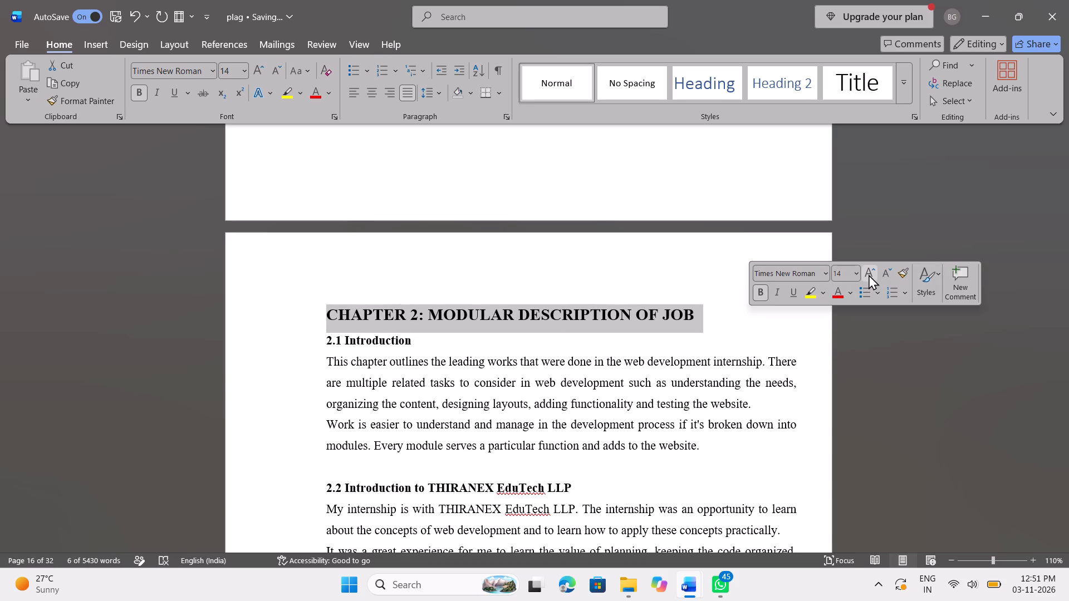
pyautogui.click(869, 274)
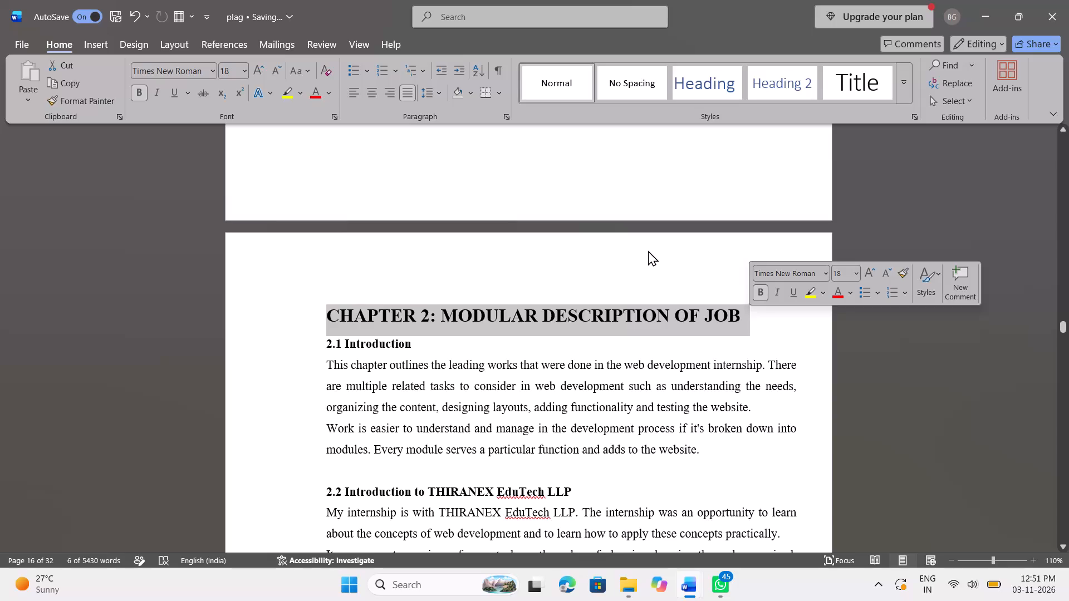
pyautogui.click(605, 259)
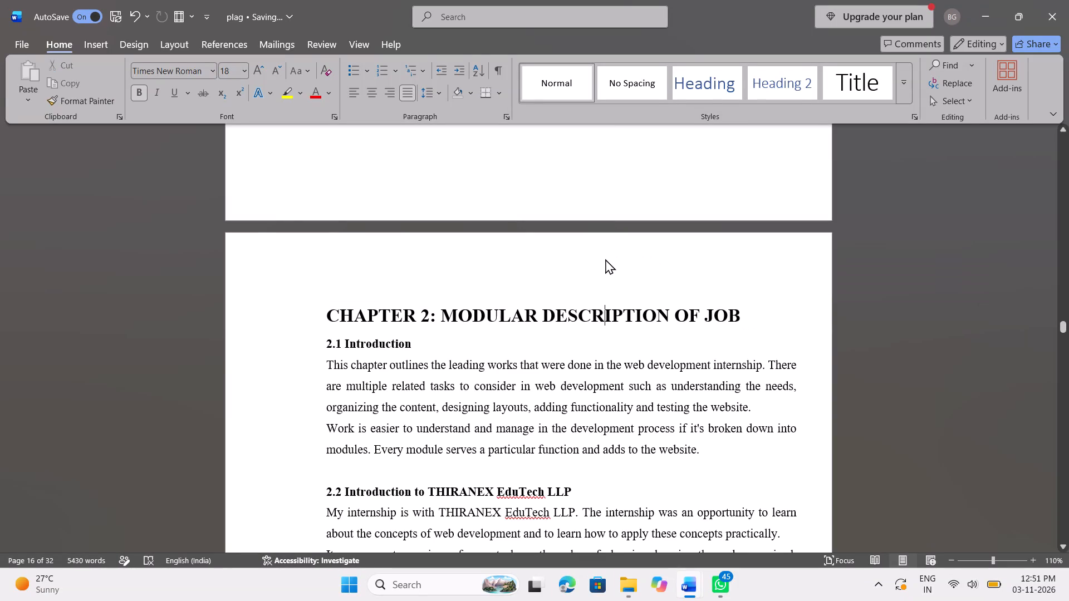
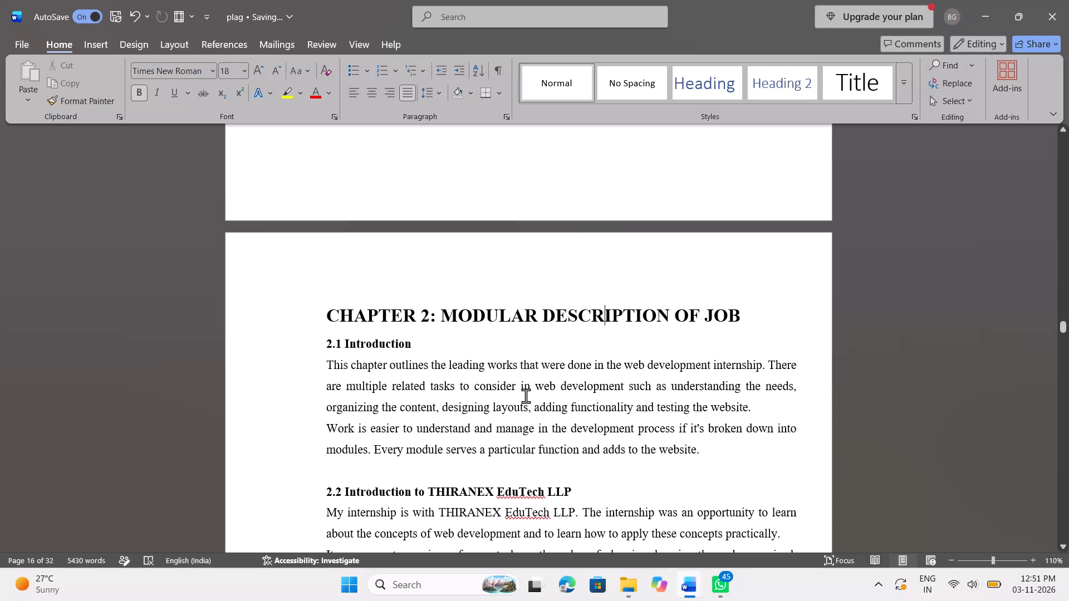
# Enlarge the "2.1 Introduction" subheading under the Chapter 2 title to 16 pt.
pyautogui.scroll(-1, 526, 396)
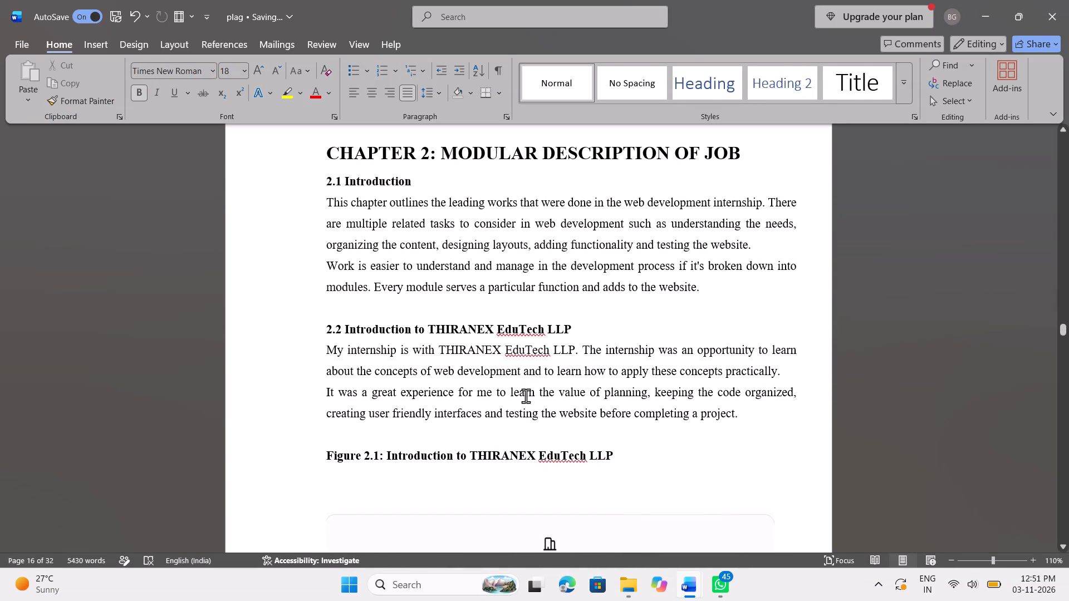
pyautogui.scroll(1, 526, 396)
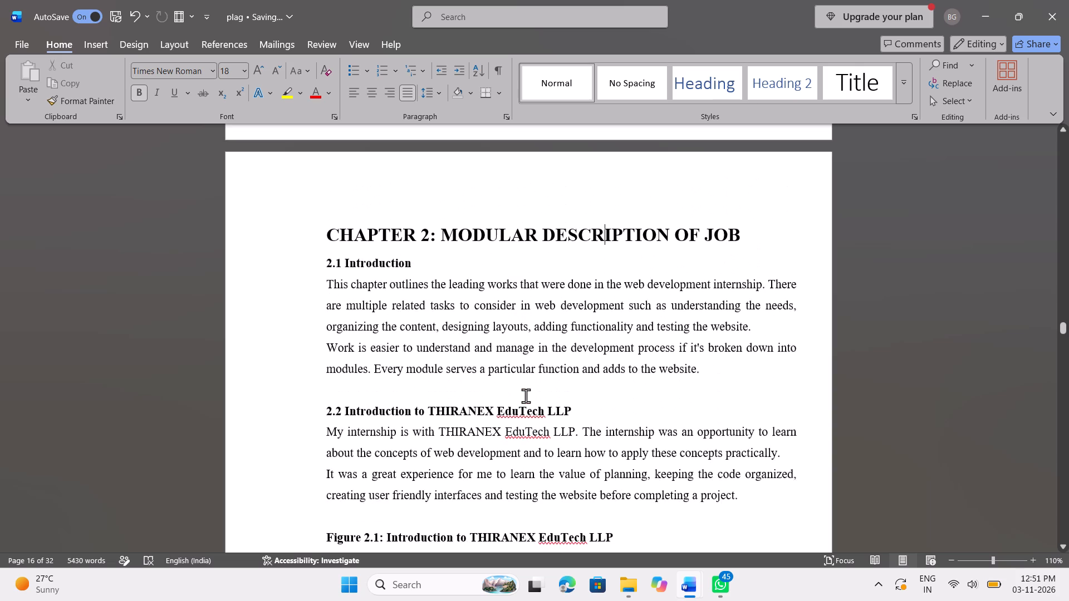
pyautogui.scroll(1, 526, 396)
pyautogui.moveTo(414, 270); pyautogui.dragTo(303, 285)
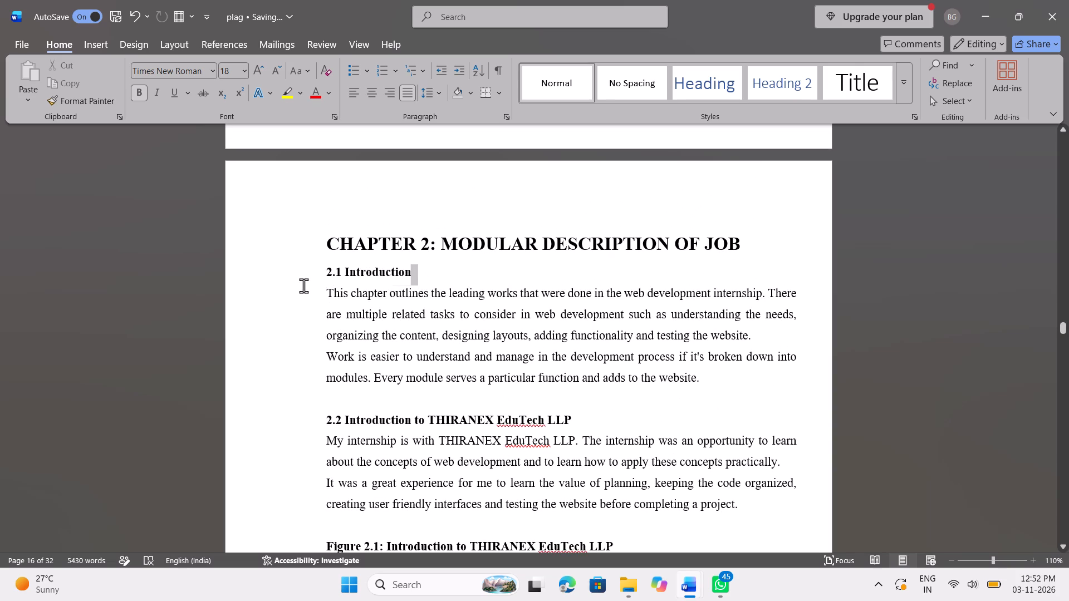
pyautogui.moveTo(303, 285); pyautogui.dragTo(308, 277)
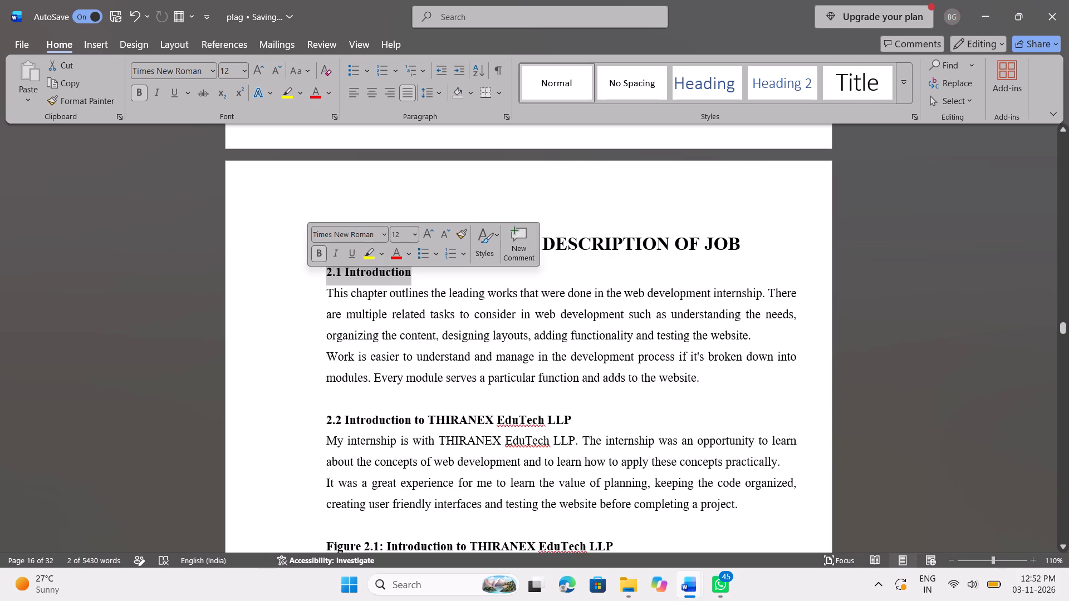
pyautogui.click(428, 229)
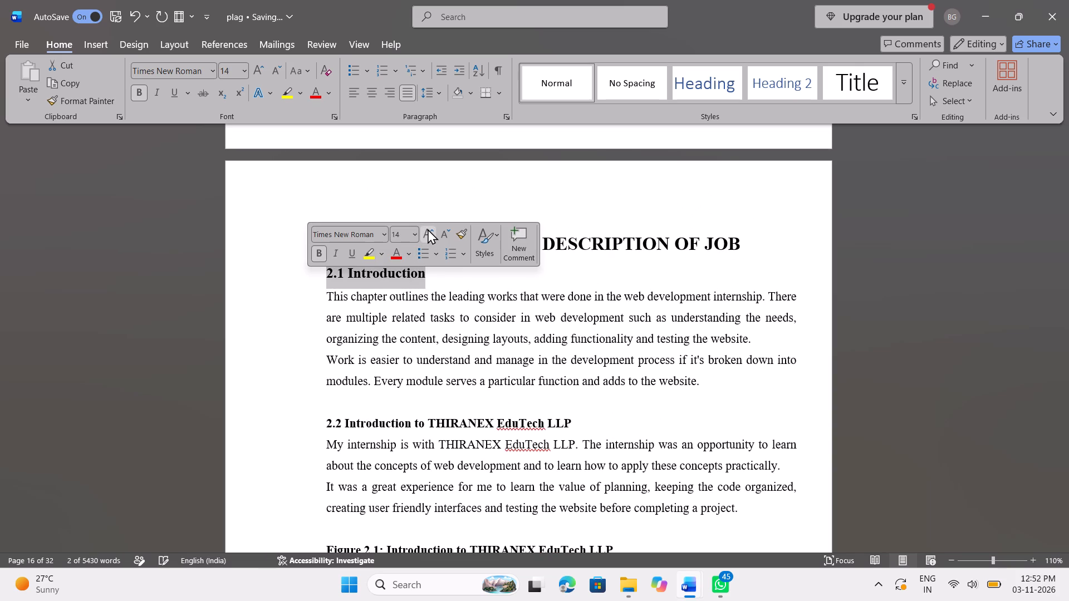
pyautogui.click(428, 229)
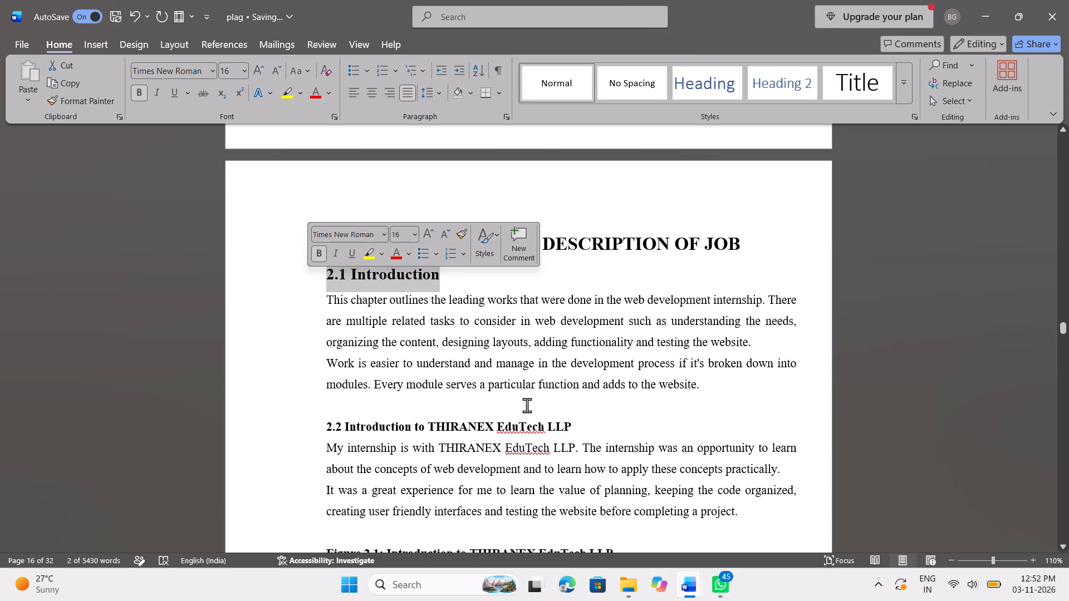
# Enlarge the "2.2 Introduction to THIRANEX EduTech LLP" subheading to 14 pt.
pyautogui.moveTo(592, 426); pyautogui.dragTo(324, 426)
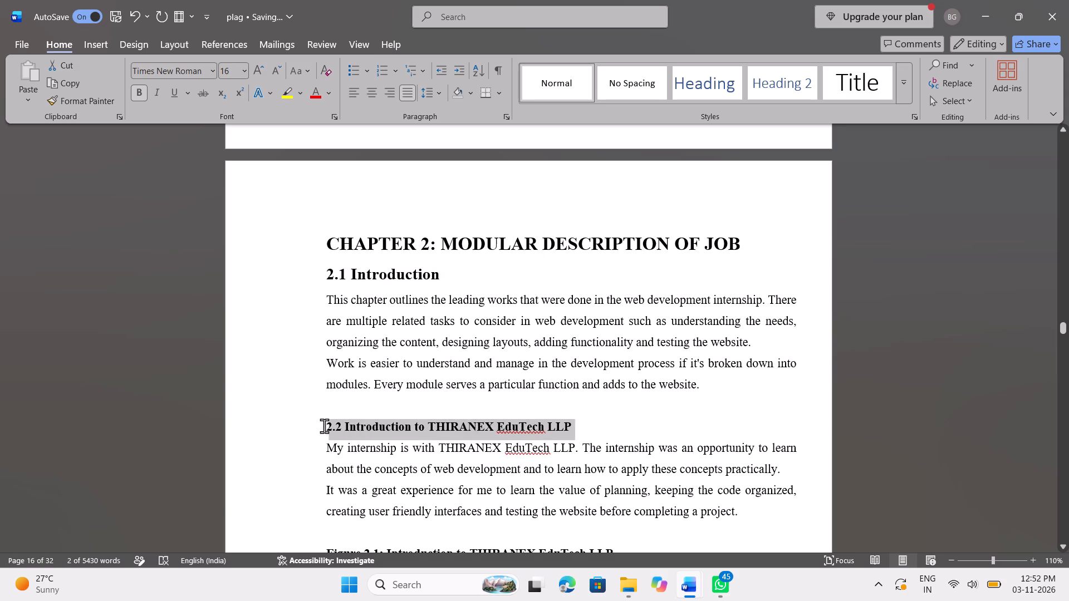
pyautogui.moveTo(324, 426); pyautogui.dragTo(321, 426)
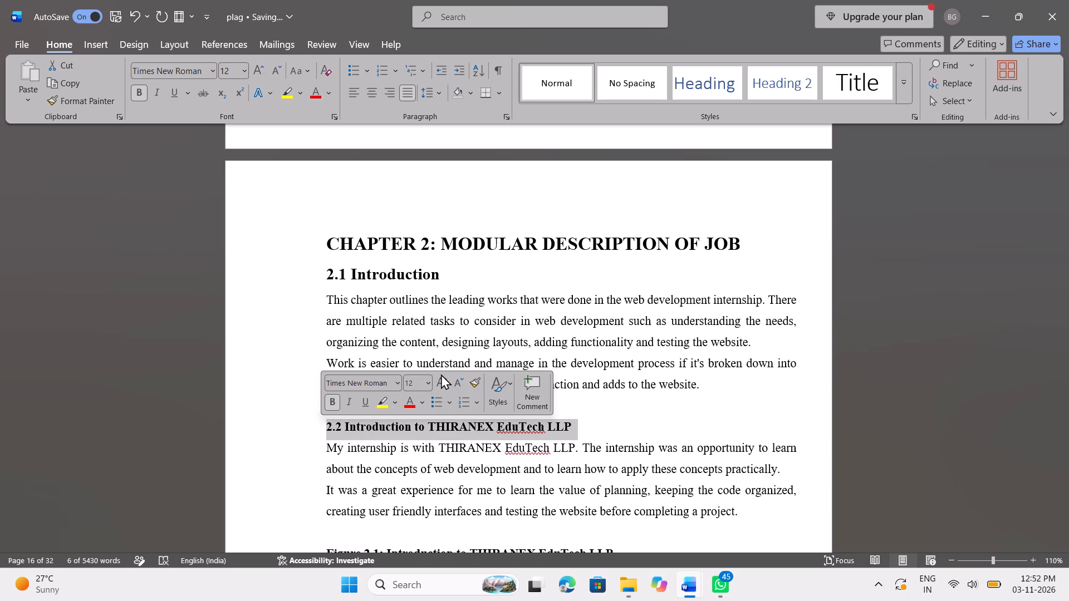
pyautogui.click(441, 374)
pyautogui.click(442, 378)
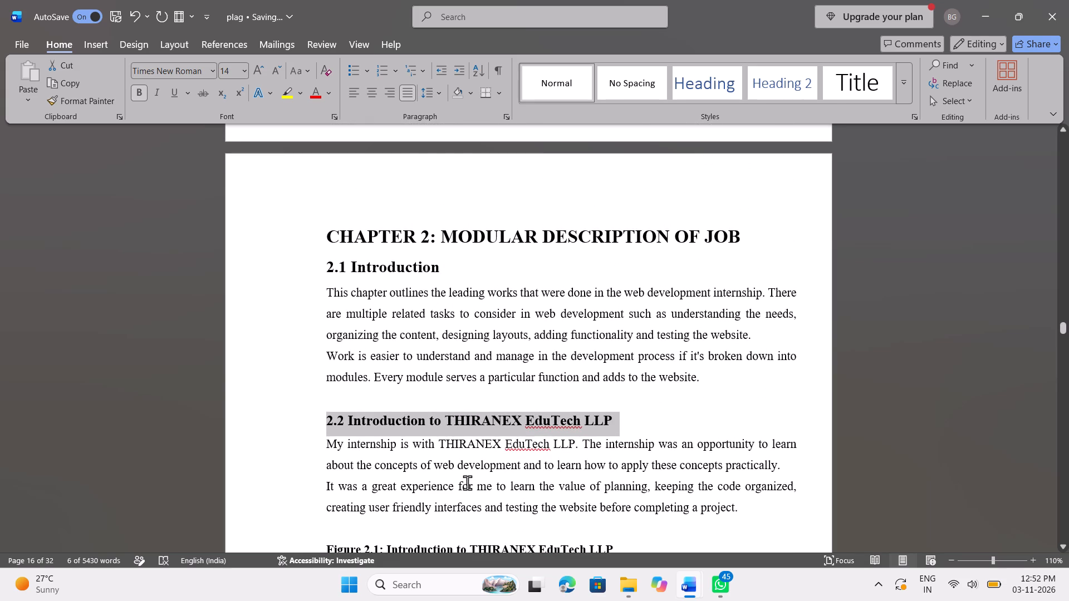
pyautogui.click(685, 406)
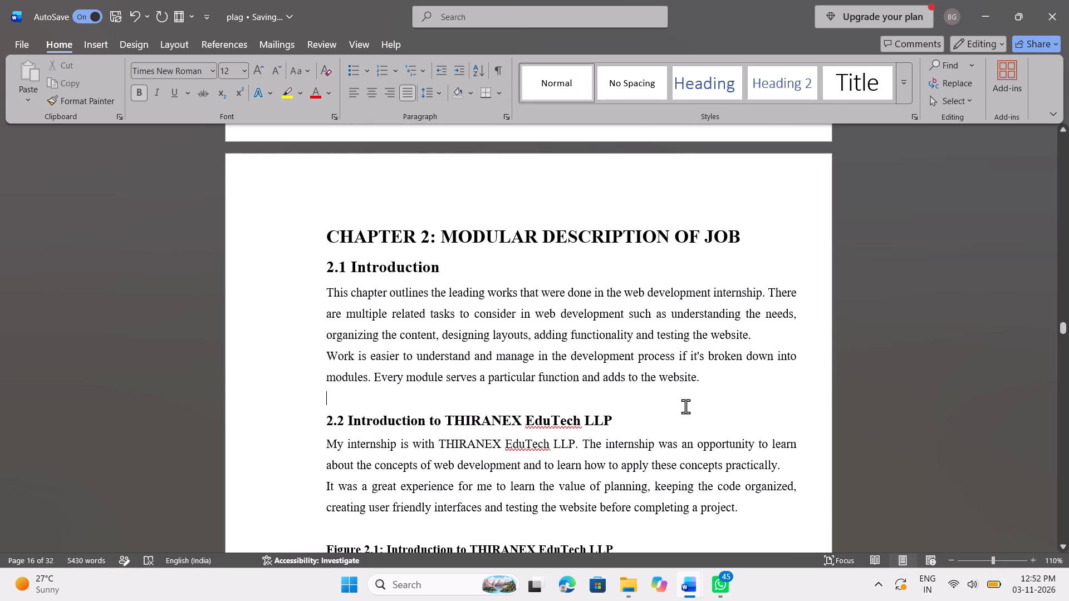
# Enlarge the caption "Figure 2.1: Introduction to THIRANEX EduTech LLP" to 14 pt.
pyautogui.scroll(-1, 685, 406)
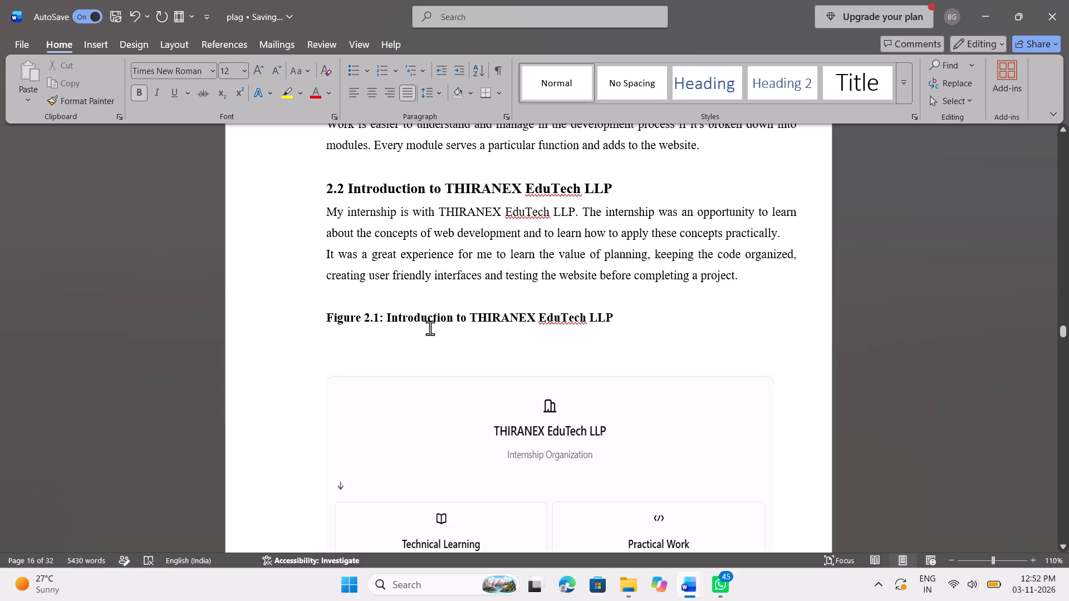
pyautogui.moveTo(322, 310); pyautogui.dragTo(373, 323)
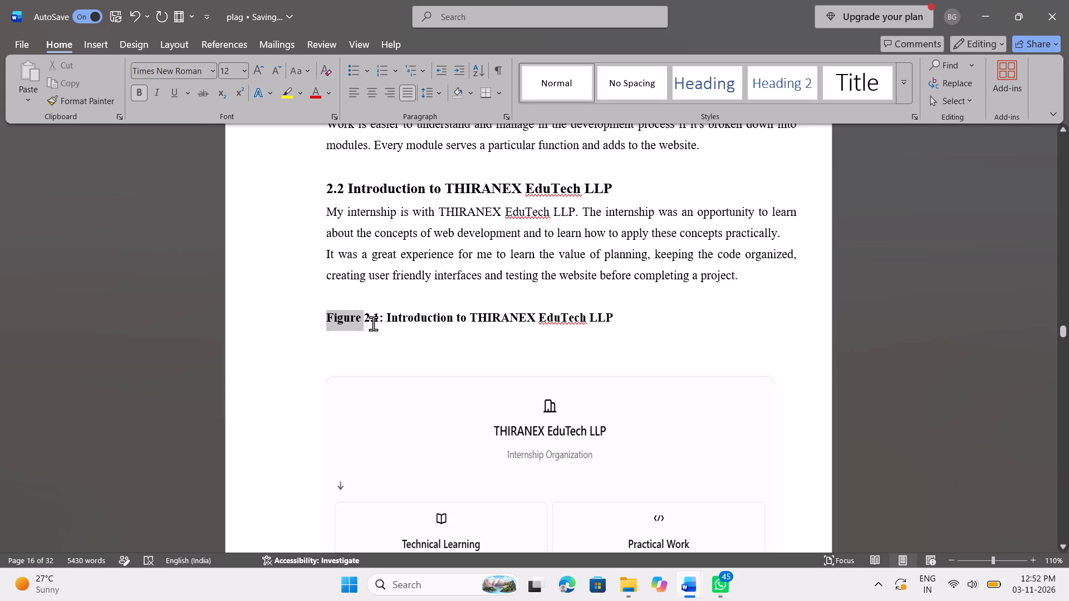
pyautogui.moveTo(373, 323); pyautogui.dragTo(615, 321)
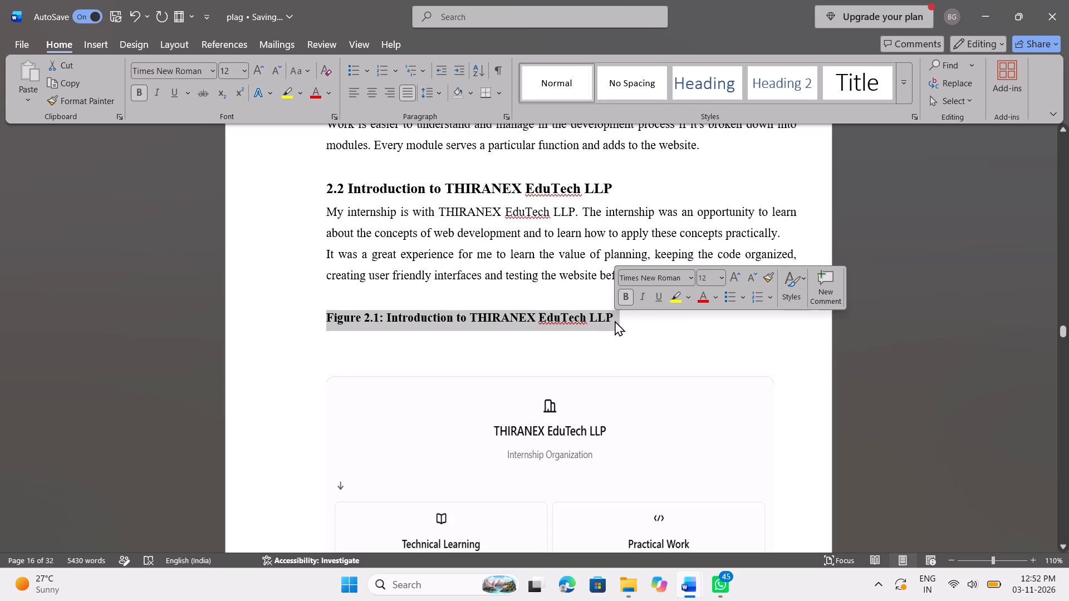
pyautogui.click(737, 279)
pyautogui.click(654, 334)
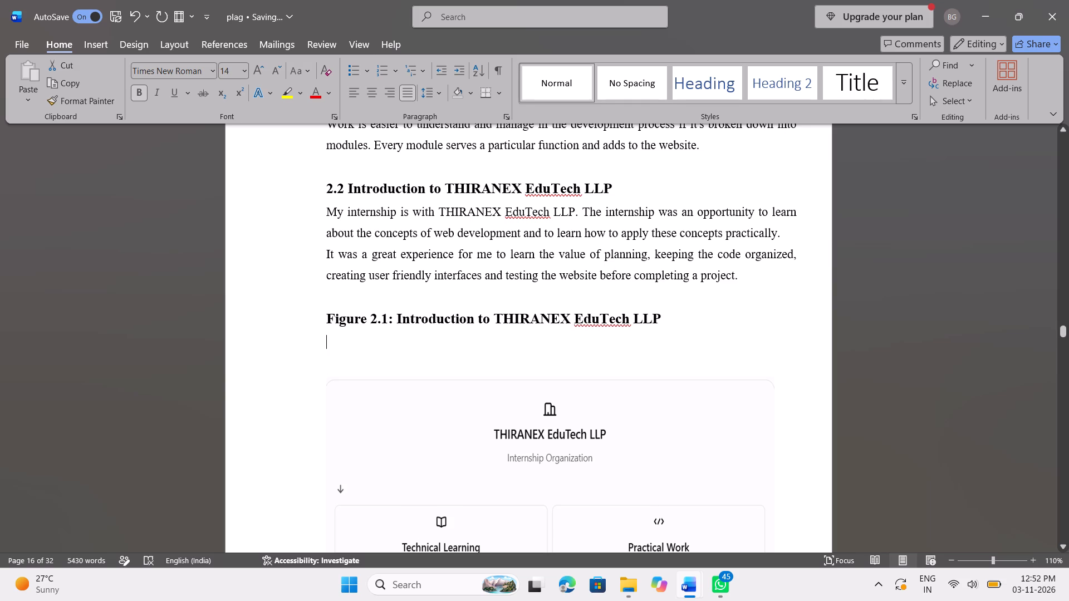
# Enlarge the "2.3 Major Modules of Work" subheading at the start of the following page to 14 pt.
pyautogui.scroll(-3, 654, 334)
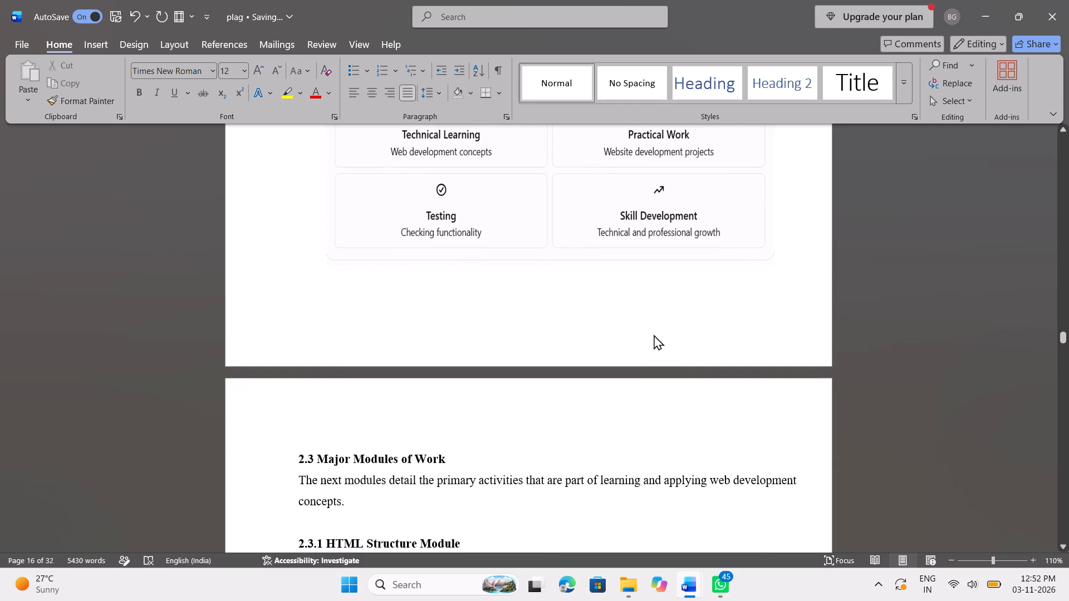
pyautogui.scroll(-2, 654, 334)
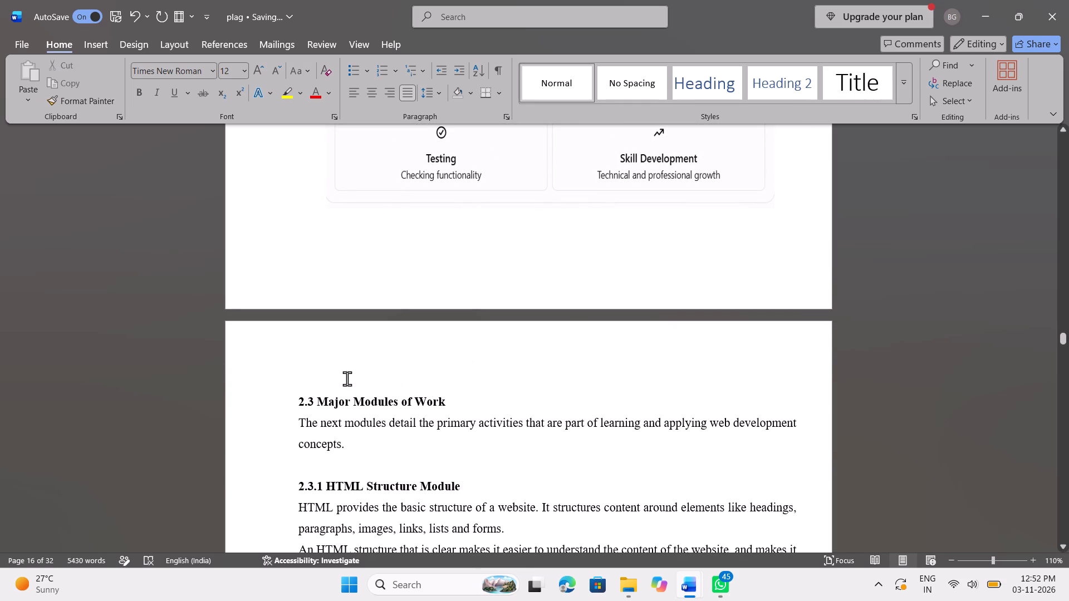
pyautogui.click(340, 376)
pyautogui.scroll(-1, 340, 376)
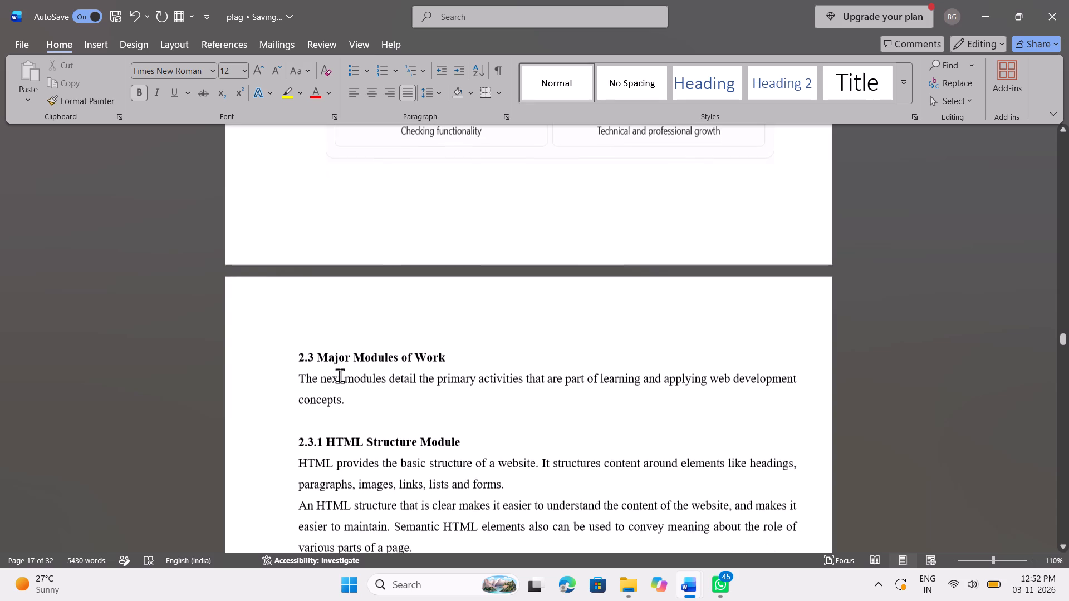
pyautogui.scroll(-1, 340, 376)
pyautogui.moveTo(458, 305); pyautogui.dragTo(419, 302)
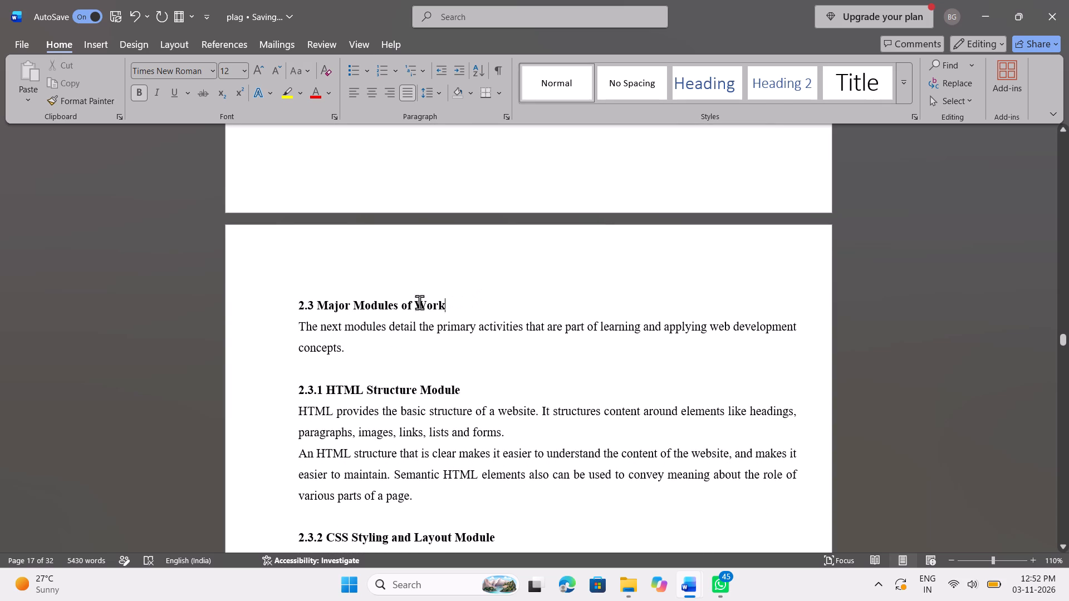
pyautogui.moveTo(419, 302); pyautogui.dragTo(293, 301)
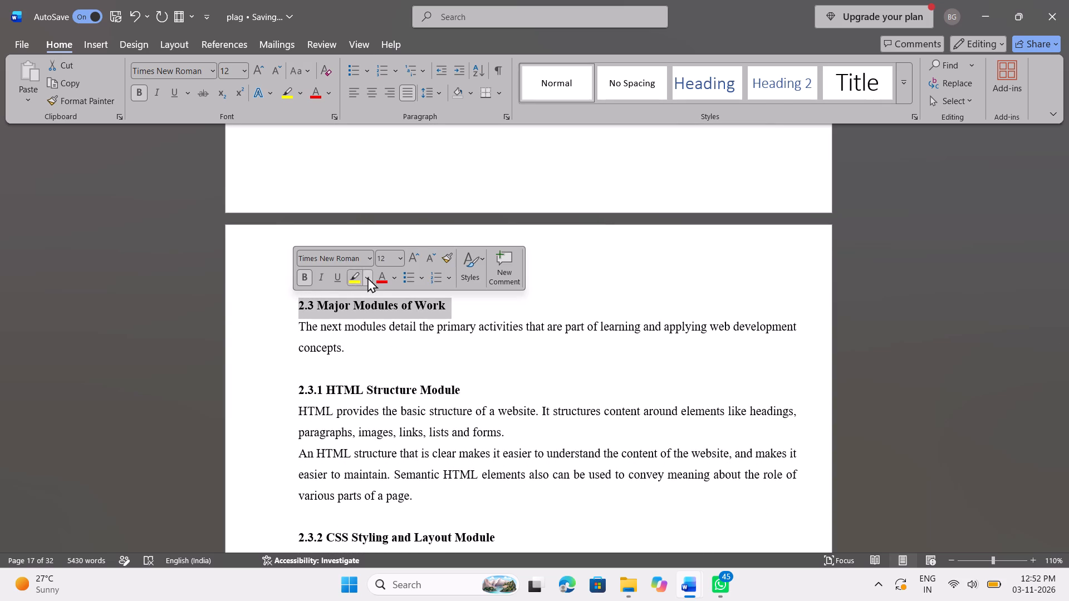
pyautogui.click(408, 258)
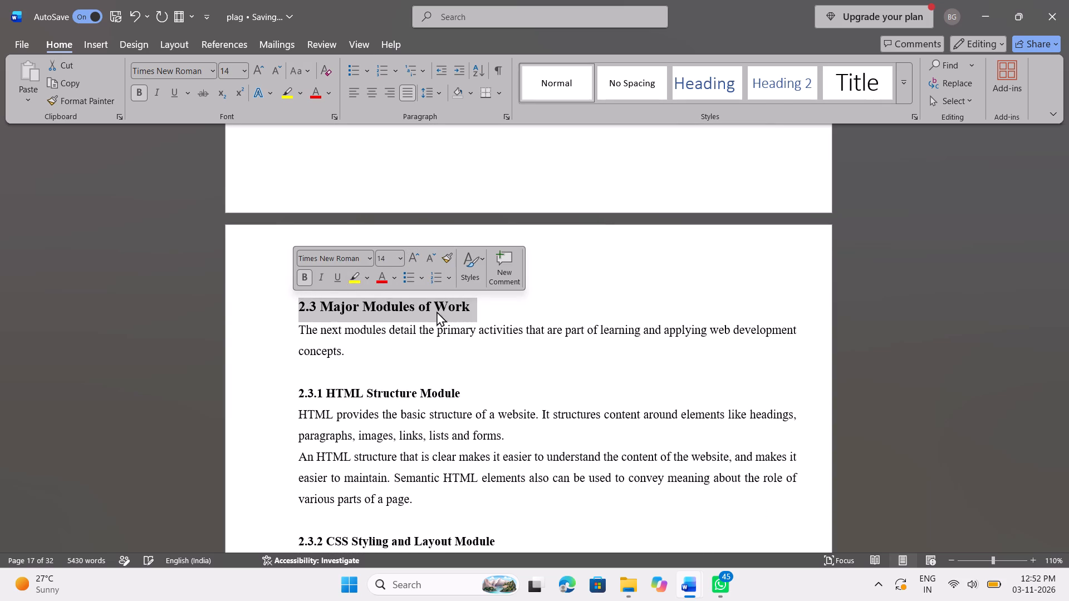
# Enlarge the "2.3.1 HTML Structure Module" subheading to 14 pt.
pyautogui.moveTo(469, 391); pyautogui.dragTo(320, 387)
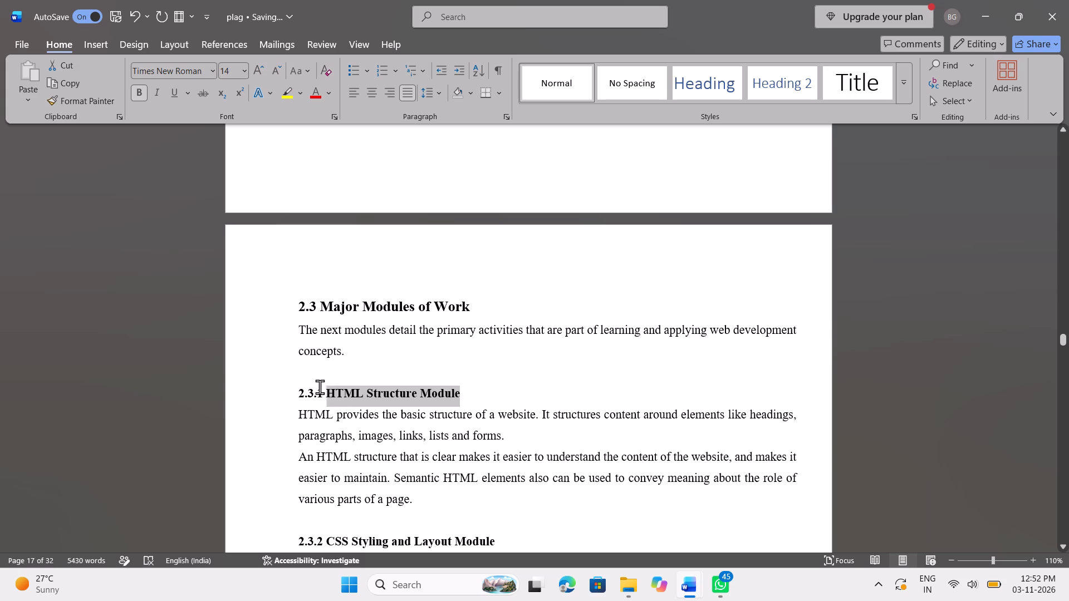
pyautogui.moveTo(320, 387); pyautogui.dragTo(289, 387)
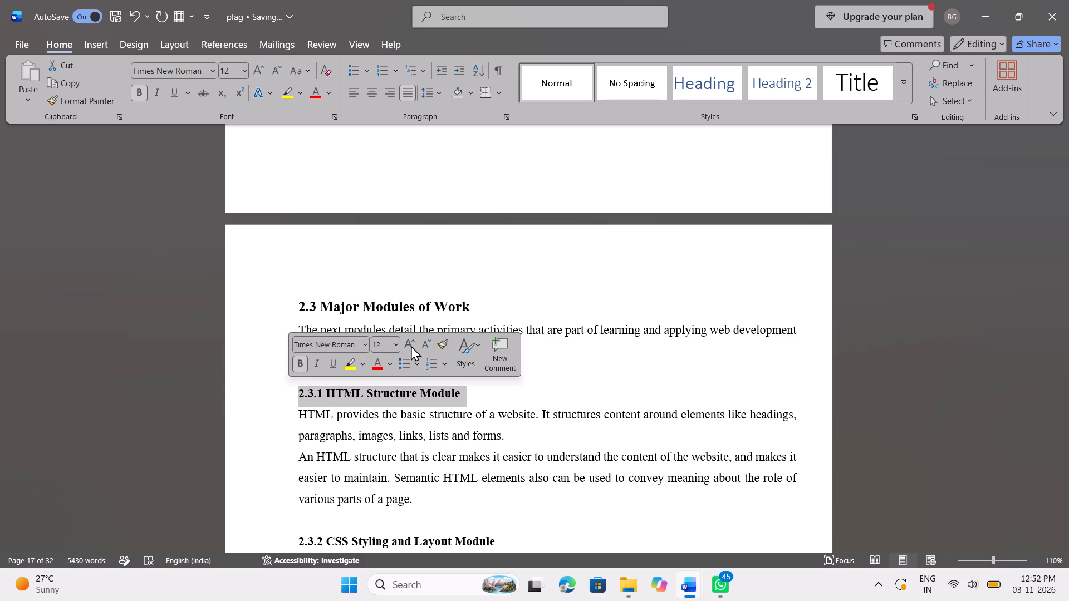
pyautogui.click(410, 346)
# Enlarge the "2.3.2 CSS Styling and Layout Module" subheading to 14 pt.
pyautogui.scroll(-1, 420, 439)
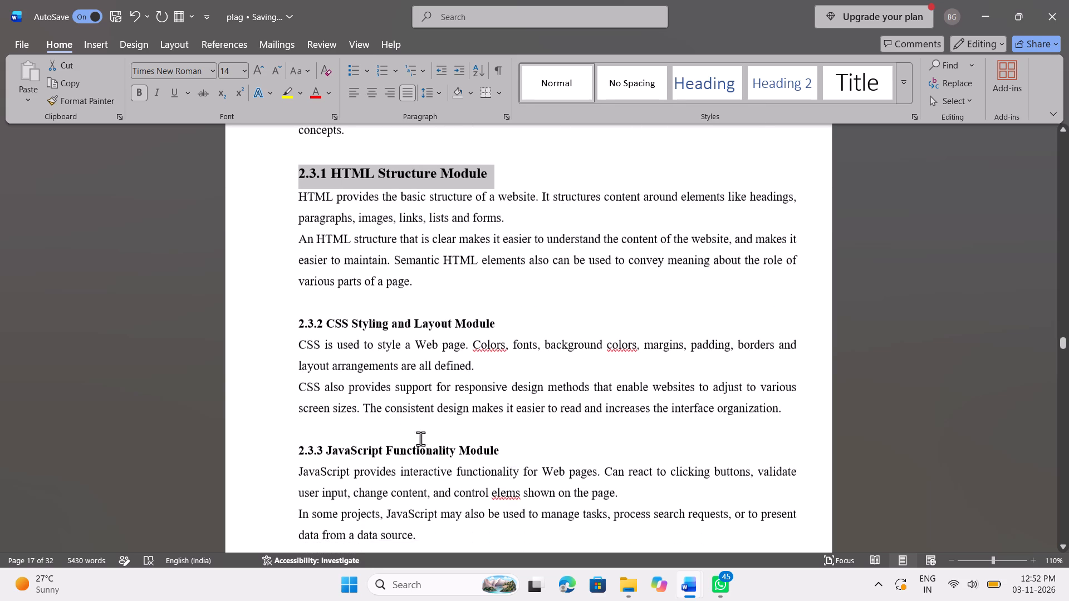
pyautogui.scroll(-1, 420, 439)
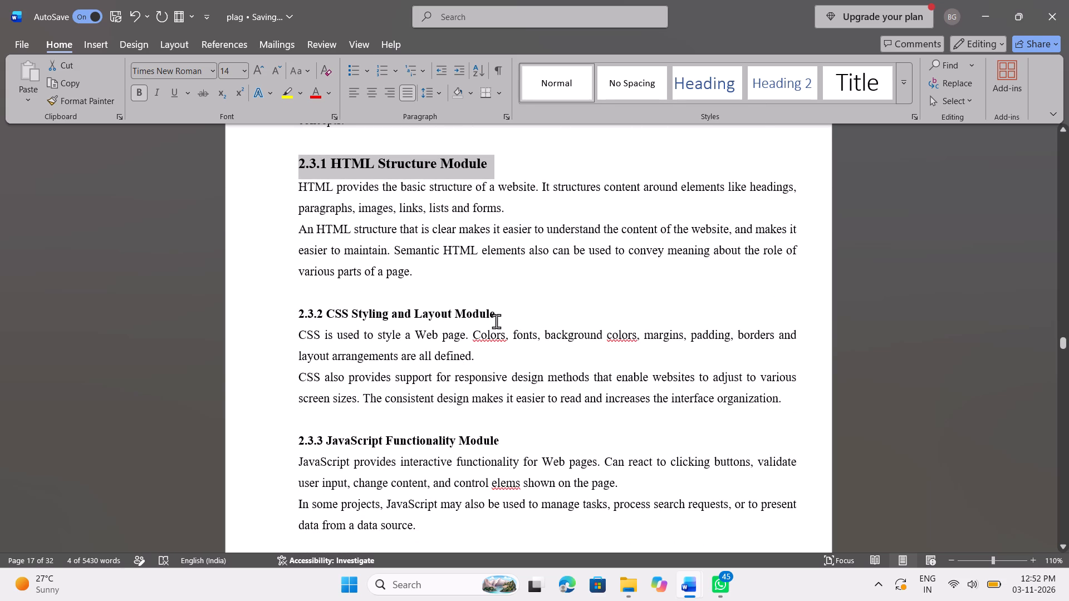
pyautogui.moveTo(497, 317); pyautogui.dragTo(286, 327)
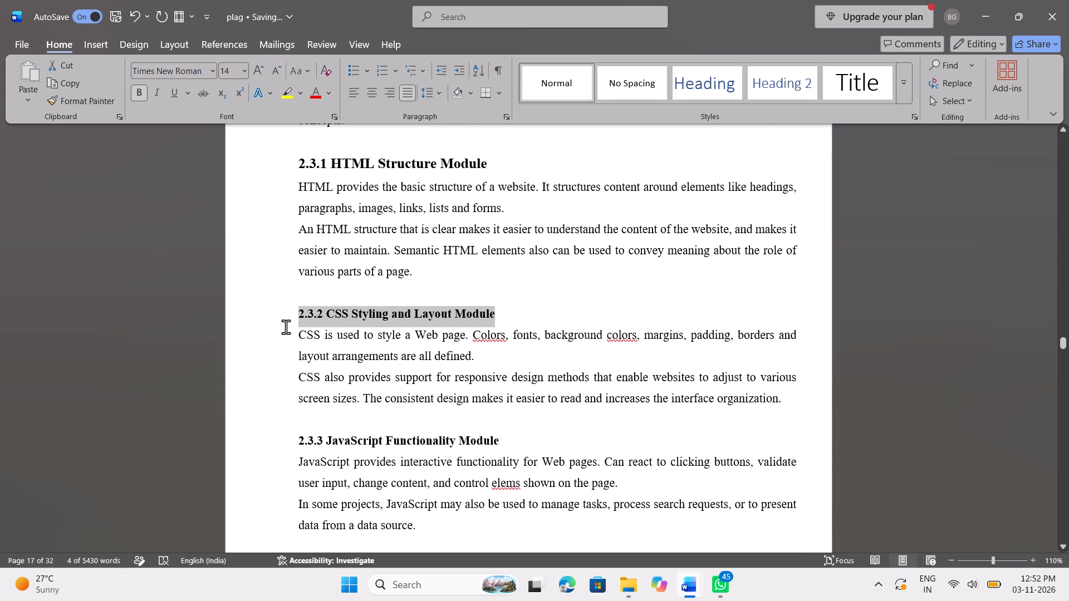
pyautogui.moveTo(286, 327); pyautogui.dragTo(301, 314)
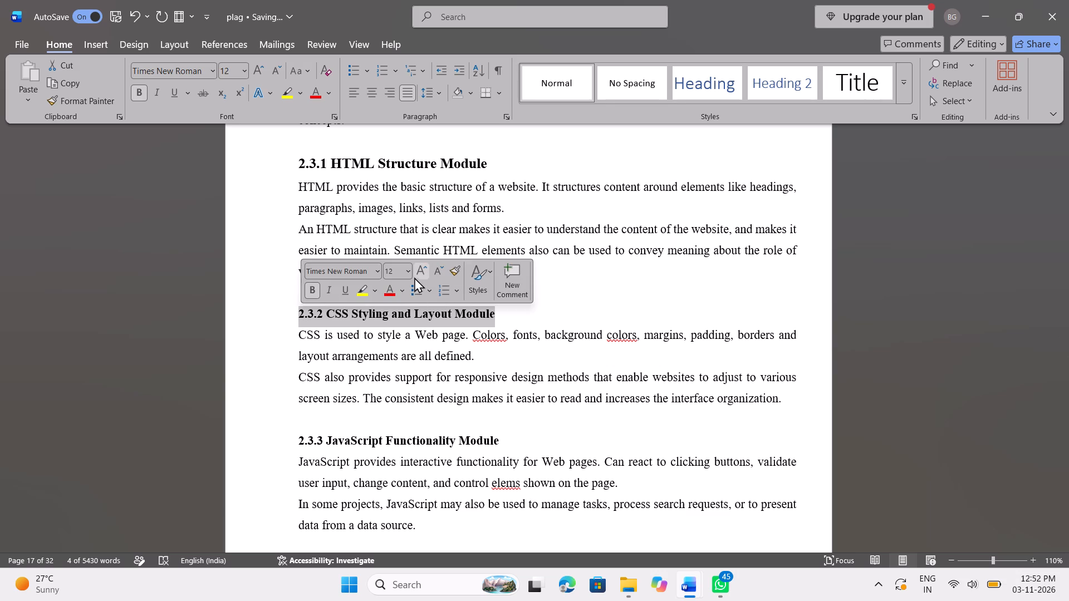
pyautogui.click(416, 270)
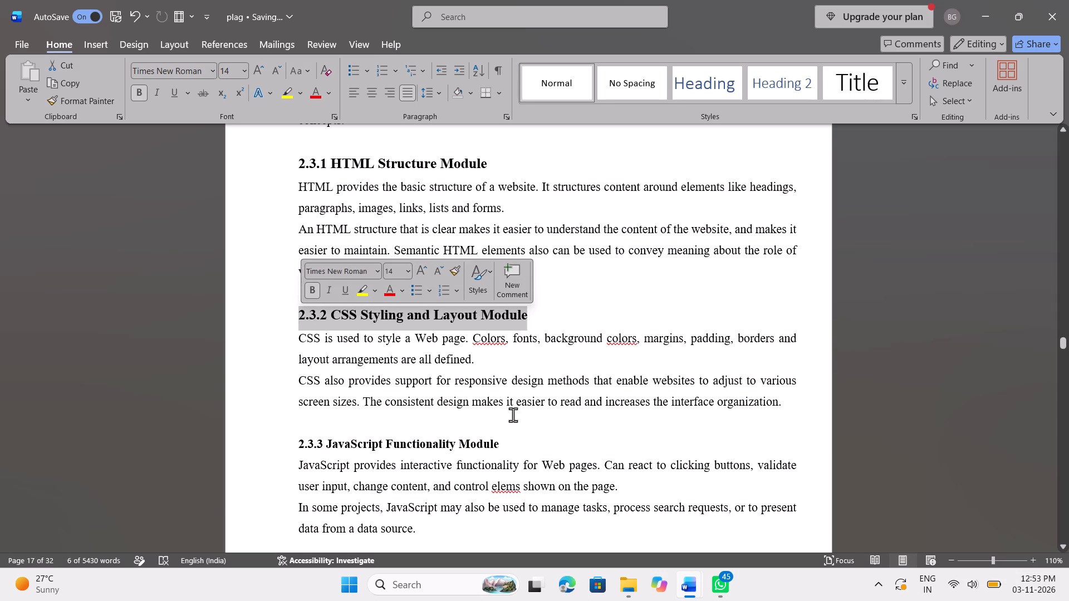
# Enlarge the "2.3.3 JavaScript Functionality Module" subheading to 14 pt.
pyautogui.moveTo(509, 442); pyautogui.dragTo(326, 440)
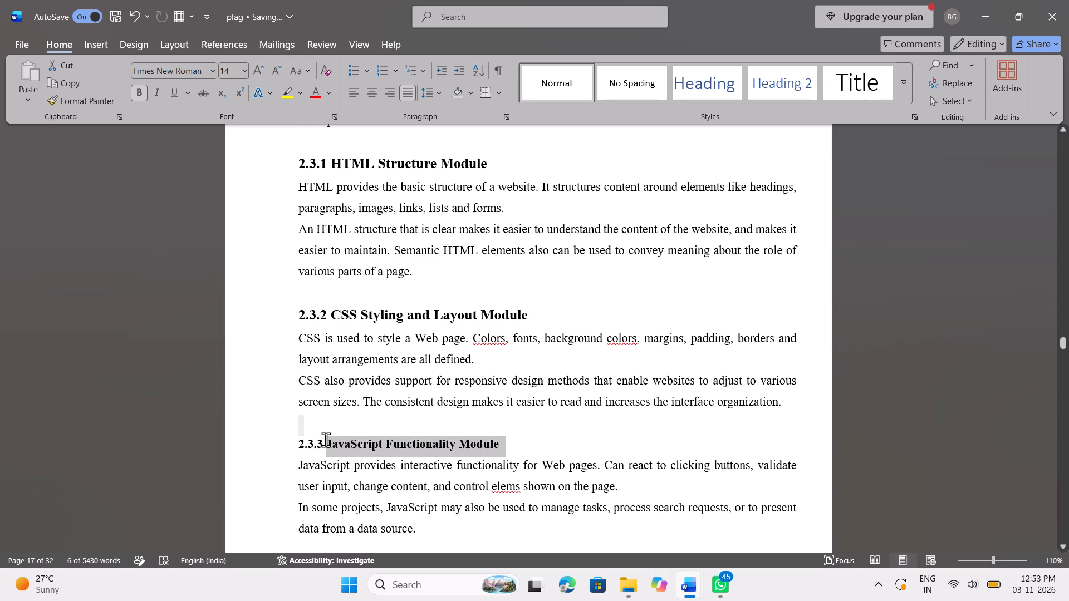
pyautogui.moveTo(326, 440); pyautogui.dragTo(295, 446)
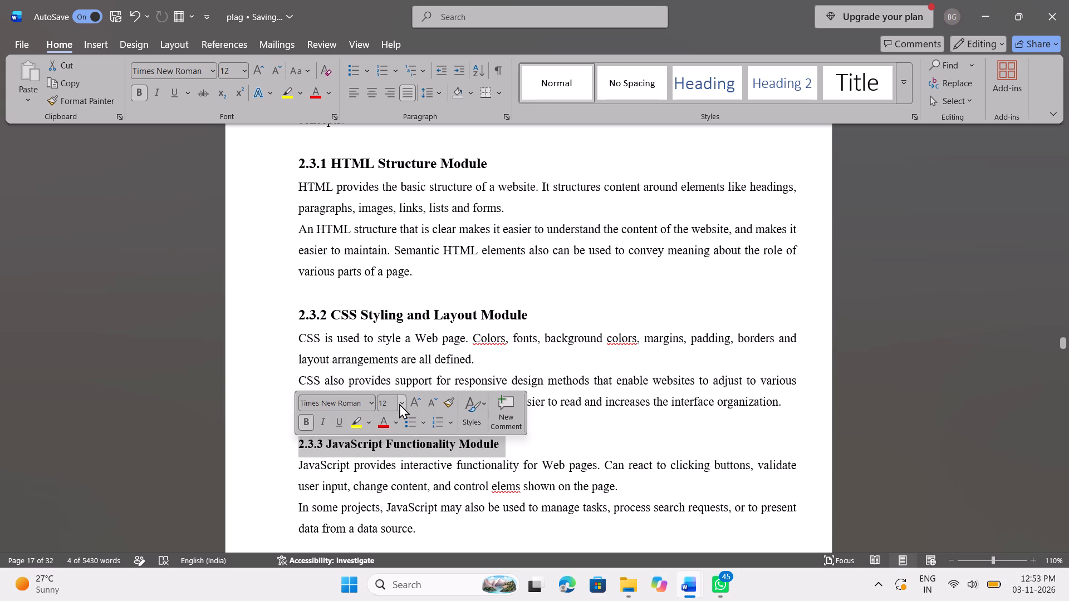
pyautogui.click(413, 406)
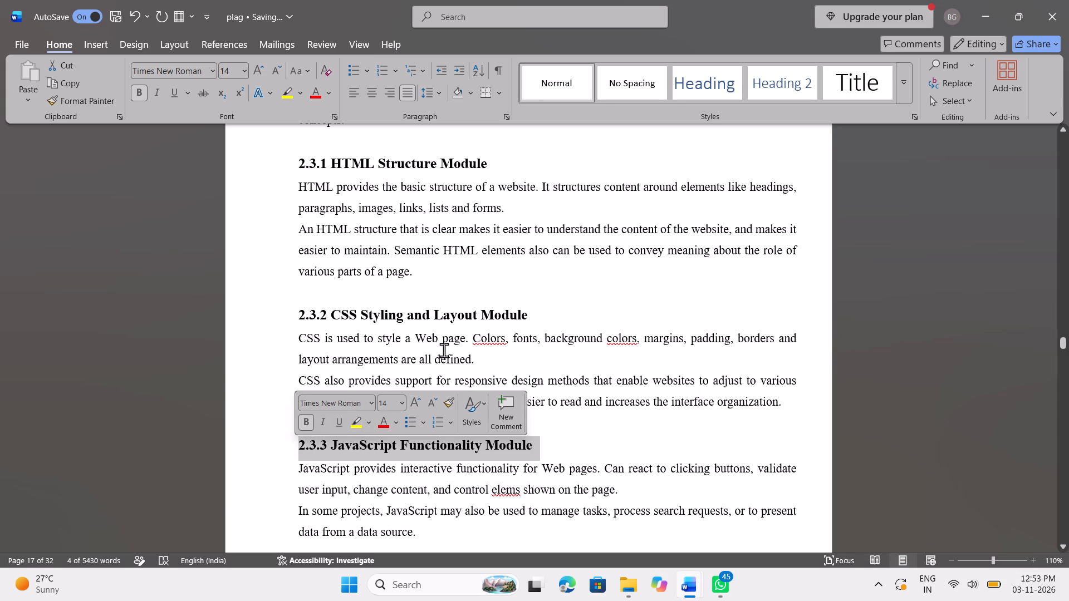
# Enlarge the "2.3.4 Responsive Design Module" subheading to 14 pt.
pyautogui.scroll(-1, 444, 350)
pyautogui.moveTo(479, 310); pyautogui.dragTo(293, 313)
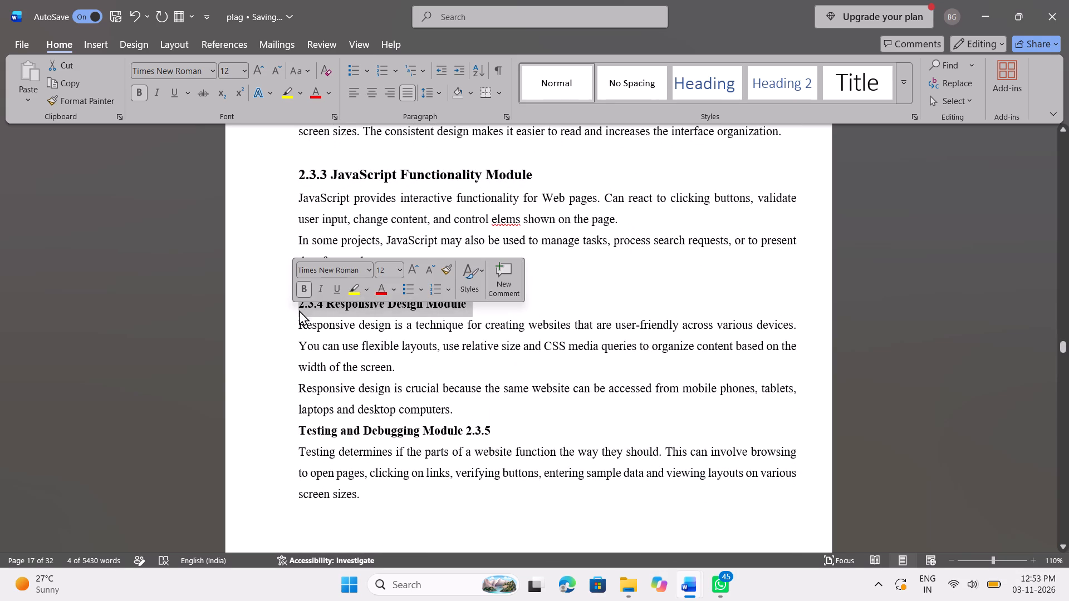
pyautogui.click(410, 264)
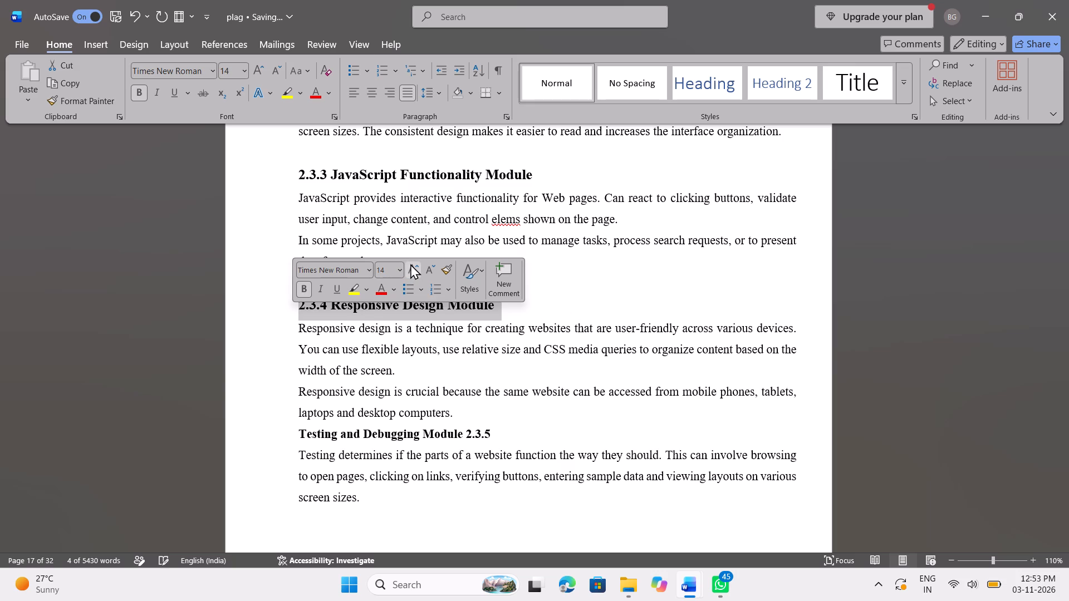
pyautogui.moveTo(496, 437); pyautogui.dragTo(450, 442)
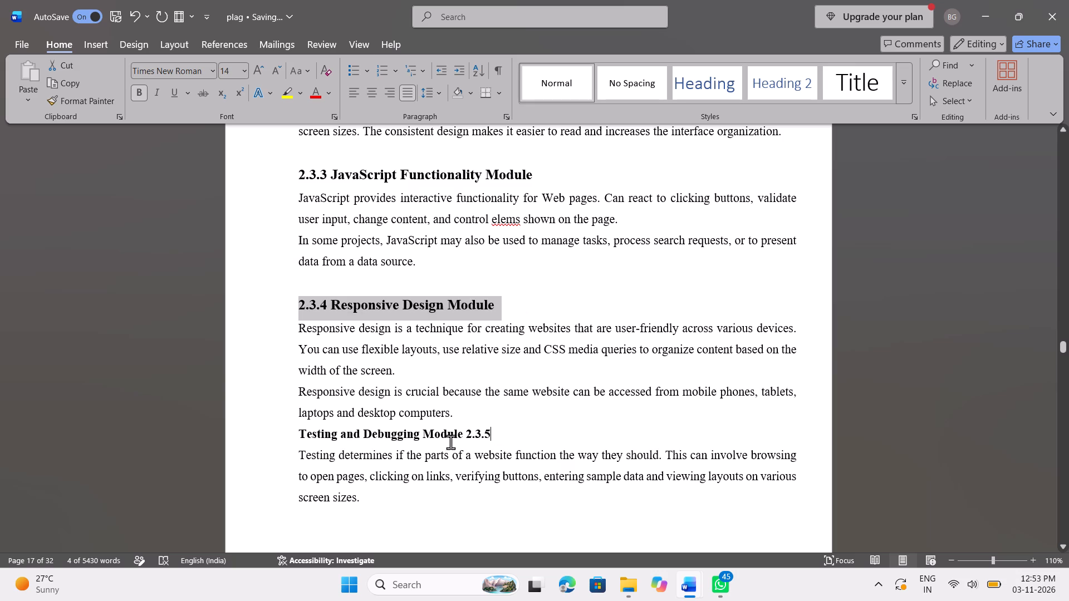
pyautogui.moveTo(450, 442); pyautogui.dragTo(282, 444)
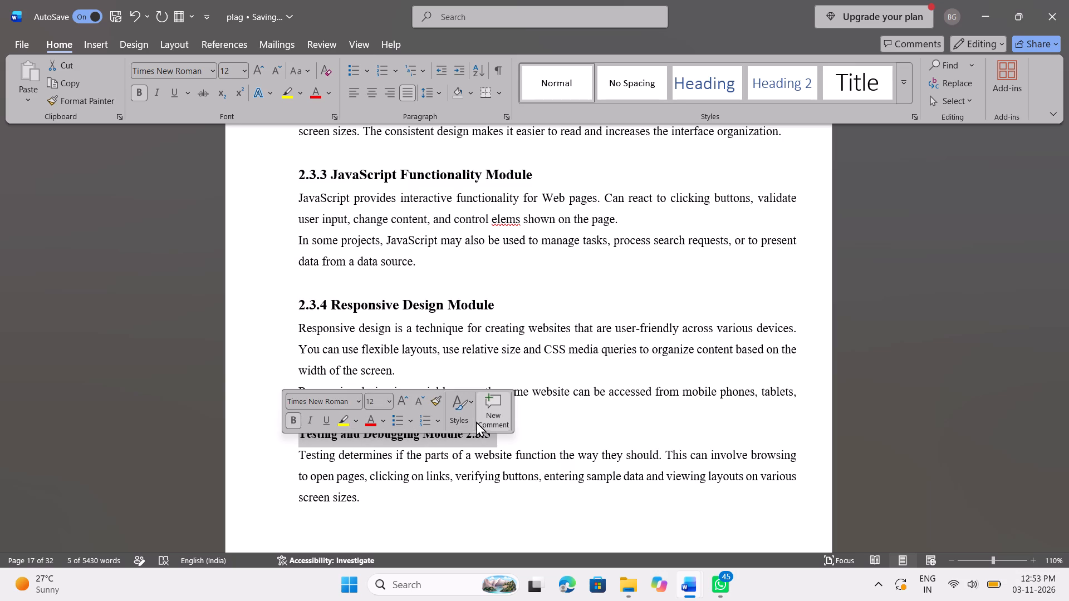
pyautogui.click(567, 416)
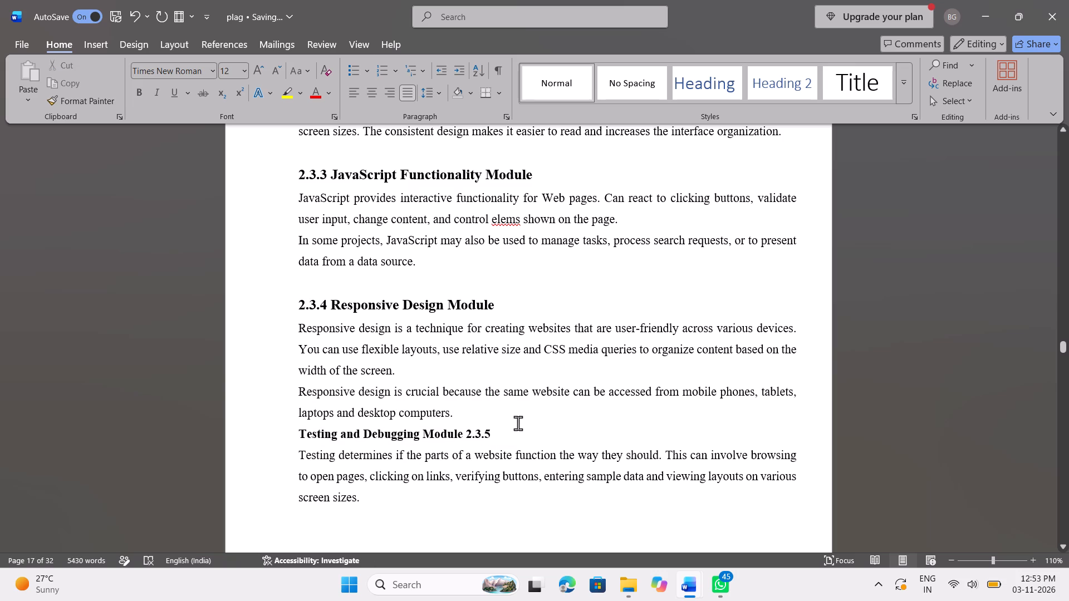
# Enlarge the "Testing and Debugging Module 2.3.5" subheading to 14 pt.
pyautogui.moveTo(509, 432); pyautogui.dragTo(307, 437)
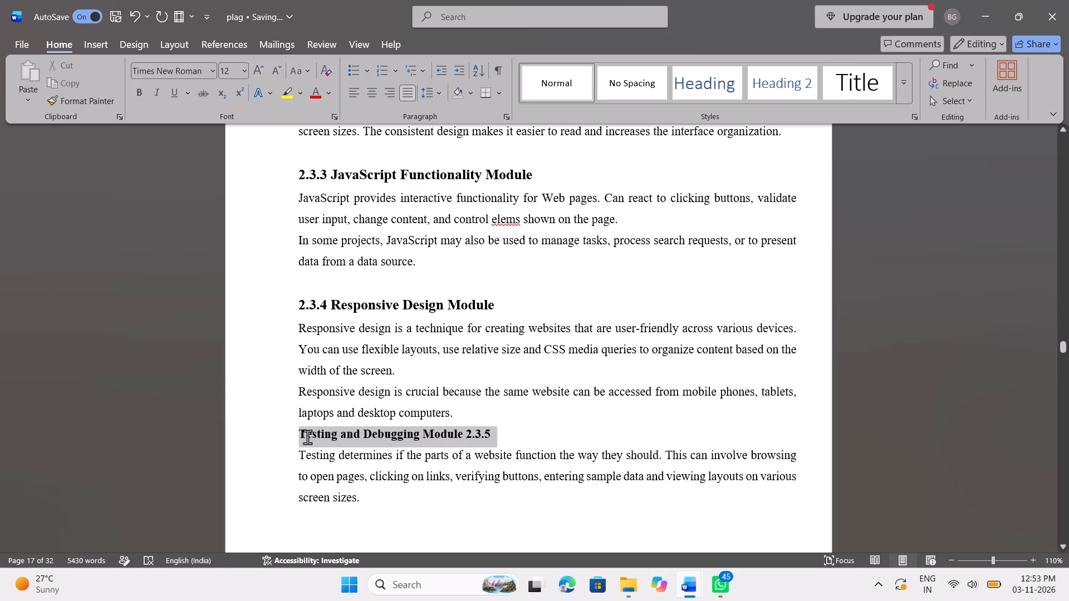
pyautogui.moveTo(307, 437); pyautogui.dragTo(306, 437)
pyautogui.click(423, 394)
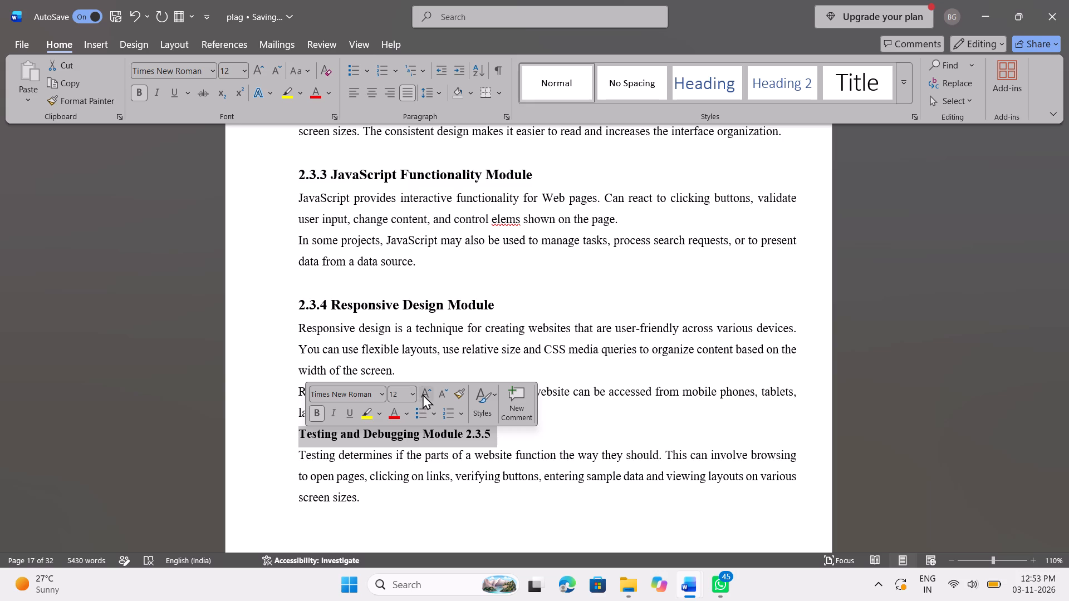
pyautogui.click(578, 430)
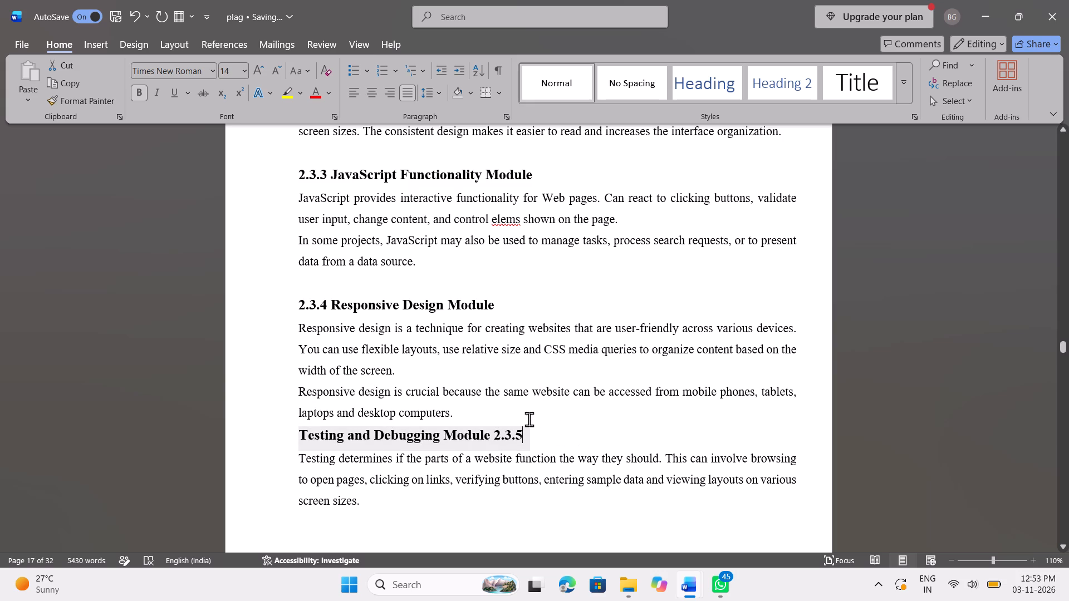
# Move the number 2.3.5 from the end to the front of the "Testing and Debugging Module" subheading, followed by a space.
pyautogui.moveTo(526, 432); pyautogui.dragTo(498, 432)
pyautogui.moveTo(498, 432); pyautogui.dragTo(490, 433)
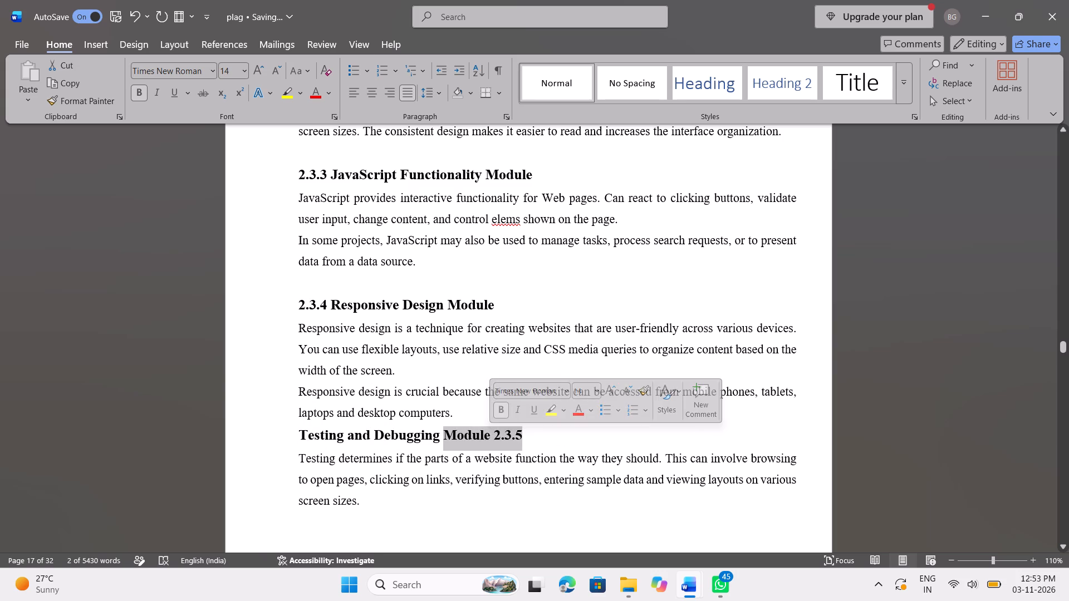
pyautogui.click(550, 449)
pyautogui.moveTo(529, 438); pyautogui.dragTo(501, 437)
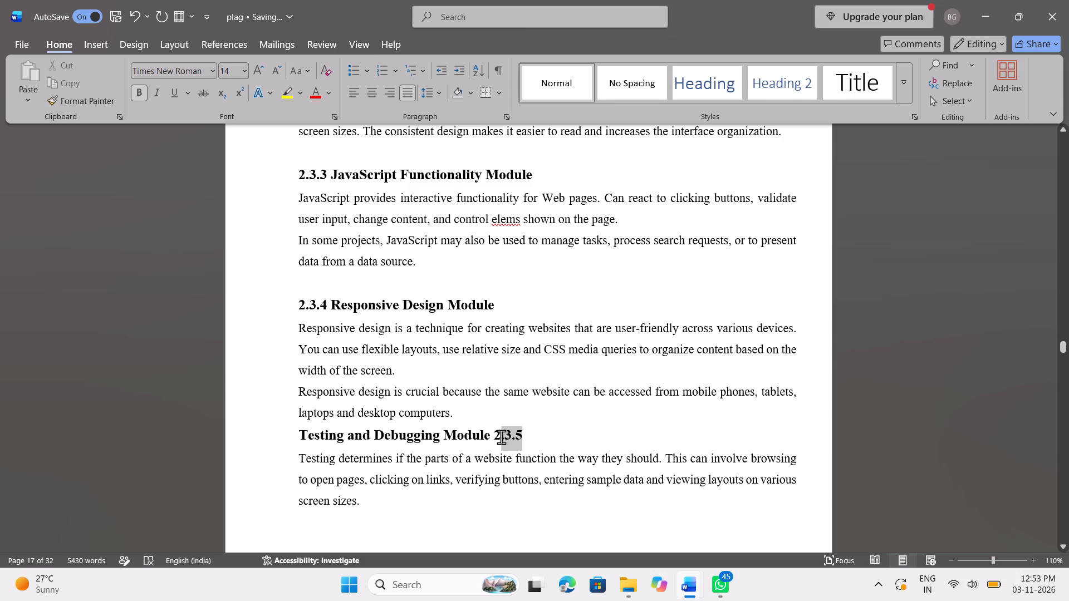
pyautogui.moveTo(501, 437); pyautogui.dragTo(494, 433)
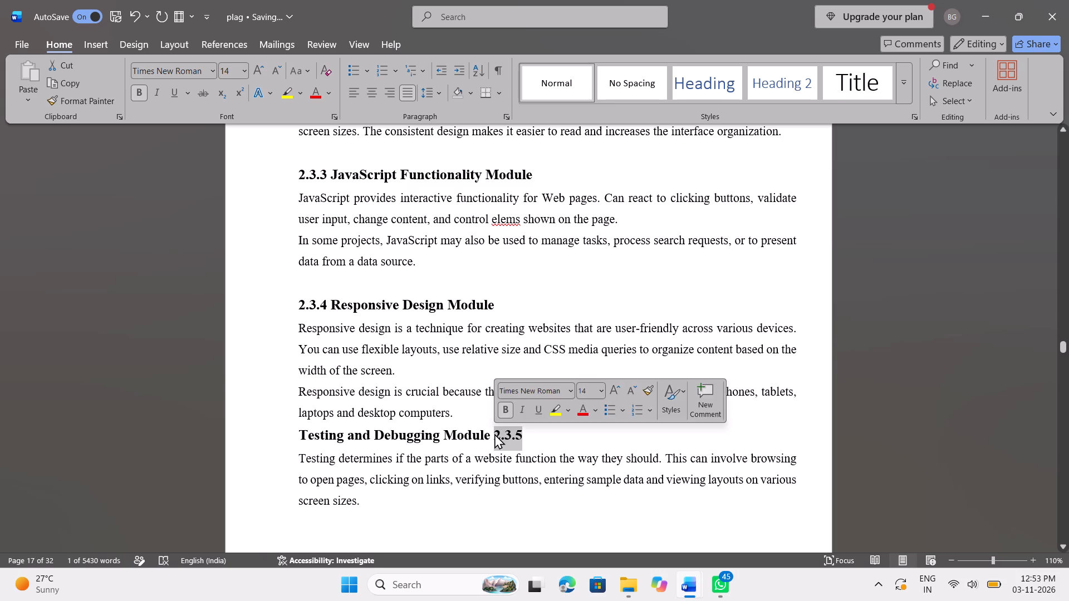
pyautogui.hotkey('ctrl', 'c')
pyautogui.press('BackSpace')
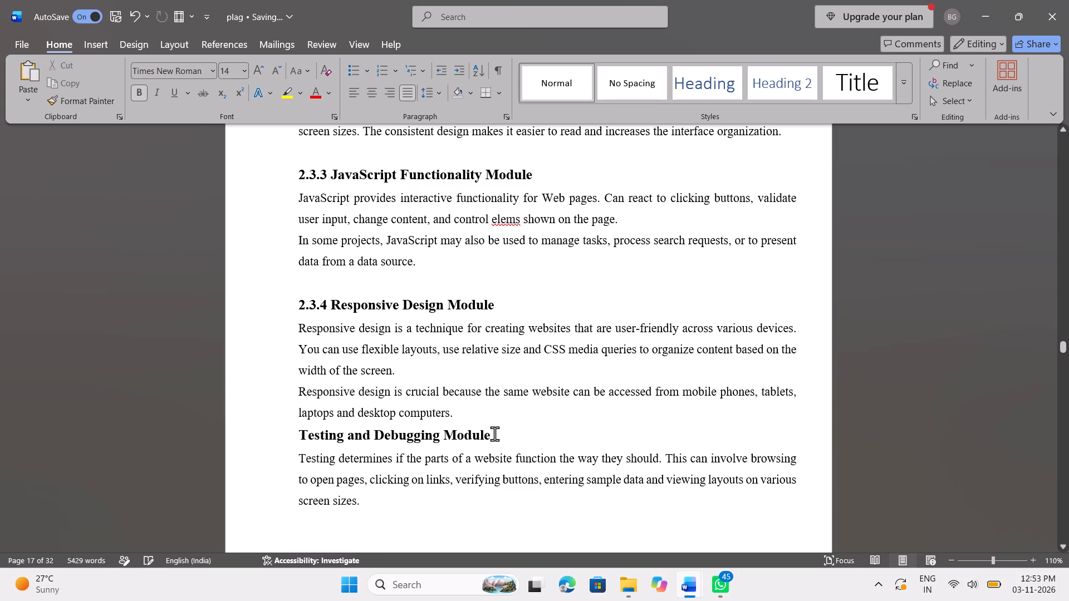
pyautogui.click(300, 436)
pyautogui.hotkey('ctrl', 'v')
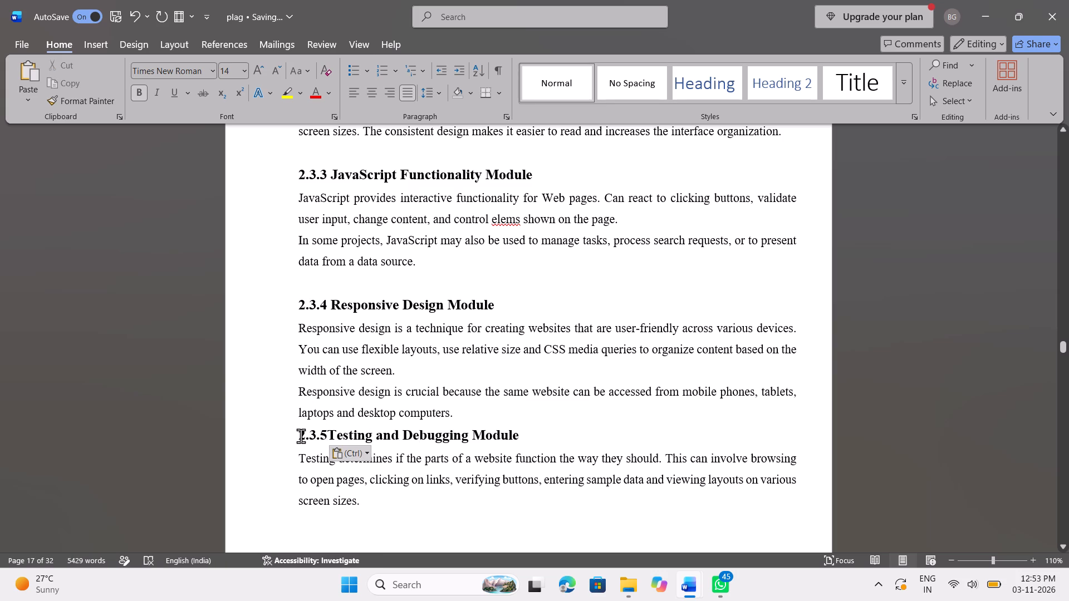
pyautogui.press('space')
# Enlarge the "2.5 Understanding how to design and develop a Web page." subheading to 14 pt.
pyautogui.scroll(-1, 511, 464)
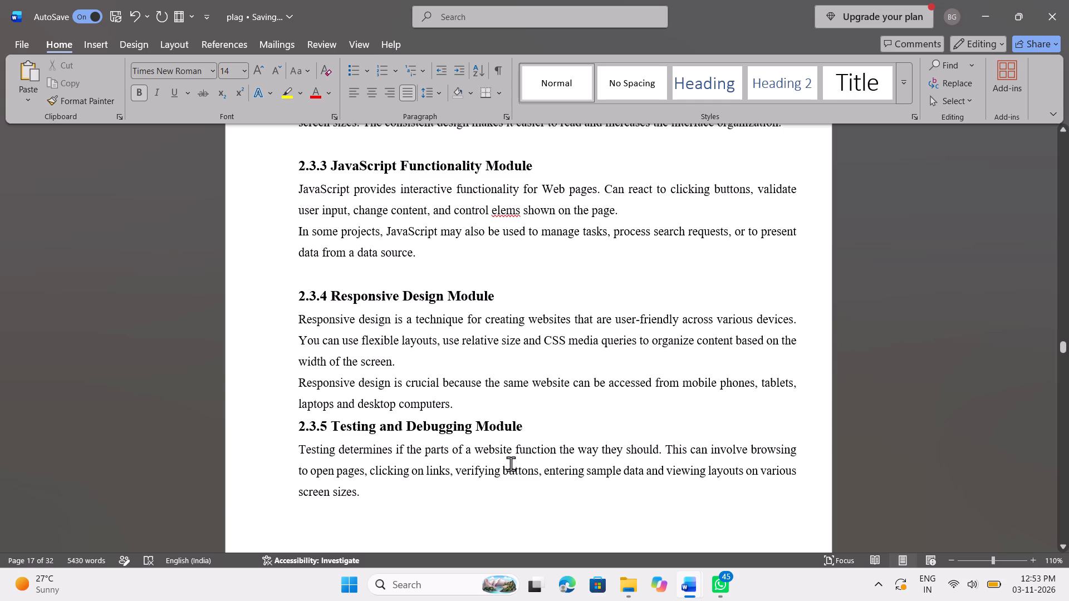
pyautogui.scroll(-1, 511, 464)
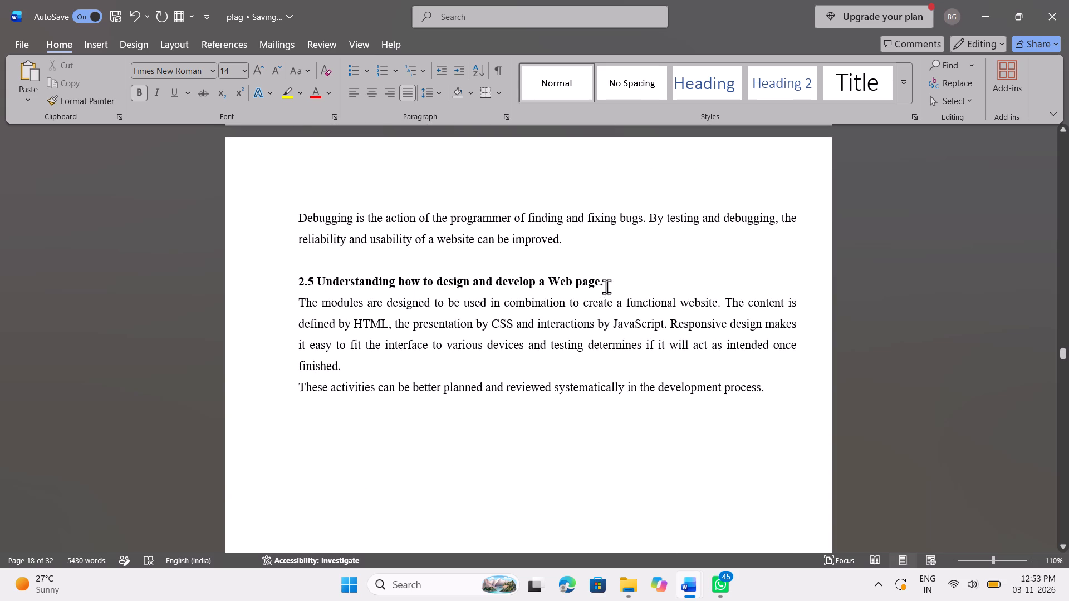
pyautogui.moveTo(605, 284); pyautogui.dragTo(293, 285)
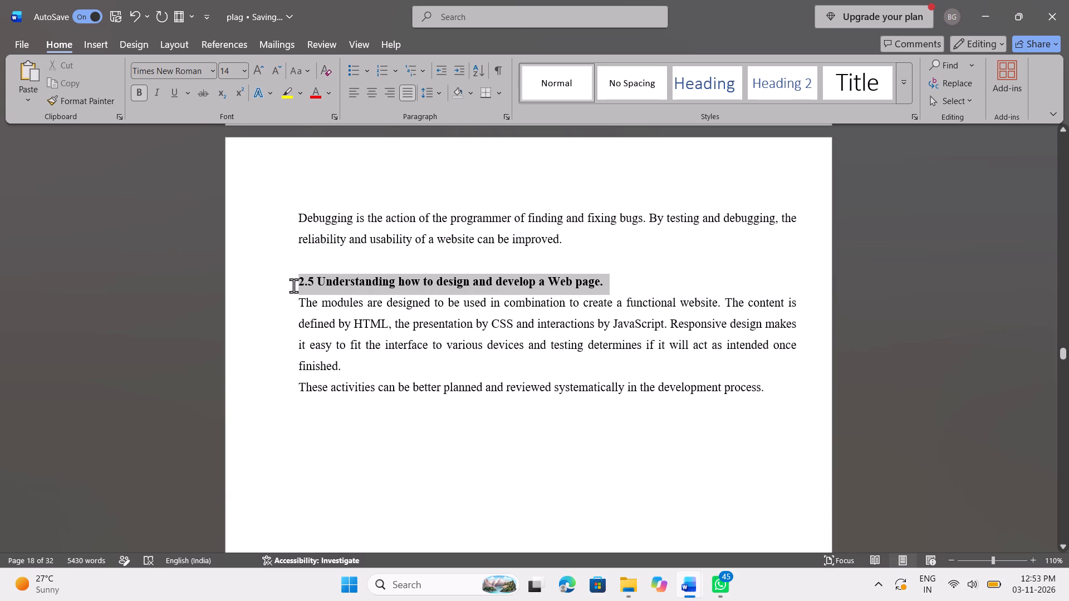
pyautogui.moveTo(293, 285); pyautogui.dragTo(288, 285)
pyautogui.click(405, 247)
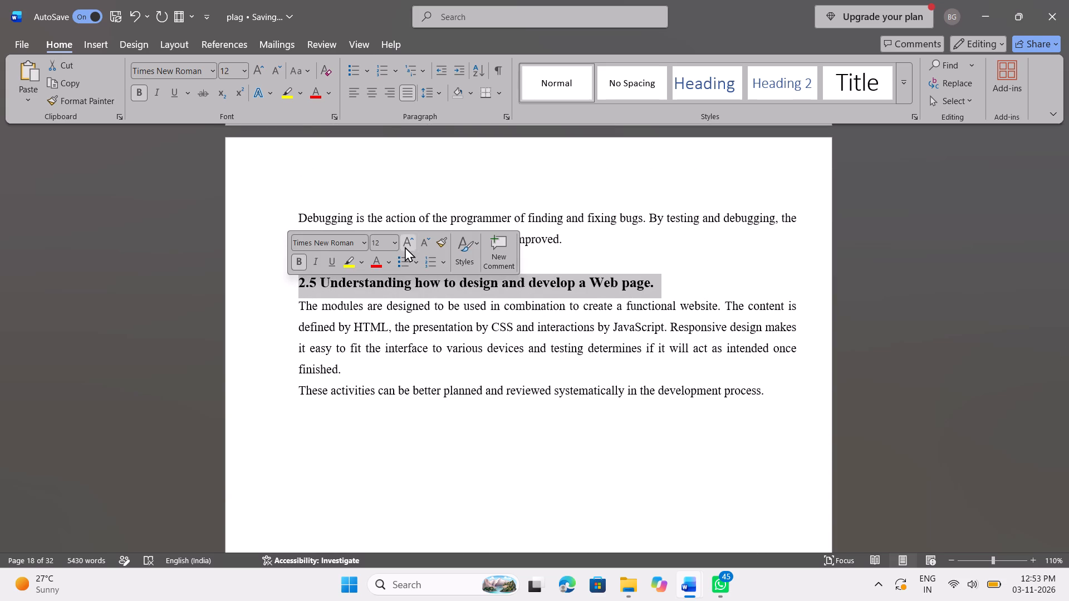
pyautogui.scroll(-3, 407, 457)
pyautogui.scroll(1, 407, 457)
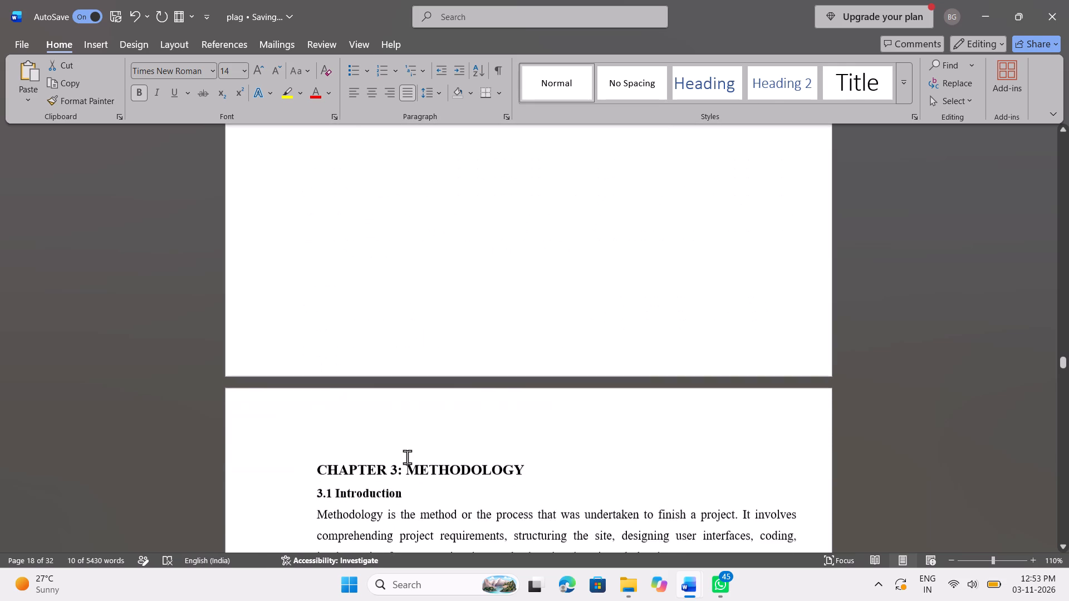
pyautogui.scroll(1, 407, 457)
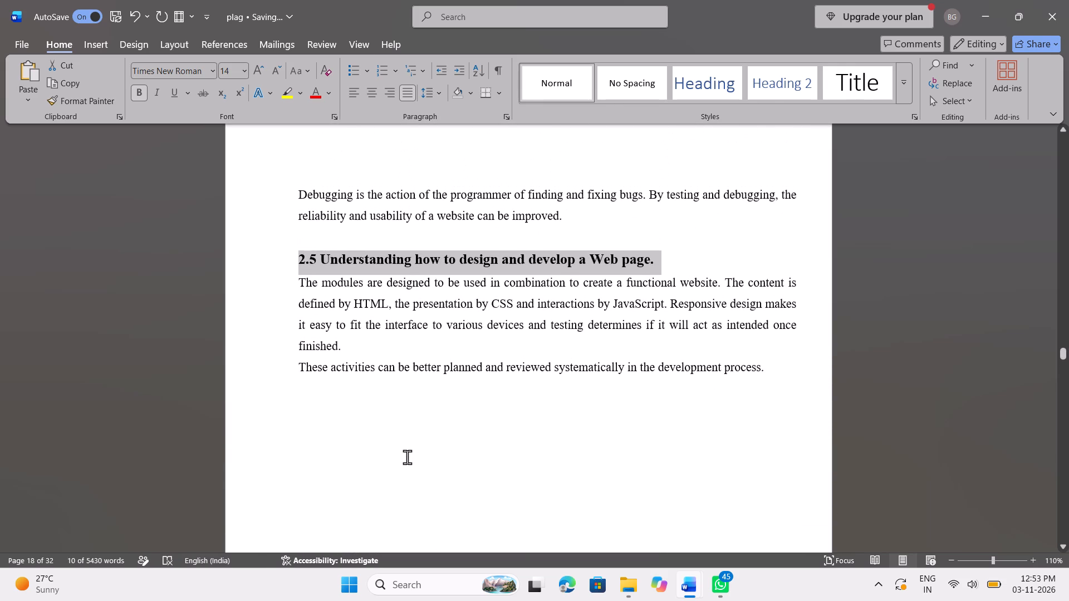
pyautogui.click(407, 457)
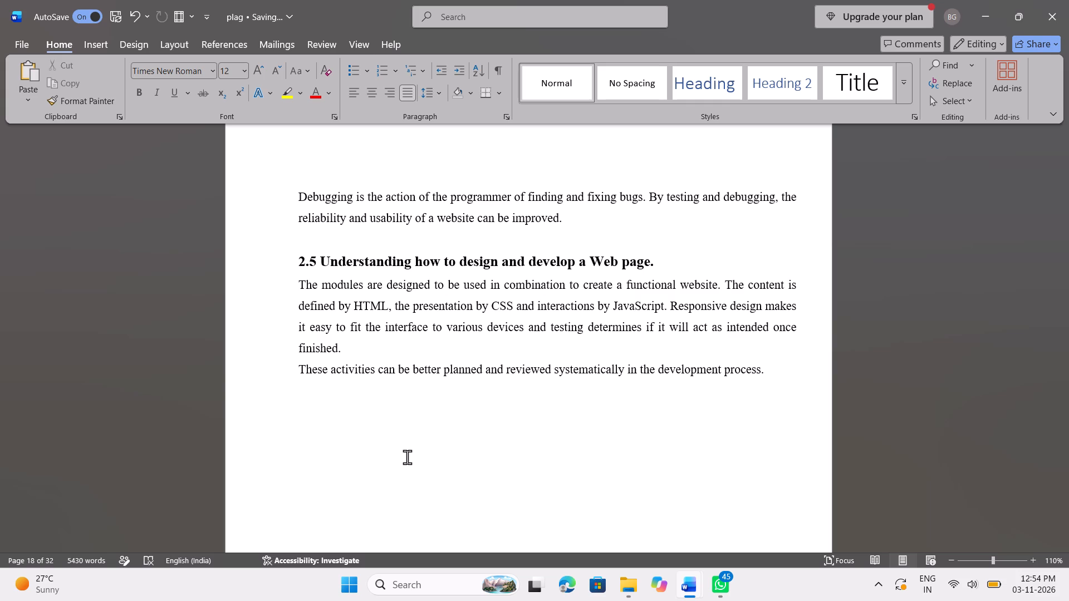
# Enlarge the "CHAPTER 3: METHODOLOGY" chapter heading to 18 pt.
pyautogui.scroll(-3, 407, 457)
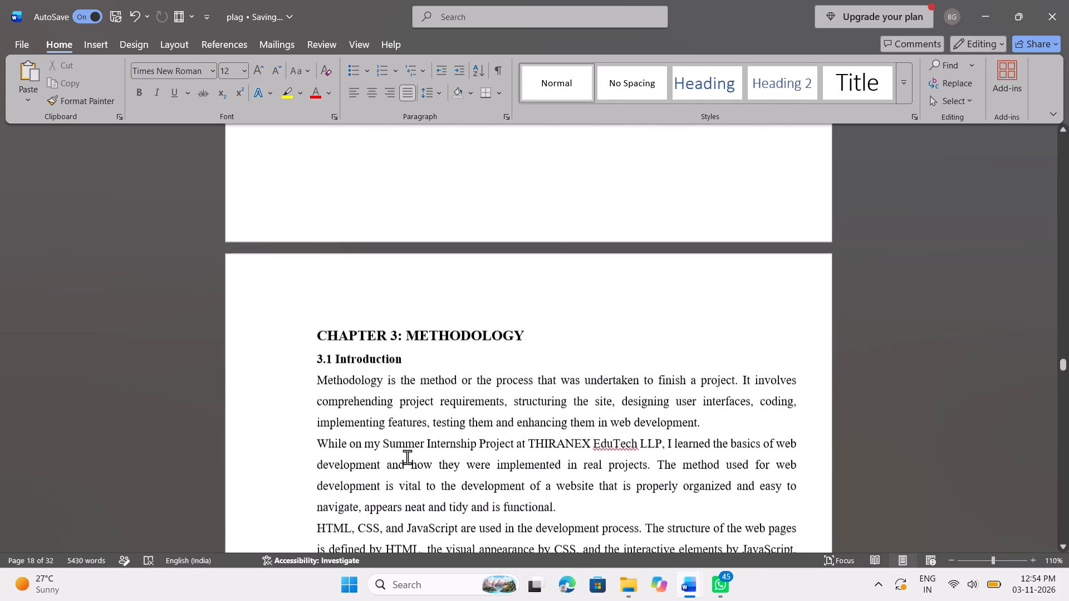
pyautogui.scroll(-1, 407, 457)
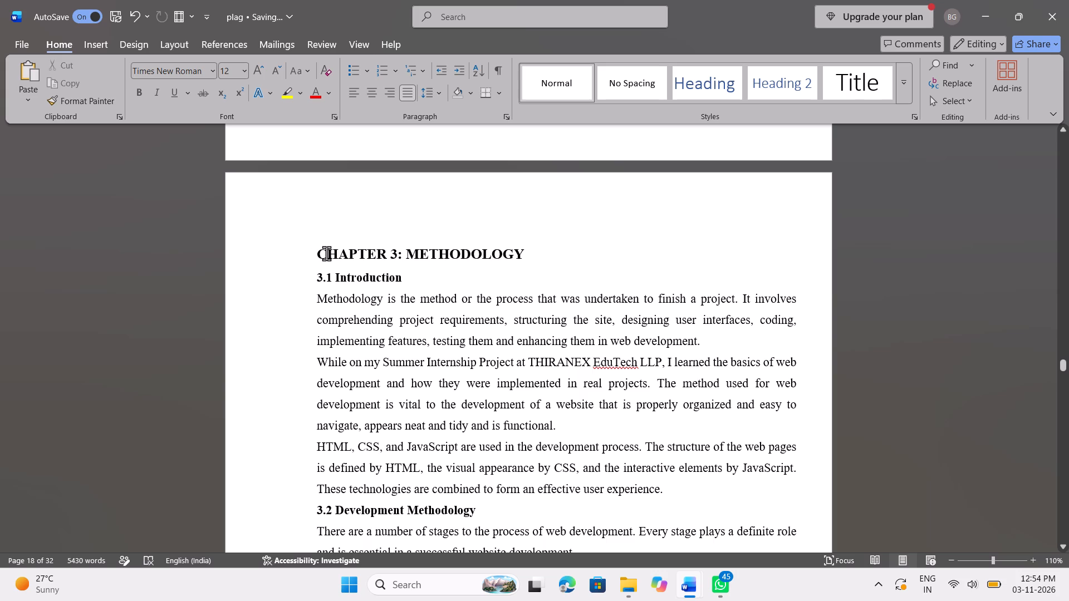
pyautogui.moveTo(315, 253); pyautogui.dragTo(512, 253)
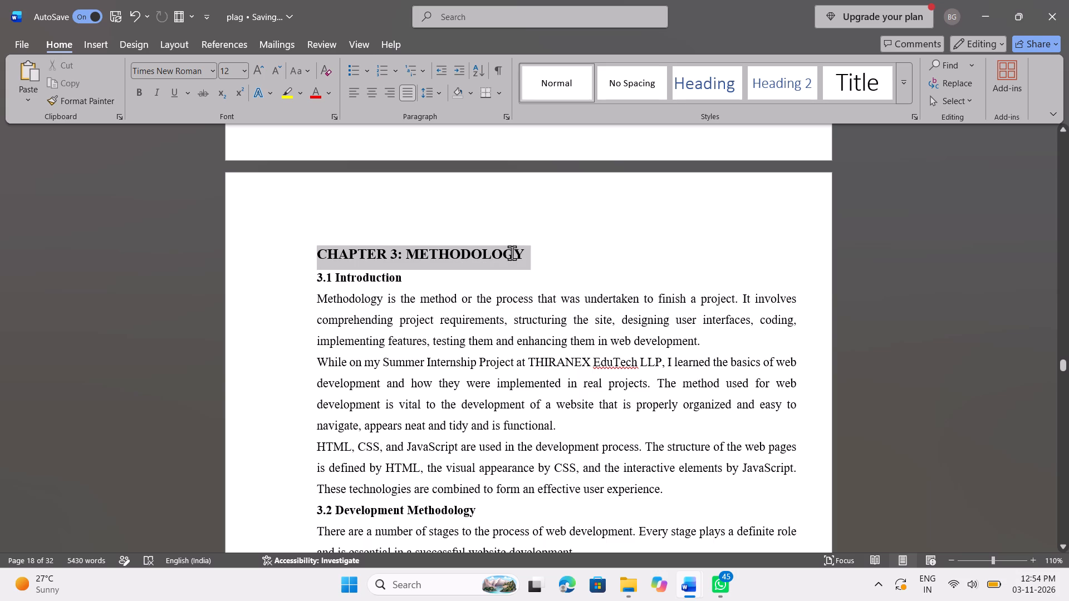
pyautogui.moveTo(512, 253); pyautogui.dragTo(513, 253)
pyautogui.click(639, 208)
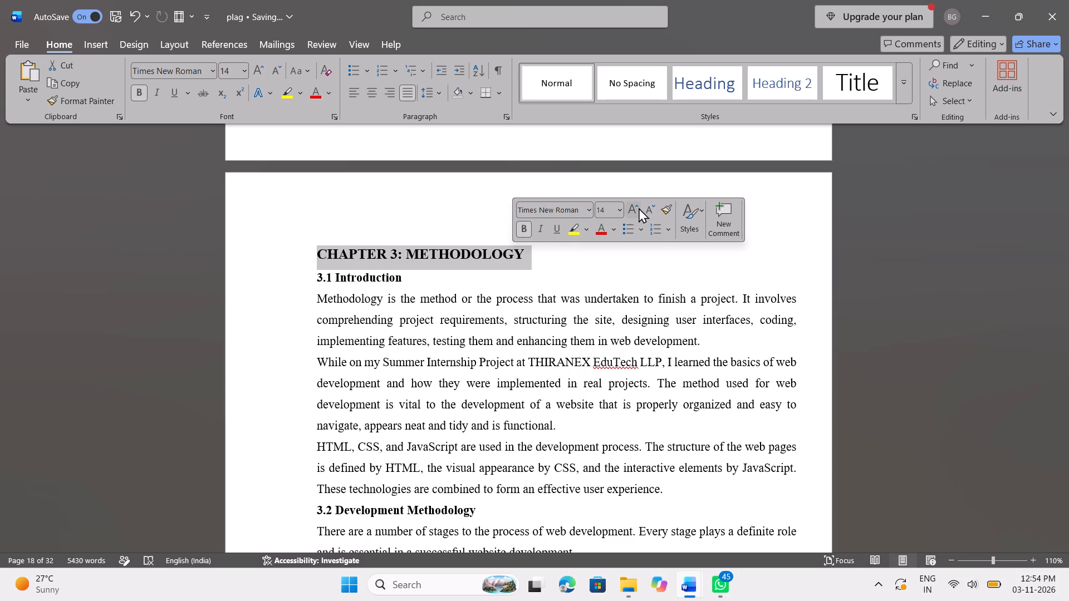
pyautogui.click(639, 208)
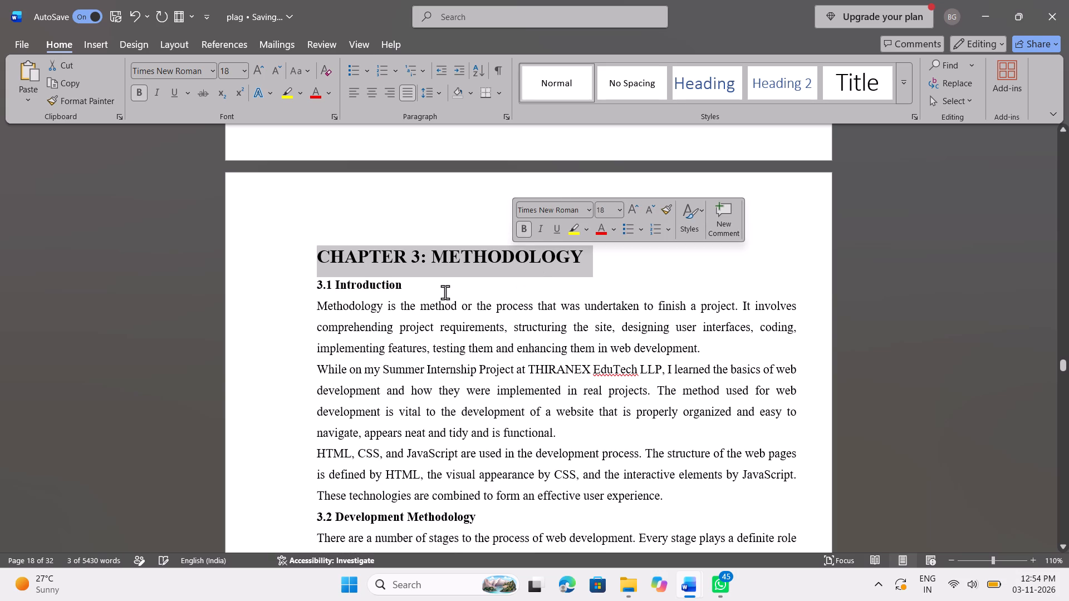
# Enlarge the "3.1 Introduction" subheading under Chapter 3 to 16 pt.
pyautogui.moveTo(445, 292); pyautogui.dragTo(301, 291)
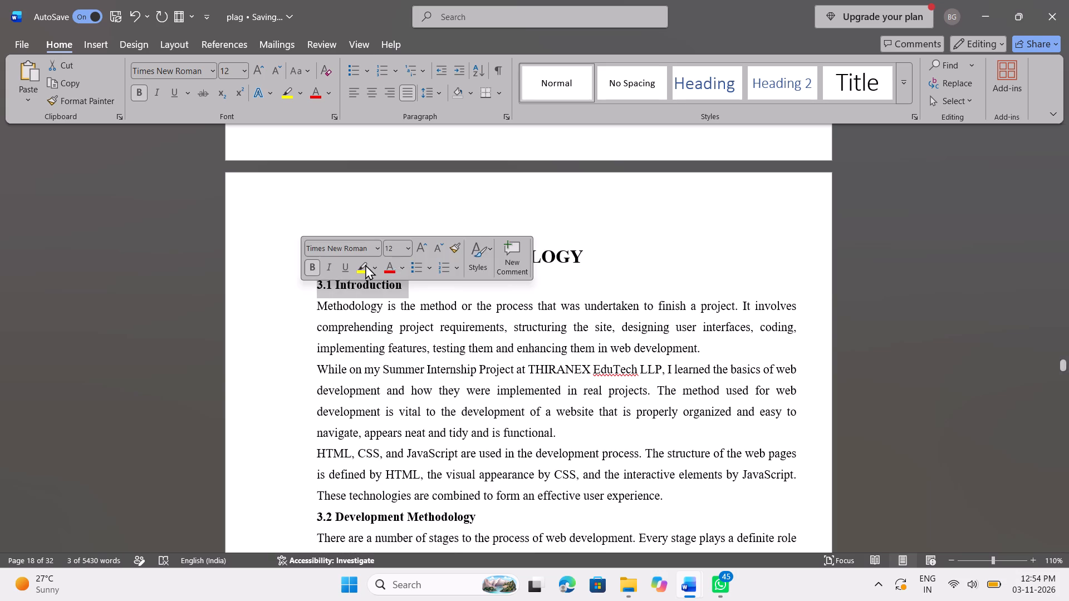
pyautogui.click(428, 250)
pyautogui.click(428, 250)
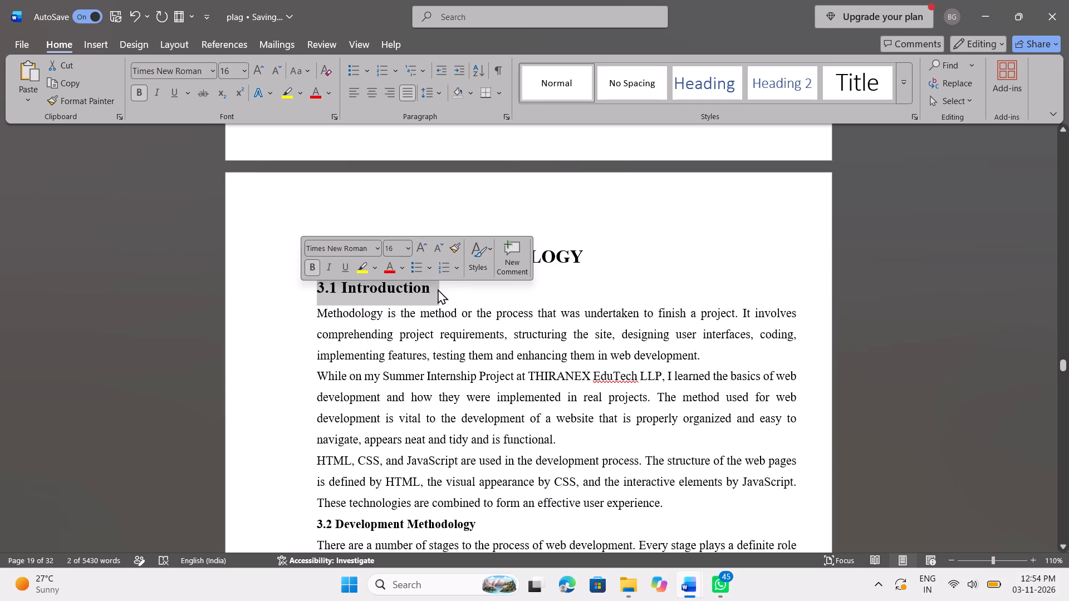
pyautogui.click(438, 289)
# Enlarge the "3.2 Development Methodology" subheading to 14 pt.
pyautogui.scroll(-1, 438, 289)
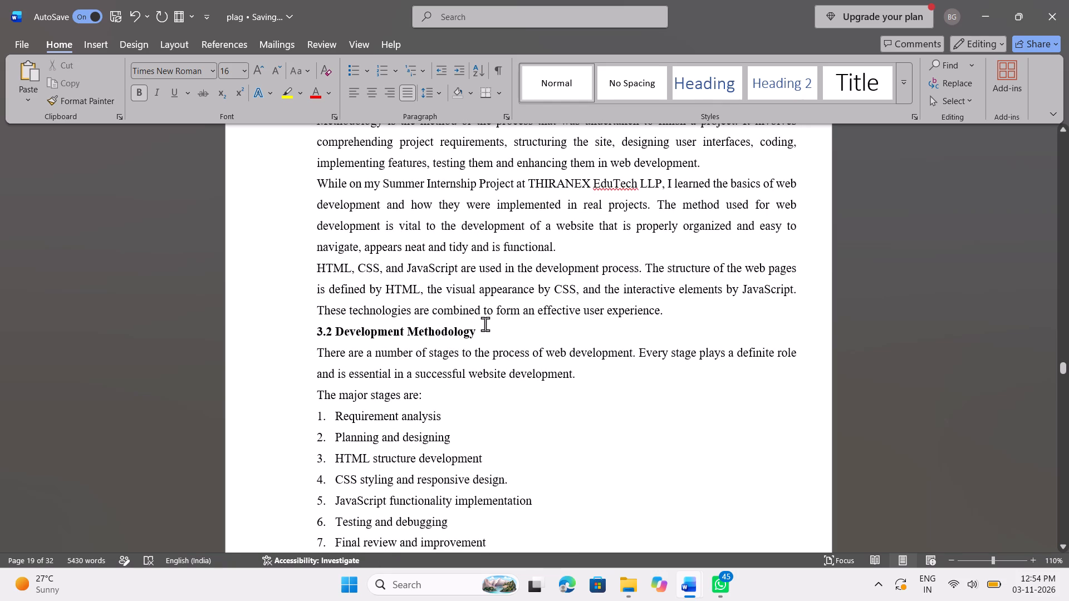
pyautogui.moveTo(489, 324); pyautogui.dragTo(284, 327)
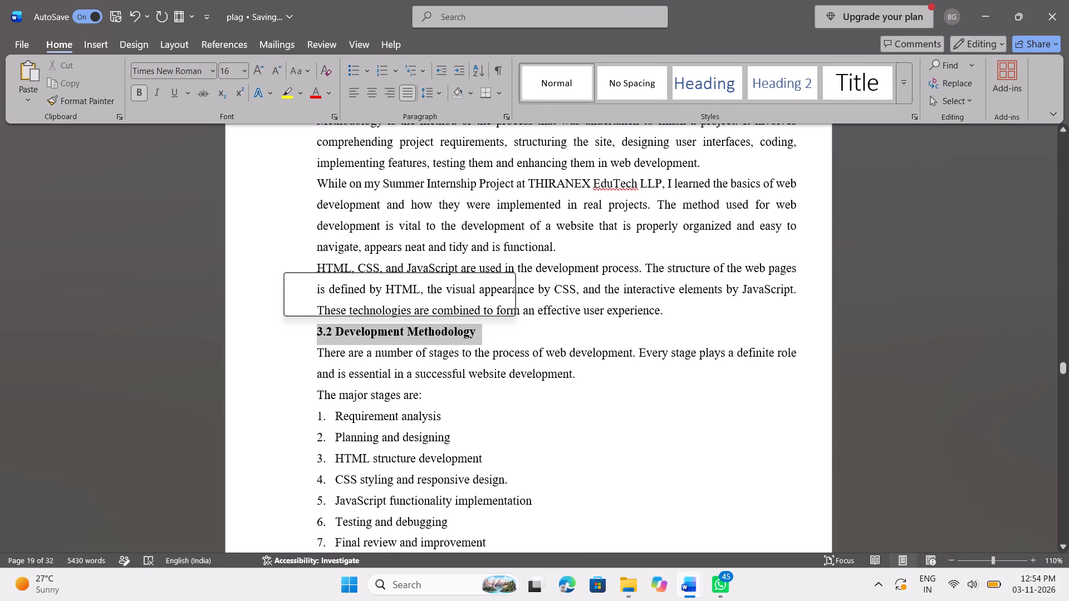
pyautogui.click(409, 287)
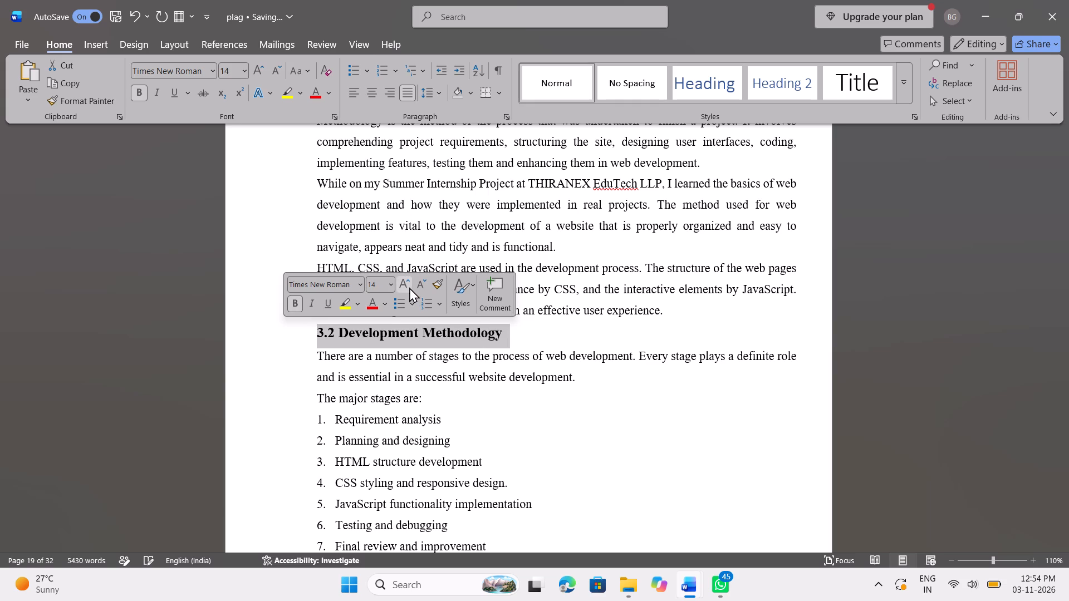
# Enlarge the "Figure 3.1: Technologies Used in Web Development" caption to 14 pt.
pyautogui.scroll(-1, 472, 389)
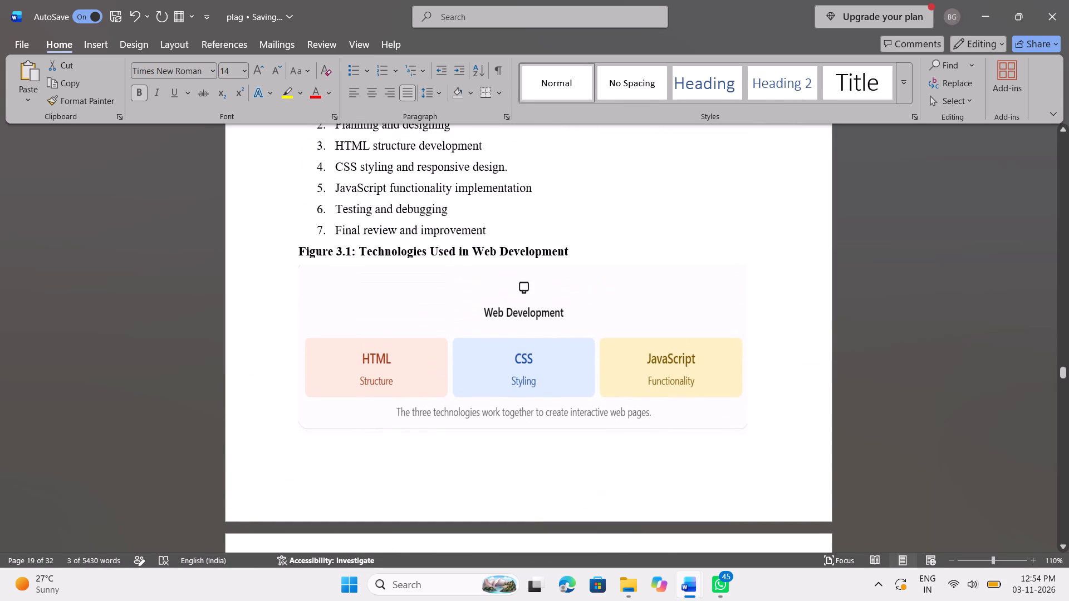
pyautogui.moveTo(590, 259); pyautogui.dragTo(430, 265)
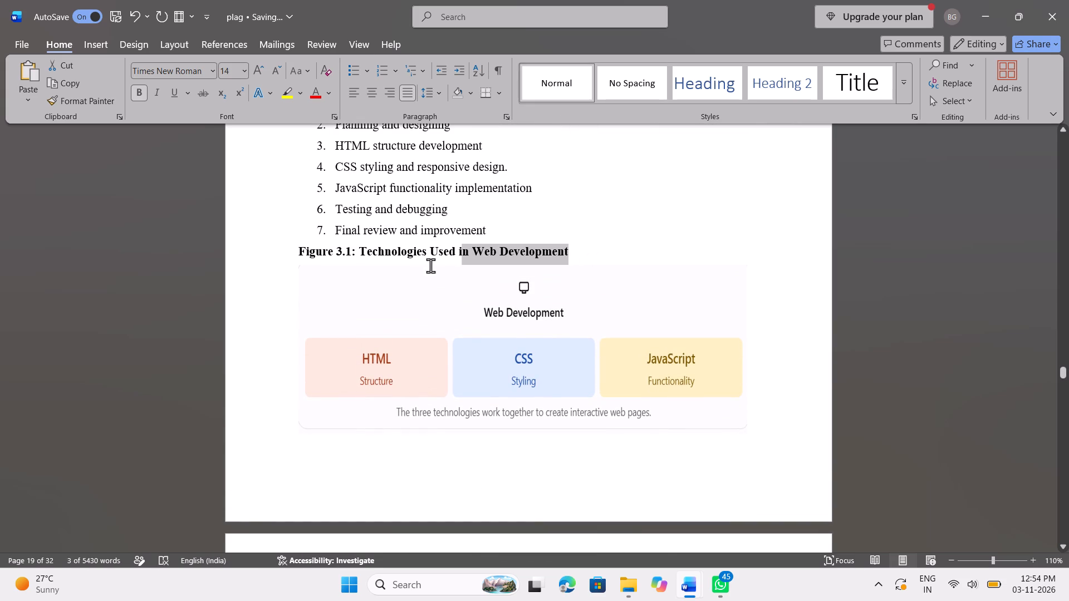
pyautogui.moveTo(430, 265); pyautogui.dragTo(292, 250)
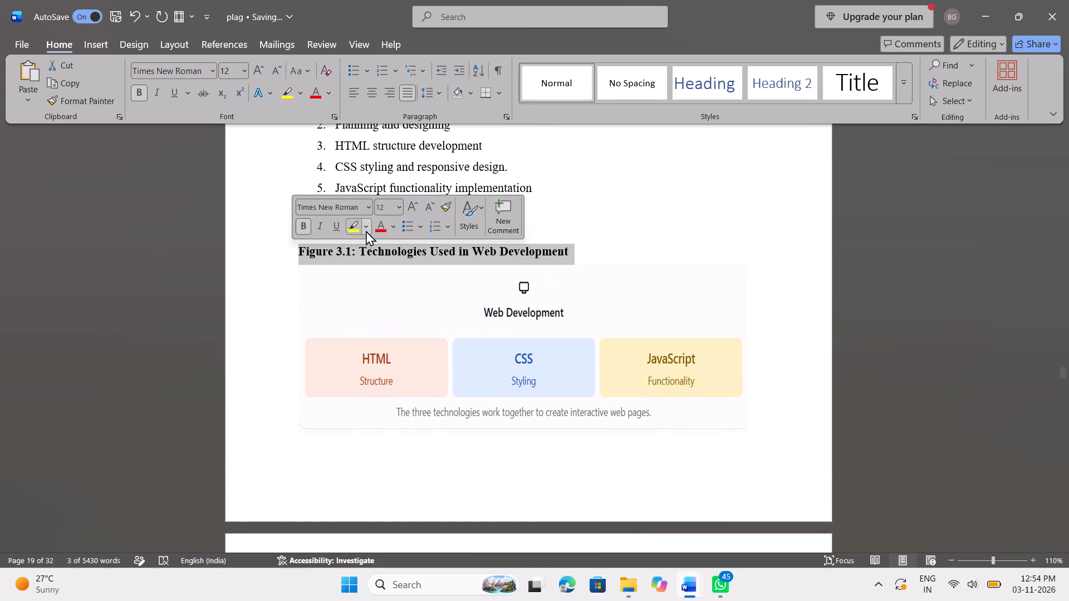
pyautogui.click(411, 203)
# Enlarge the "3.3 Requirement Analysis and Planning" subheading to 14 pt.
pyautogui.scroll(-1, 405, 334)
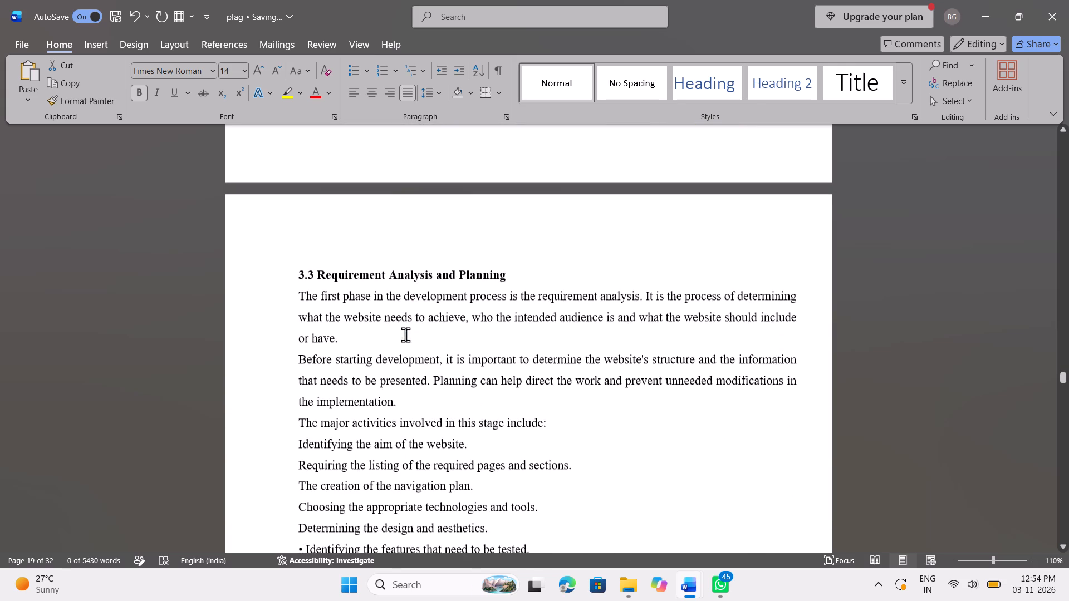
pyautogui.moveTo(517, 266); pyautogui.dragTo(277, 283)
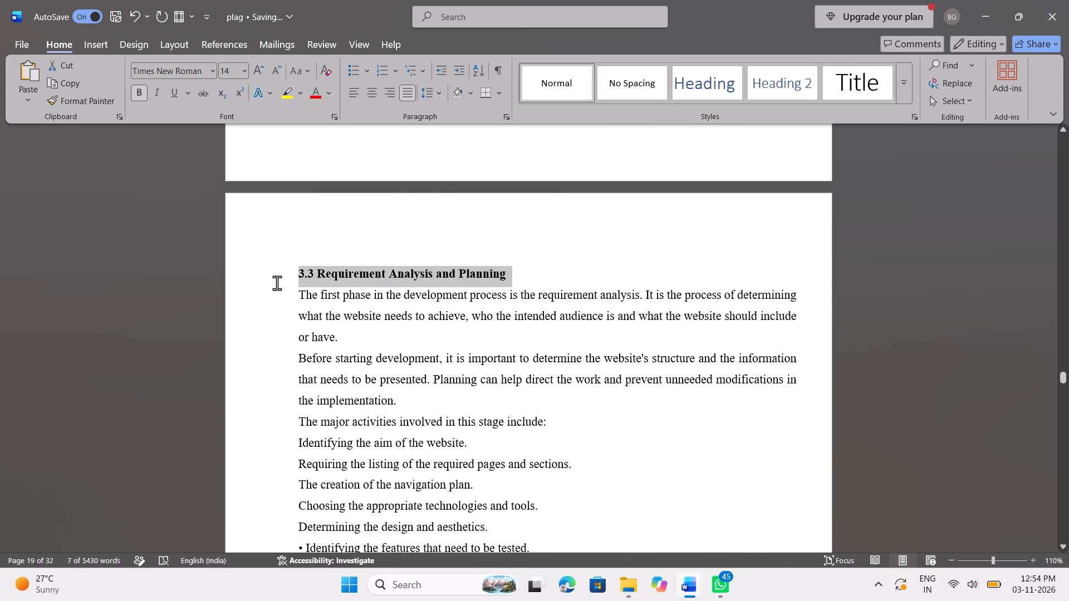
pyautogui.moveTo(277, 283); pyautogui.dragTo(276, 283)
pyautogui.click(398, 237)
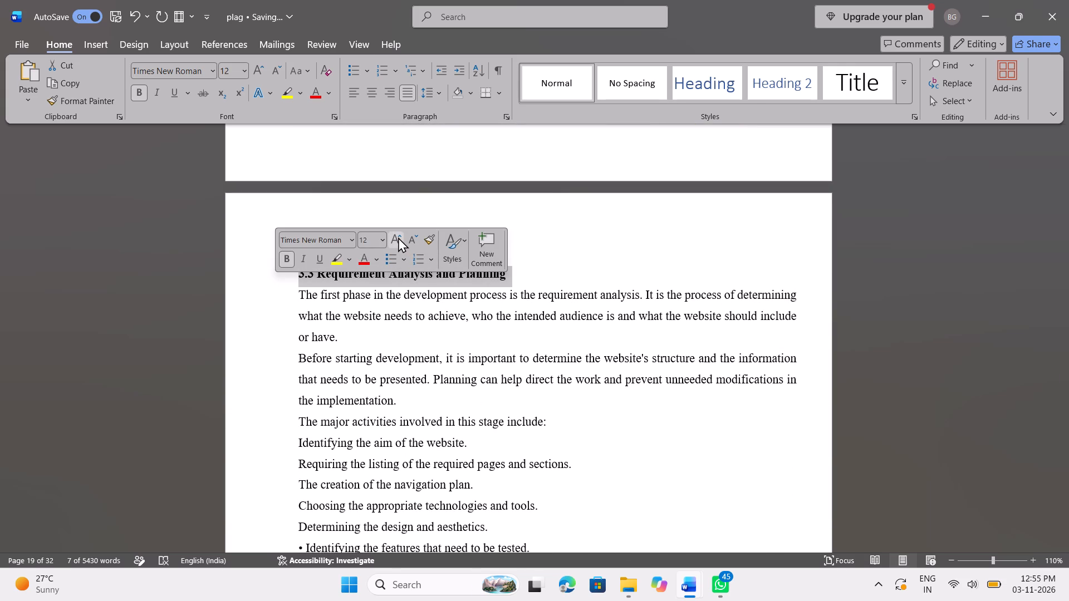
# Enlarge the "3.4 HTML Structure Development" subheading to 14 pt.
pyautogui.scroll(-1, 399, 346)
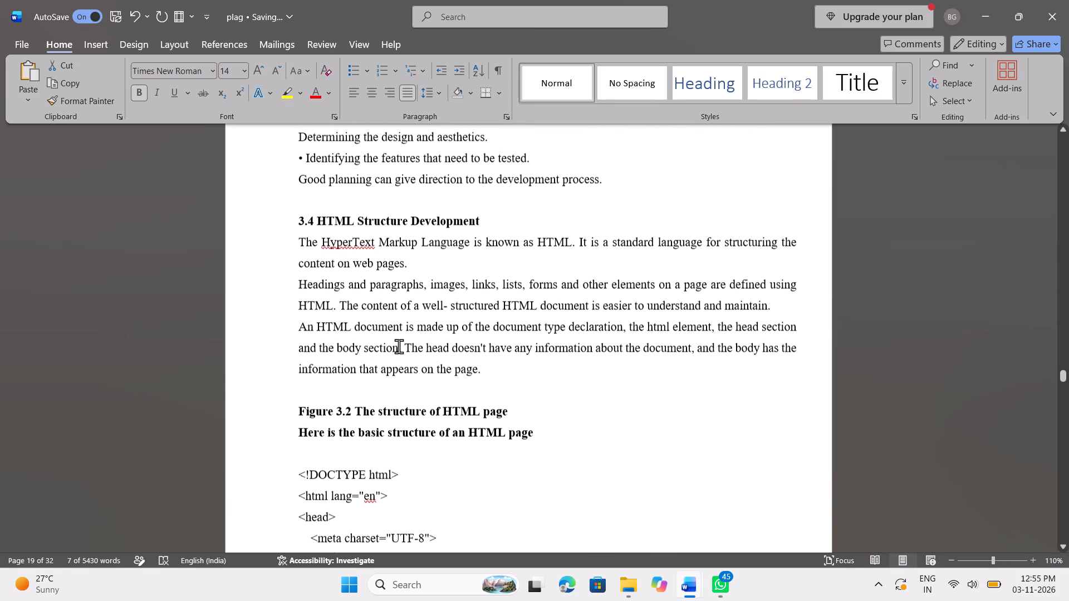
pyautogui.scroll(-1, 399, 346)
pyautogui.moveTo(484, 226); pyautogui.dragTo(399, 214)
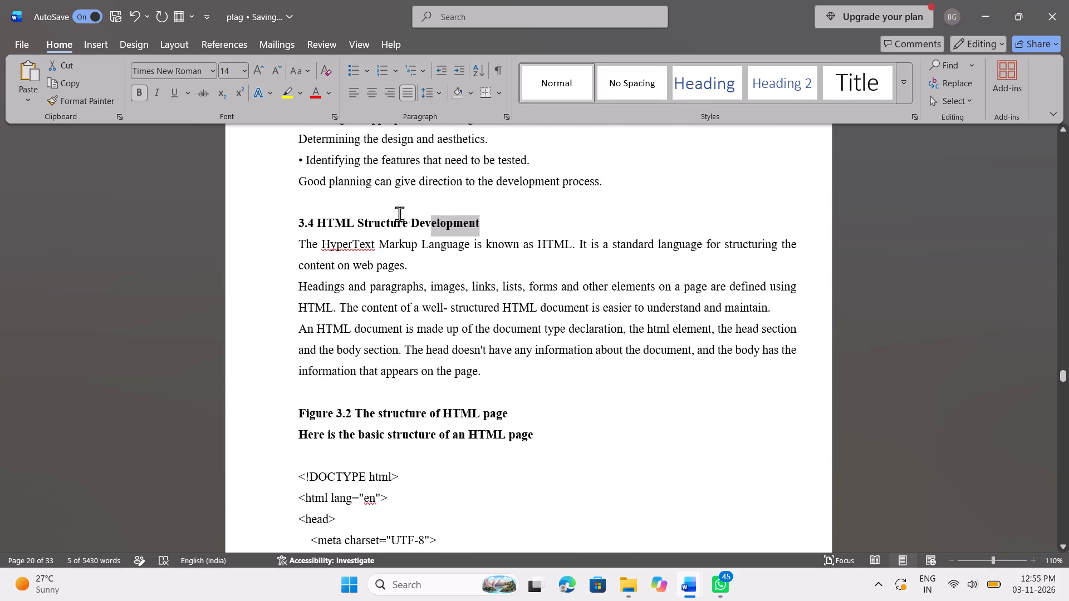
pyautogui.moveTo(399, 214); pyautogui.dragTo(297, 234)
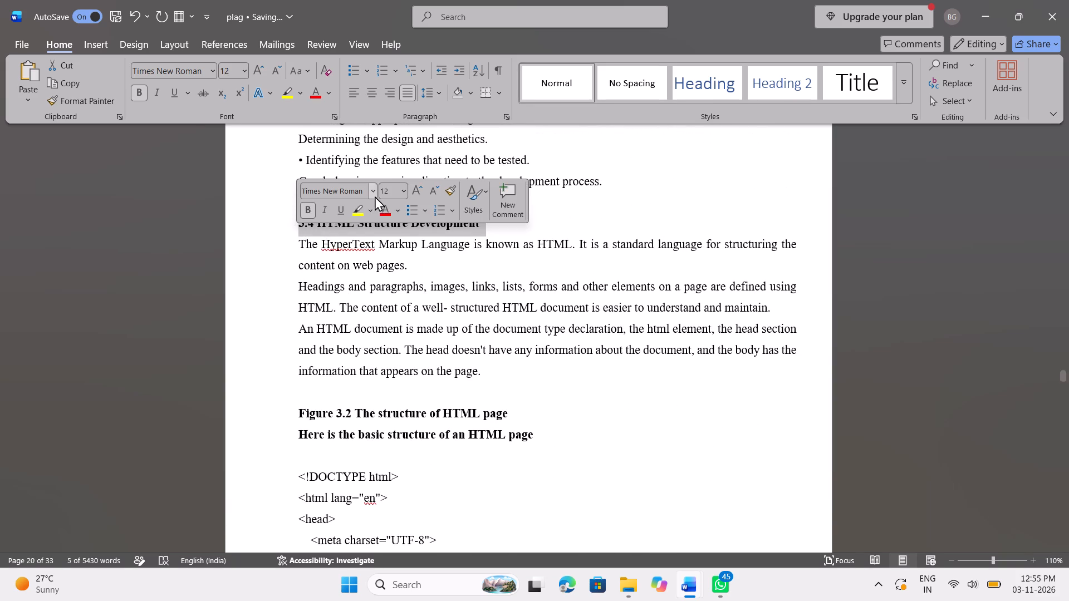
pyautogui.click(418, 190)
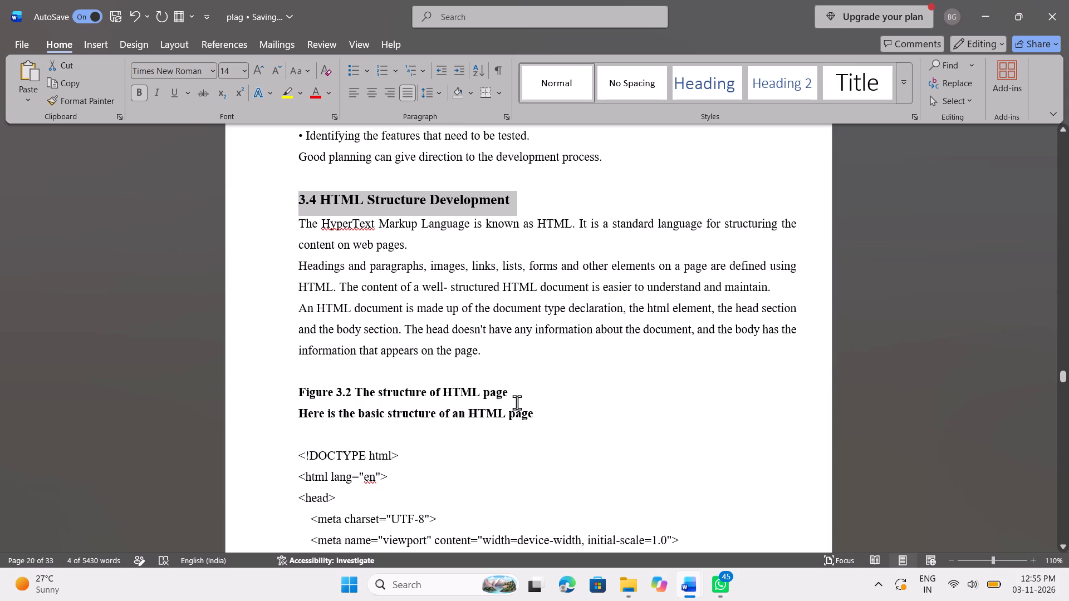
# Enlarge the "Figure 3.2 The structure of HTML page" caption to 14 pt.
pyautogui.moveTo(517, 397); pyautogui.dragTo(302, 393)
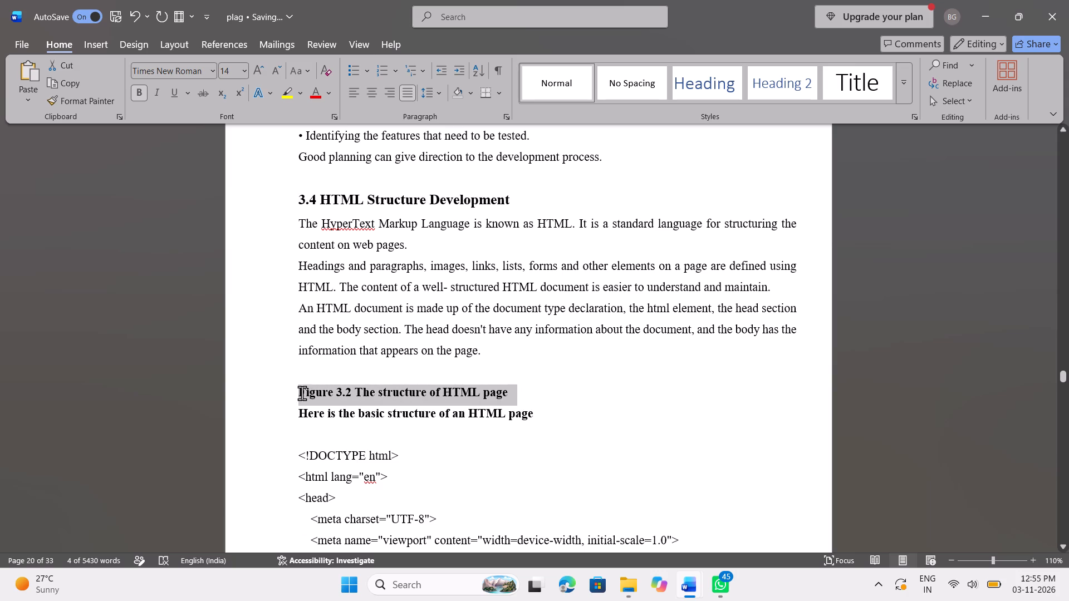
pyautogui.moveTo(302, 393); pyautogui.dragTo(299, 393)
pyautogui.click(420, 343)
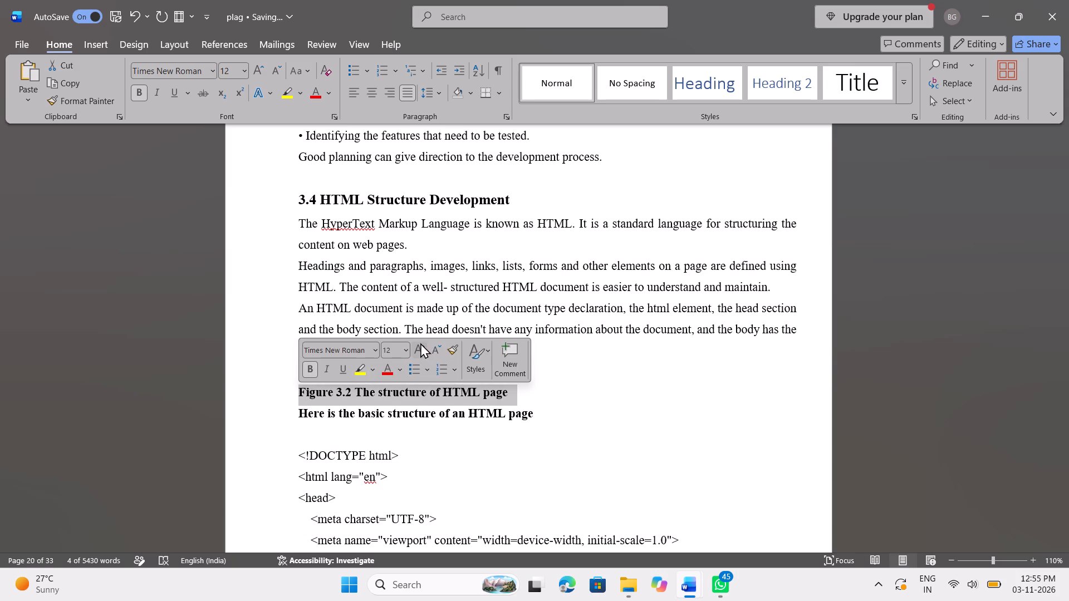
# Enlarge the "3.5 Participants will learn to use CSS to style and design a page." subheading to 14 pt.
pyautogui.scroll(-1, 425, 449)
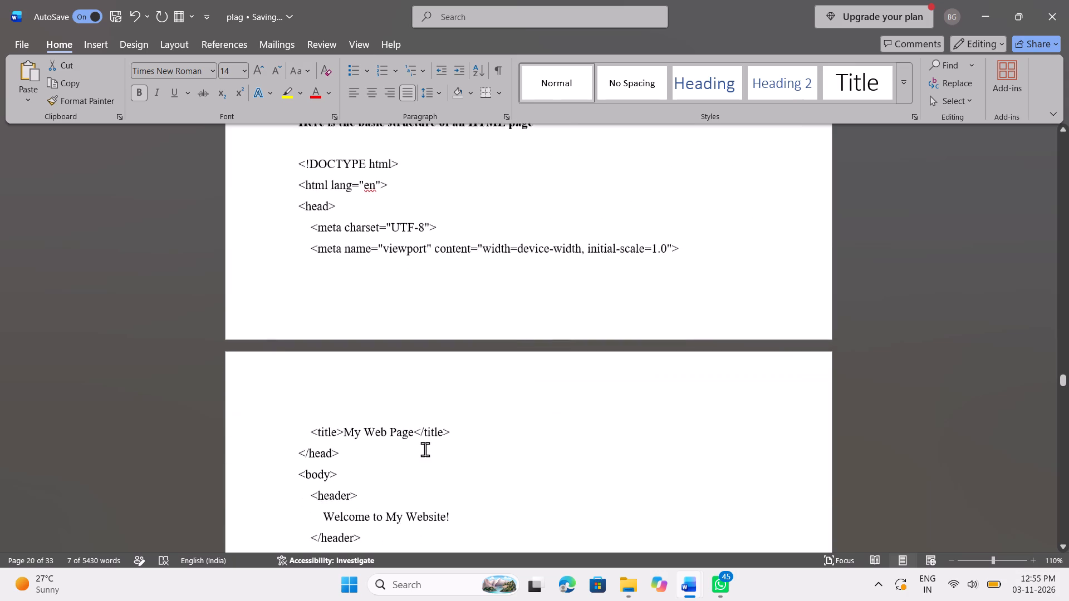
pyautogui.scroll(-2, 425, 449)
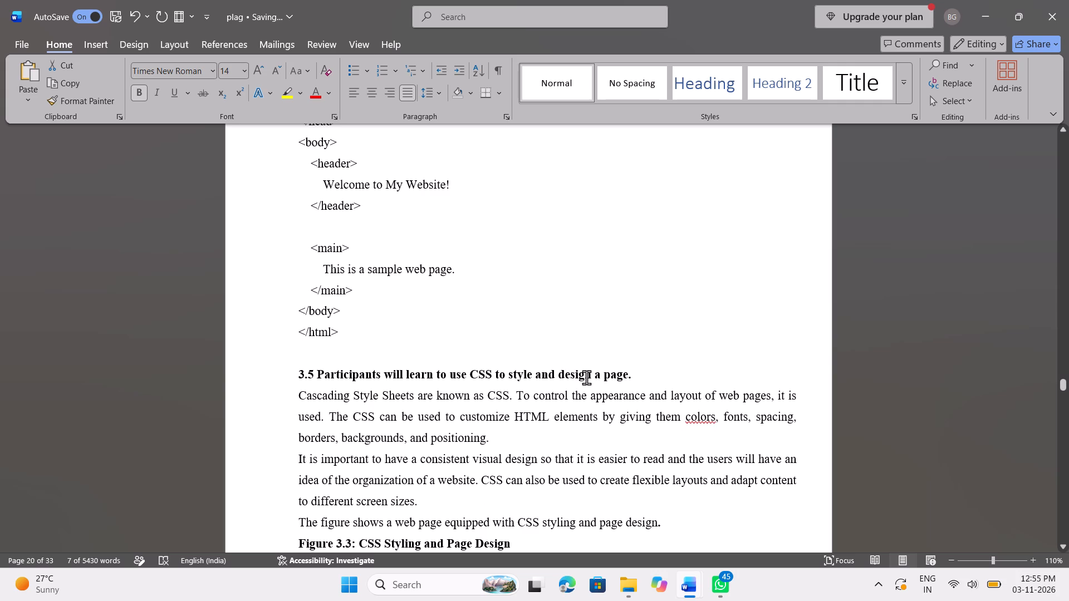
pyautogui.moveTo(633, 374); pyautogui.dragTo(290, 381)
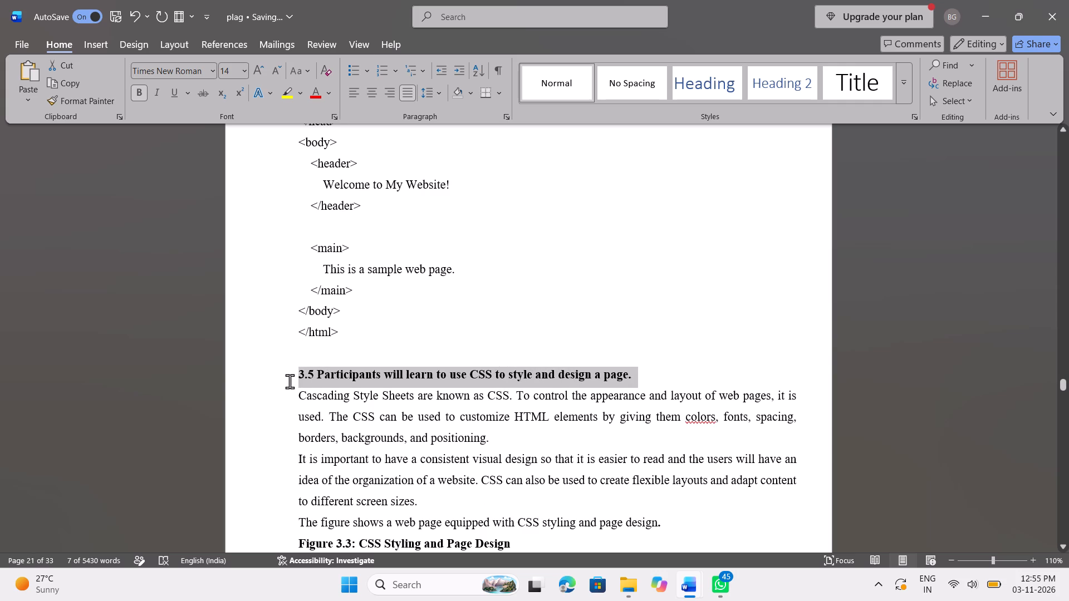
pyautogui.moveTo(290, 381); pyautogui.dragTo(286, 381)
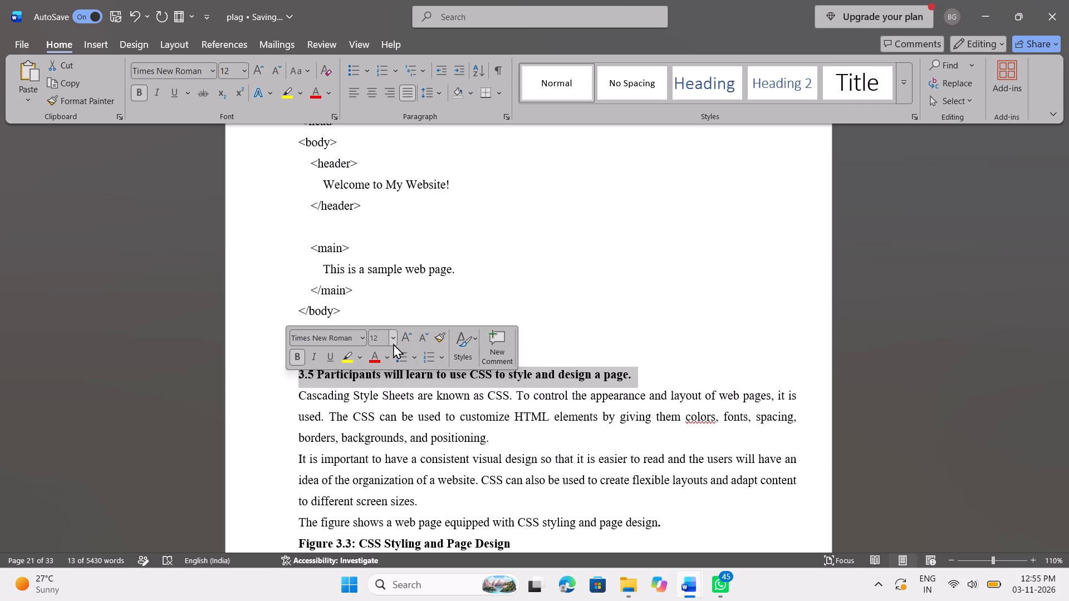
pyautogui.click(404, 344)
# Enlarge the "Figure 3.3: CSS Styling and Page Design" caption to 14 pt.
pyautogui.scroll(-1, 388, 412)
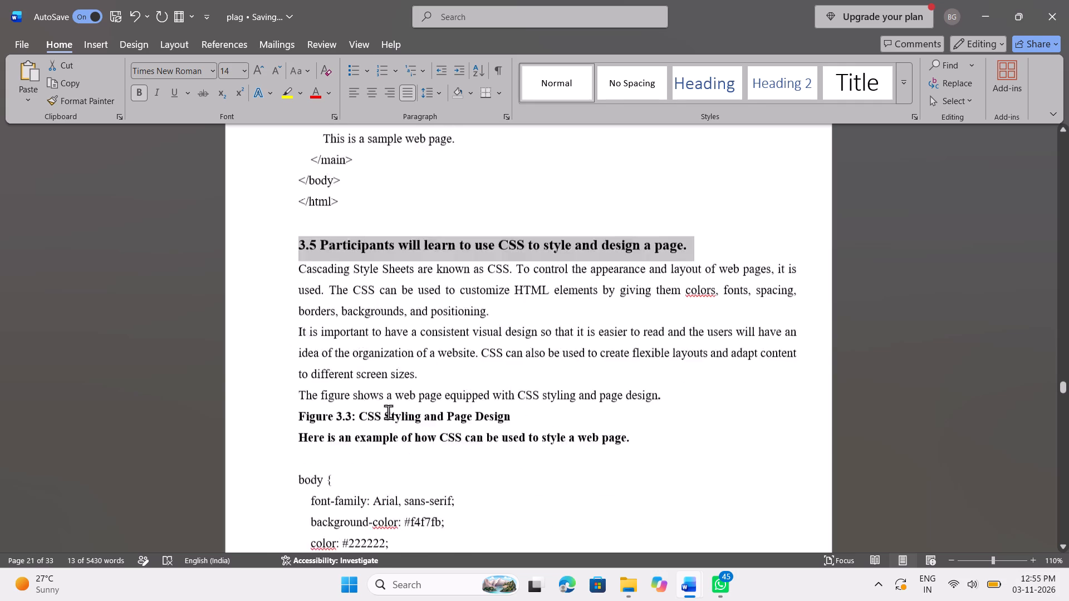
pyautogui.scroll(-1, 388, 412)
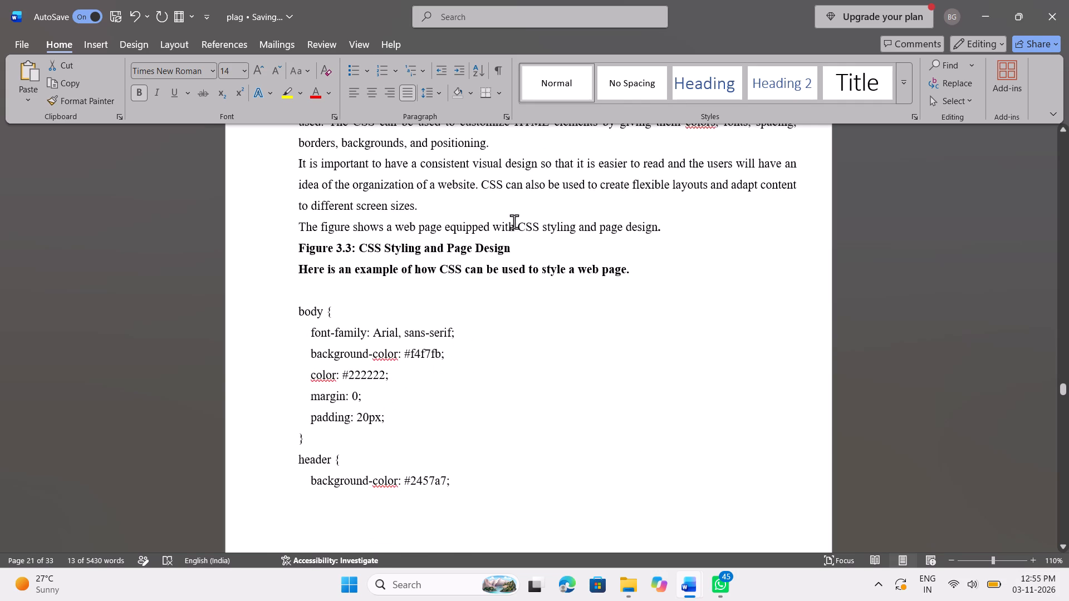
pyautogui.moveTo(519, 247); pyautogui.dragTo(320, 260)
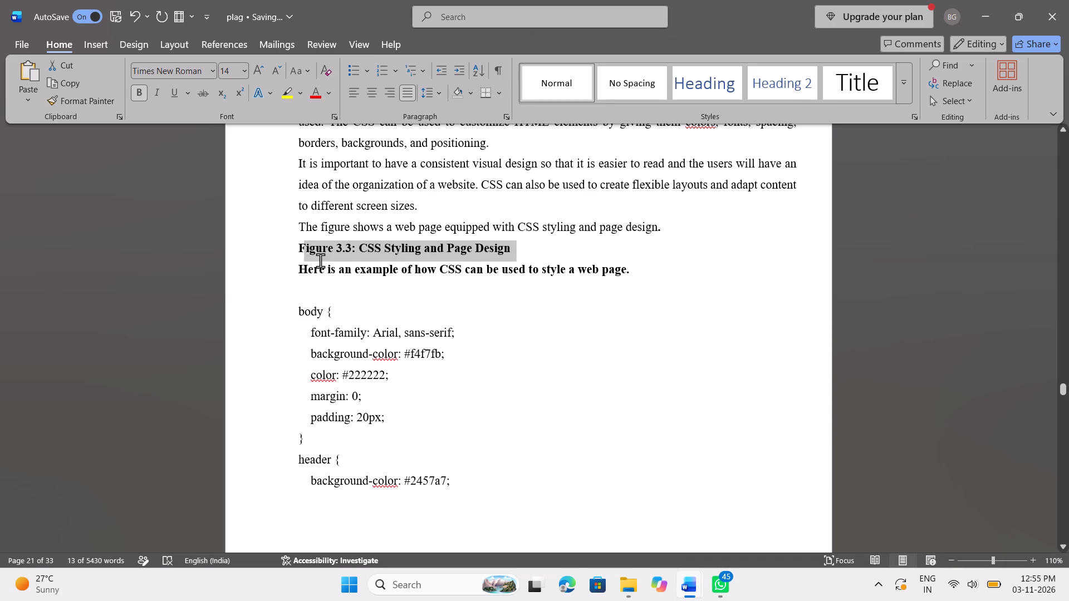
pyautogui.moveTo(320, 260); pyautogui.dragTo(298, 264)
pyautogui.click(384, 323)
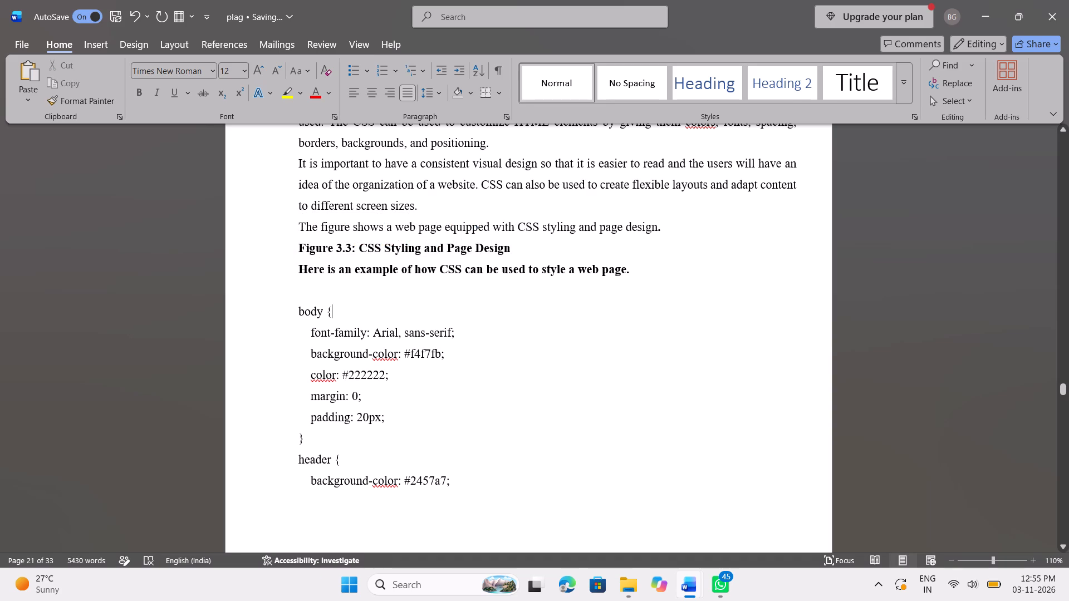
pyautogui.moveTo(297, 247); pyautogui.dragTo(444, 245)
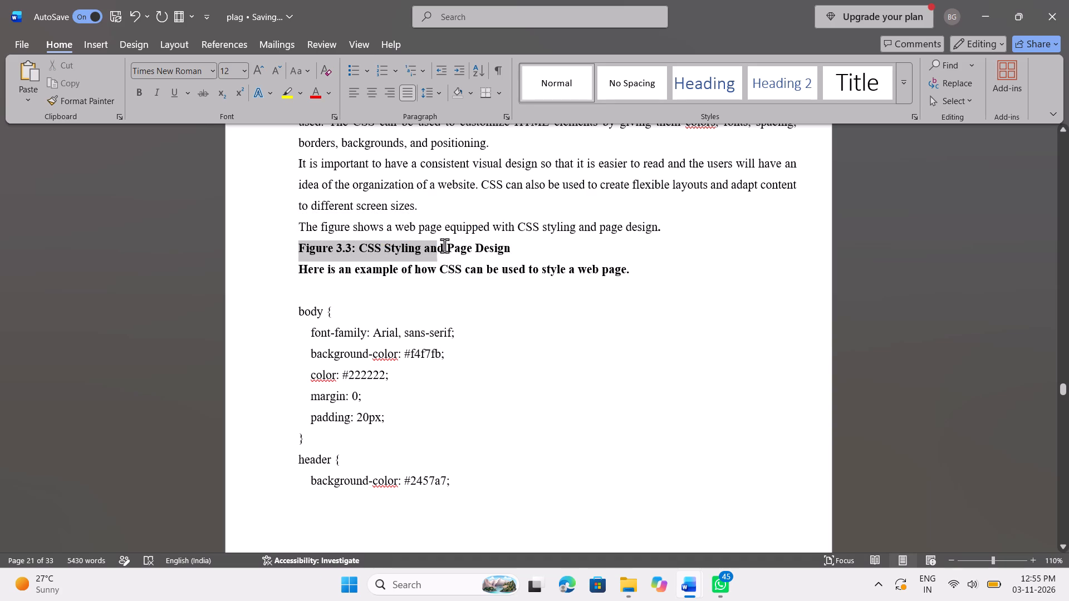
pyautogui.moveTo(444, 245); pyautogui.dragTo(513, 246)
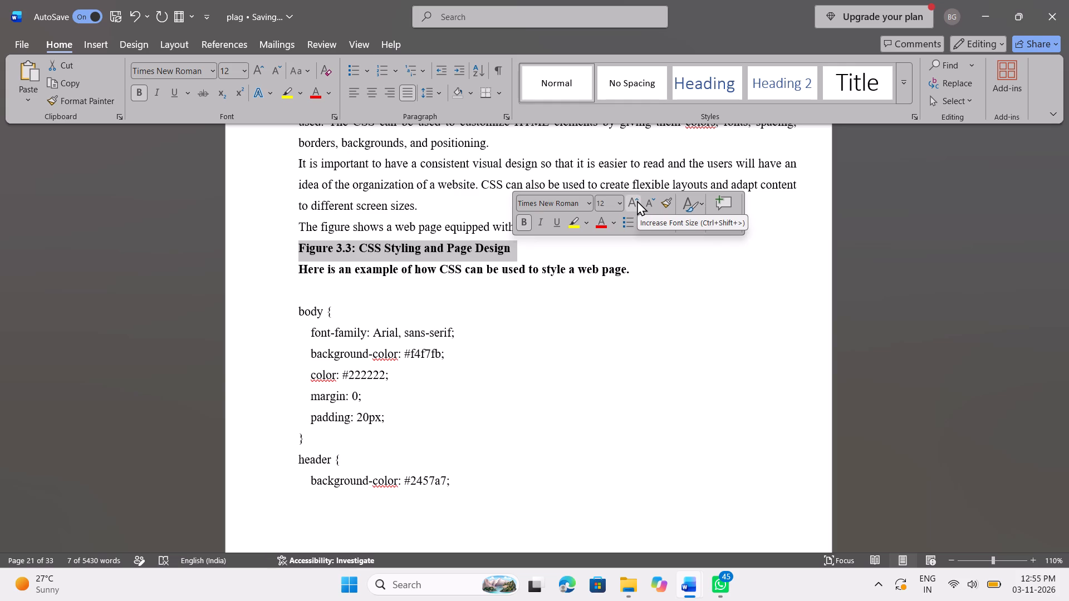
pyautogui.click(637, 200)
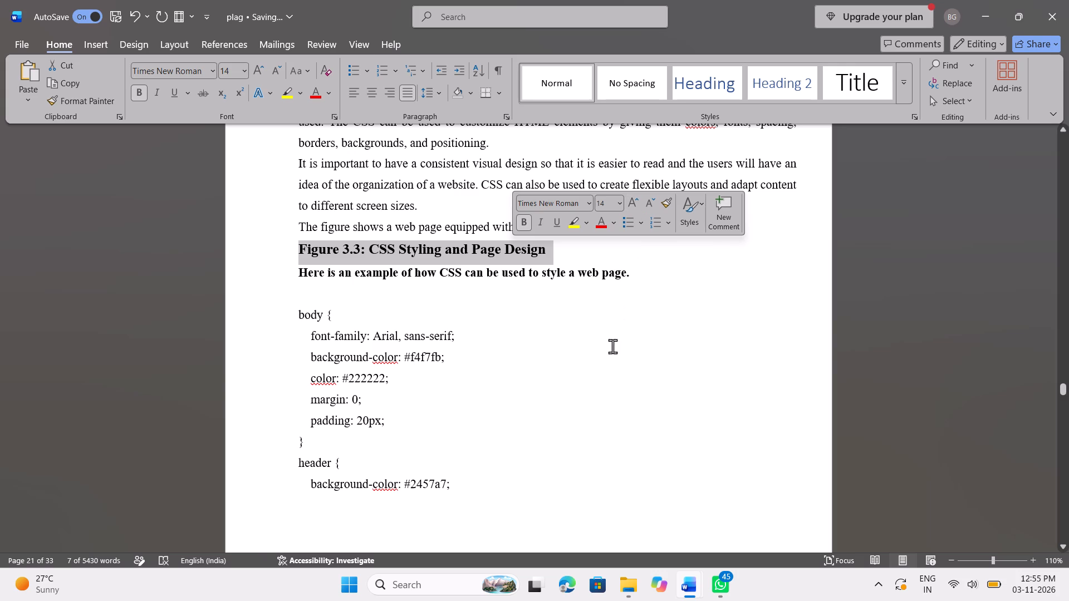
pyautogui.click(589, 370)
# Enlarge the "3.6 JavaScript Functionality" subheading to 14 pt.
pyautogui.scroll(-1, 589, 370)
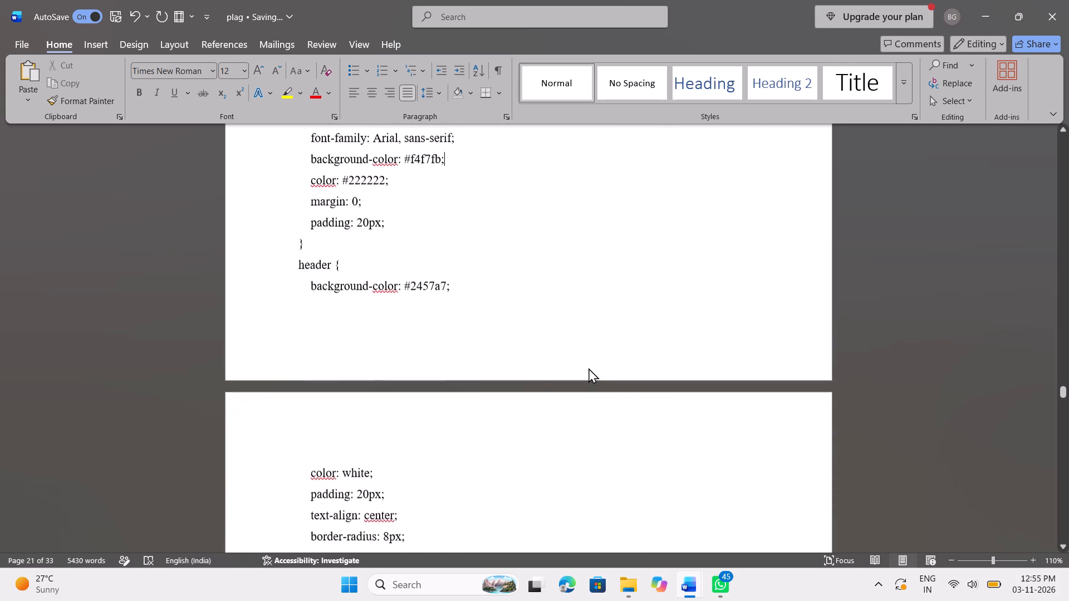
pyautogui.scroll(-1, 589, 368)
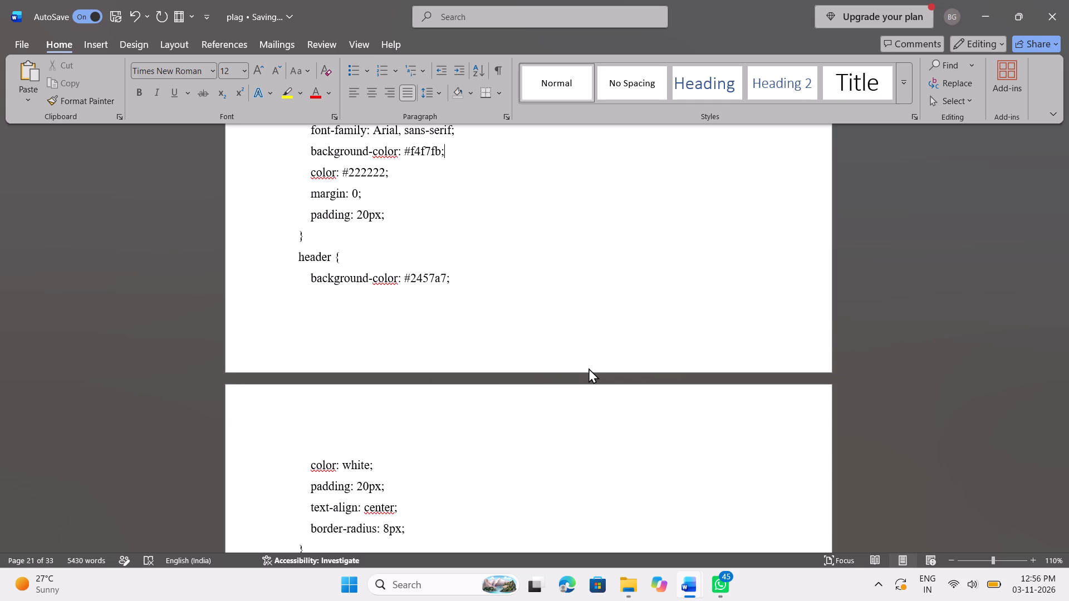
pyautogui.hscroll(1, 589, 368)
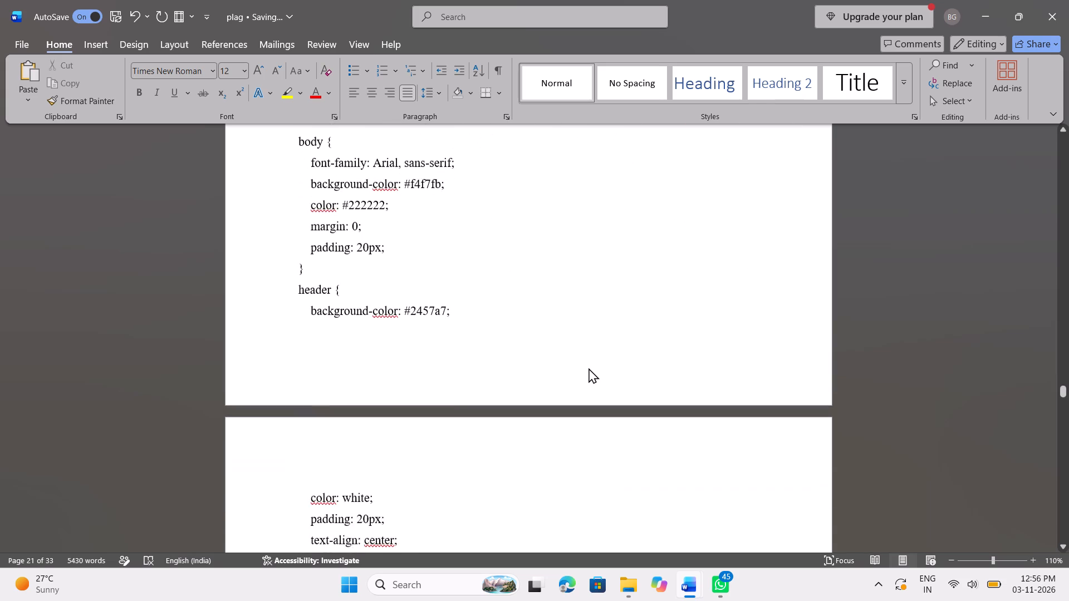
pyautogui.hscroll(1, 589, 368)
pyautogui.scroll(-2, 589, 368)
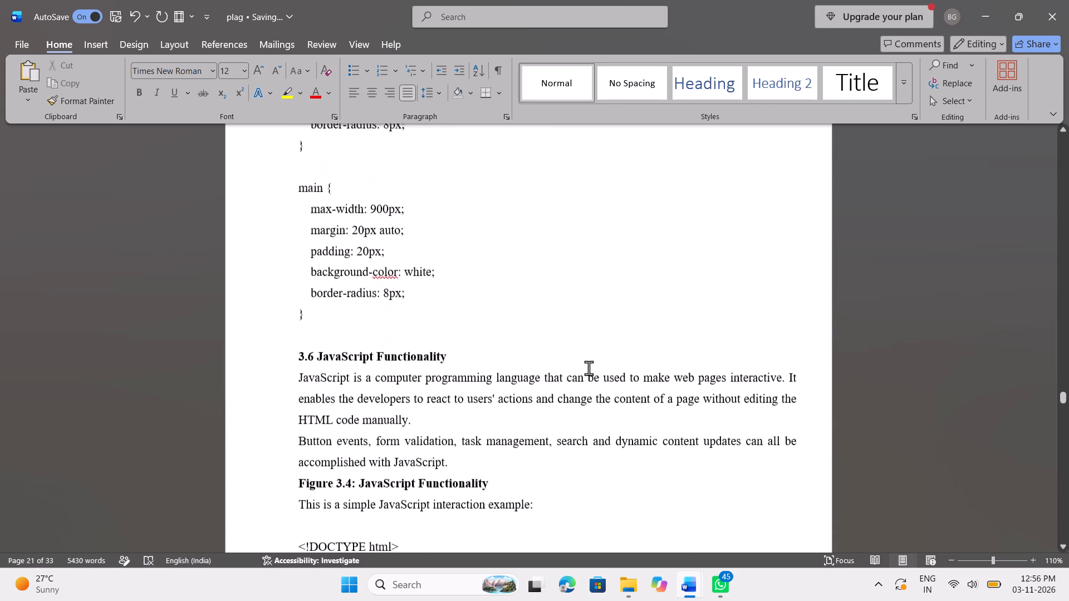
pyautogui.moveTo(459, 354); pyautogui.dragTo(308, 356)
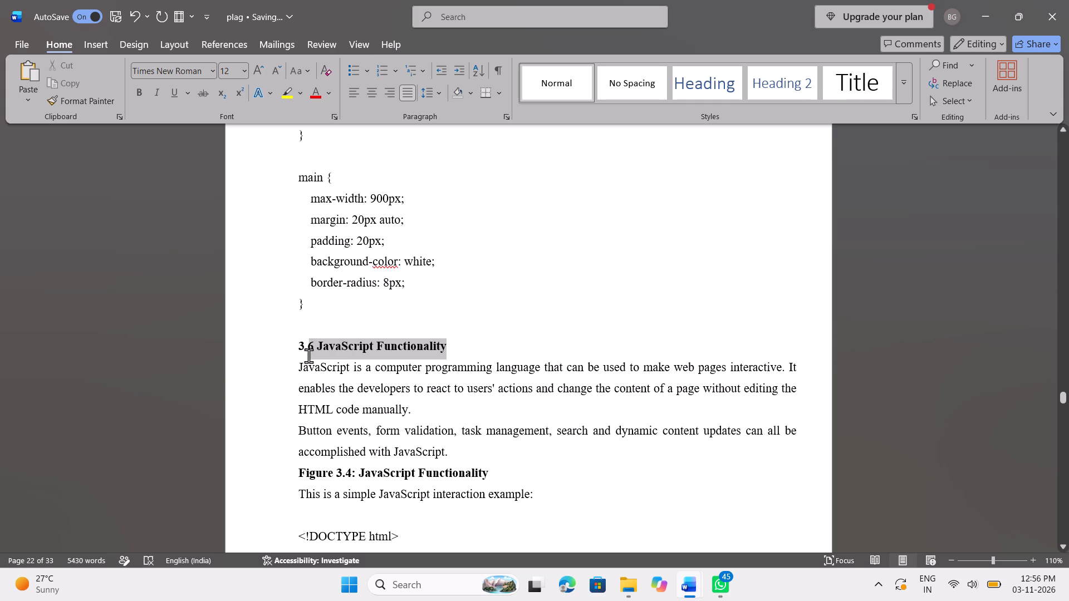
pyautogui.moveTo(308, 356); pyautogui.dragTo(290, 353)
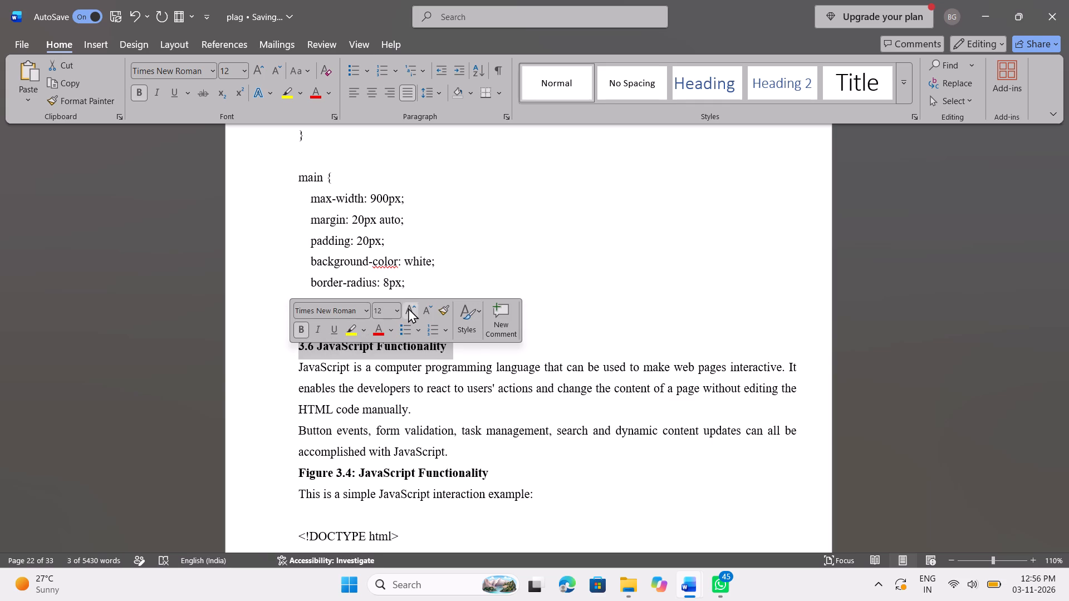
pyautogui.click(408, 307)
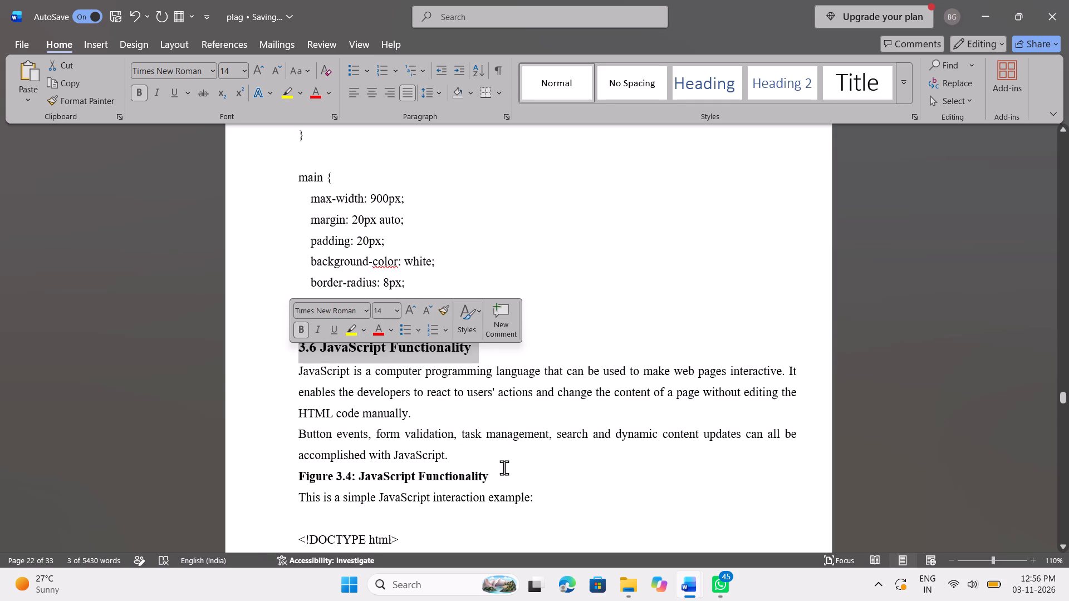
# Enlarge the "Figure 3.4: JavaScript Functionality" caption to 14 pt.
pyautogui.moveTo(506, 474); pyautogui.dragTo(297, 477)
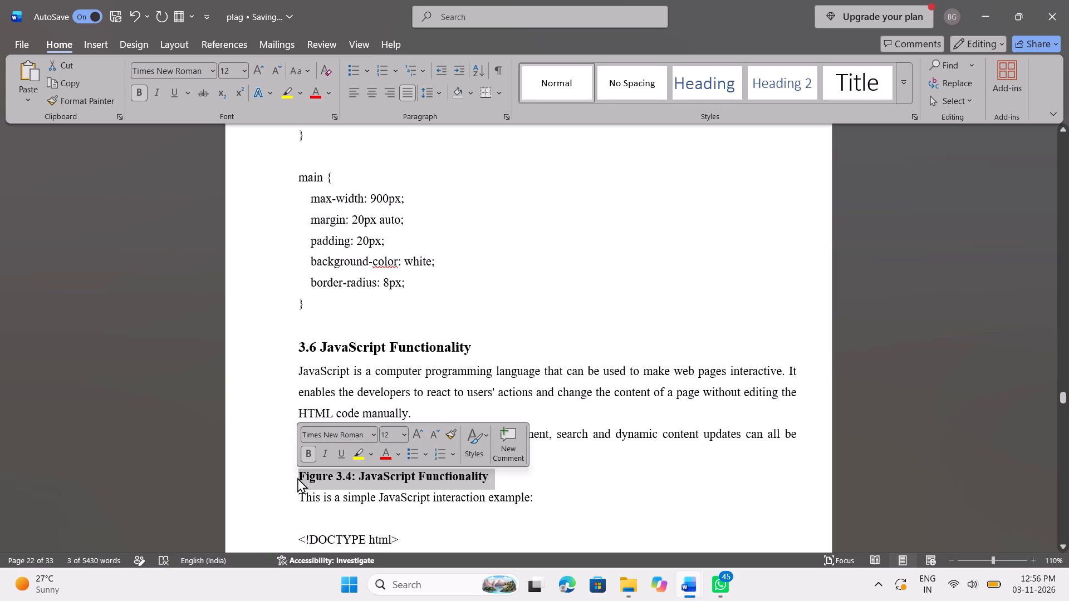
pyautogui.click(420, 436)
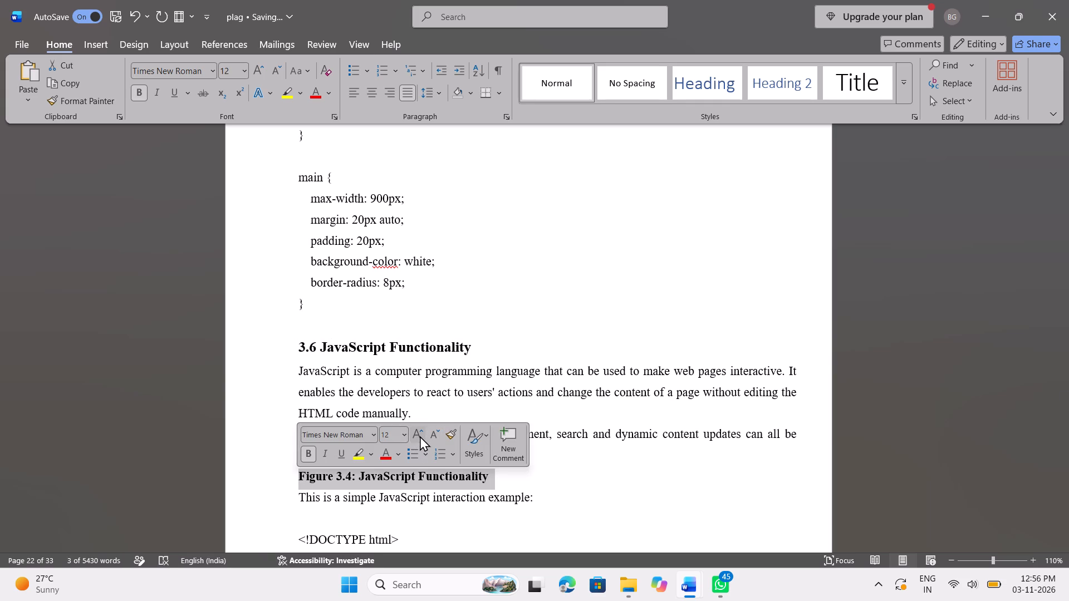
# Enlarge the "There are several major components of Web Development:" subheading to 14 pt.
pyautogui.scroll(-2, 471, 472)
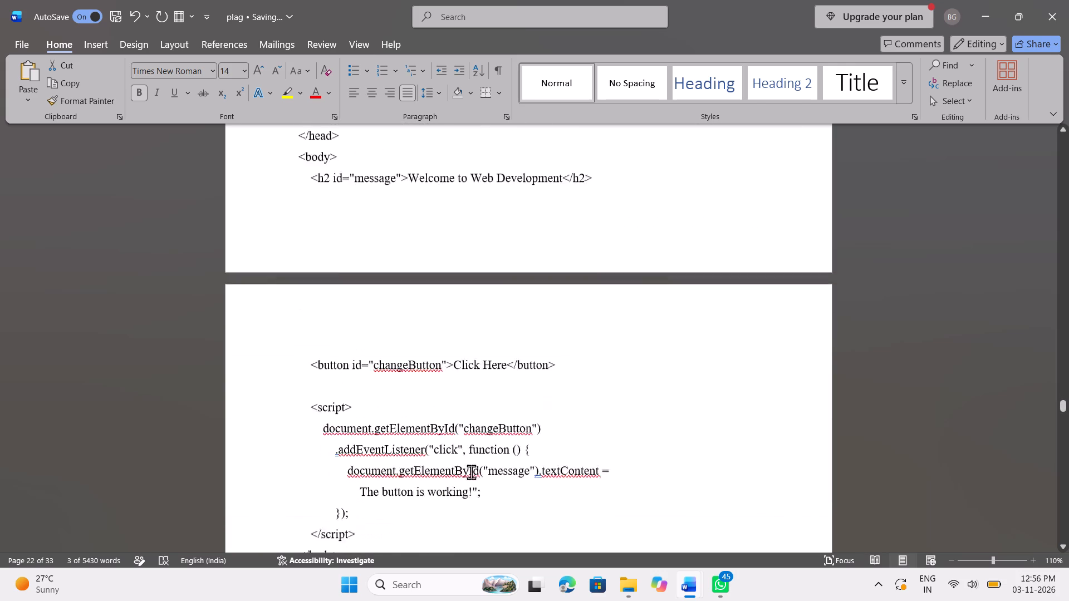
pyautogui.scroll(-2, 471, 472)
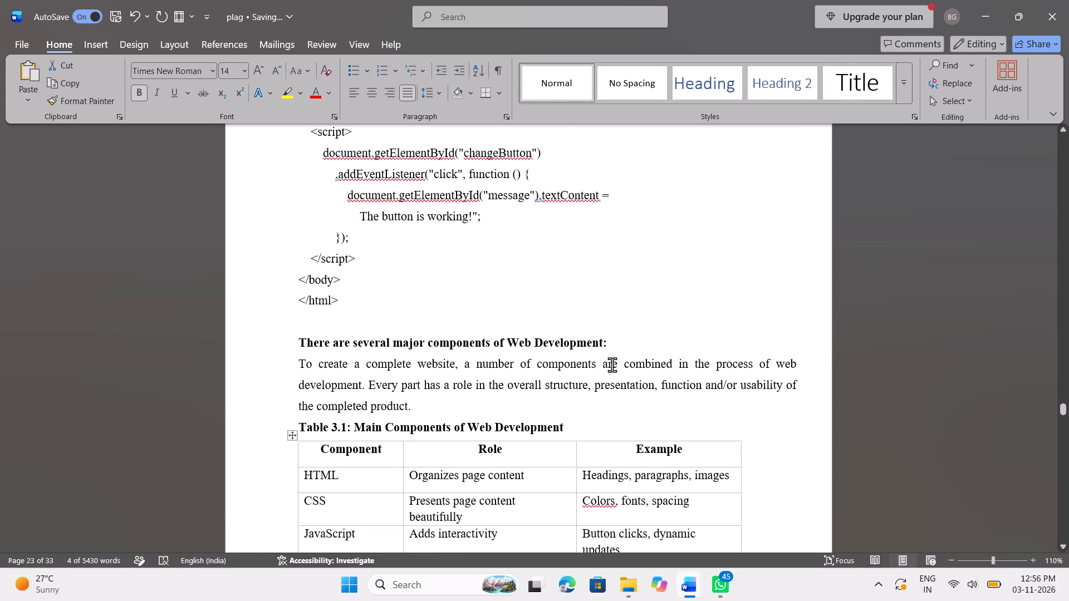
pyautogui.moveTo(617, 341); pyautogui.dragTo(371, 349)
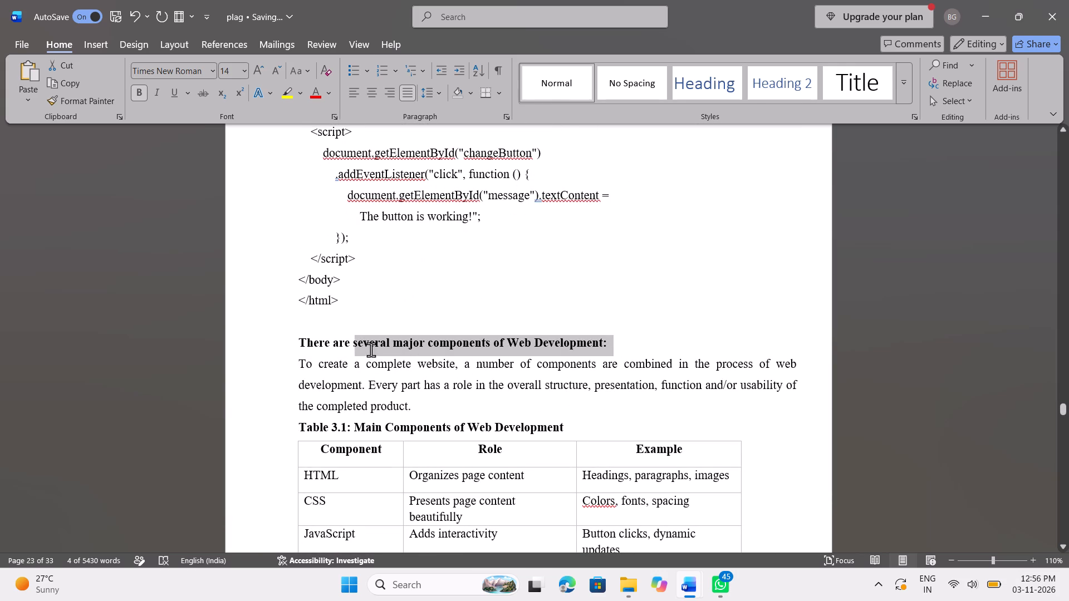
pyautogui.moveTo(371, 349); pyautogui.dragTo(297, 347)
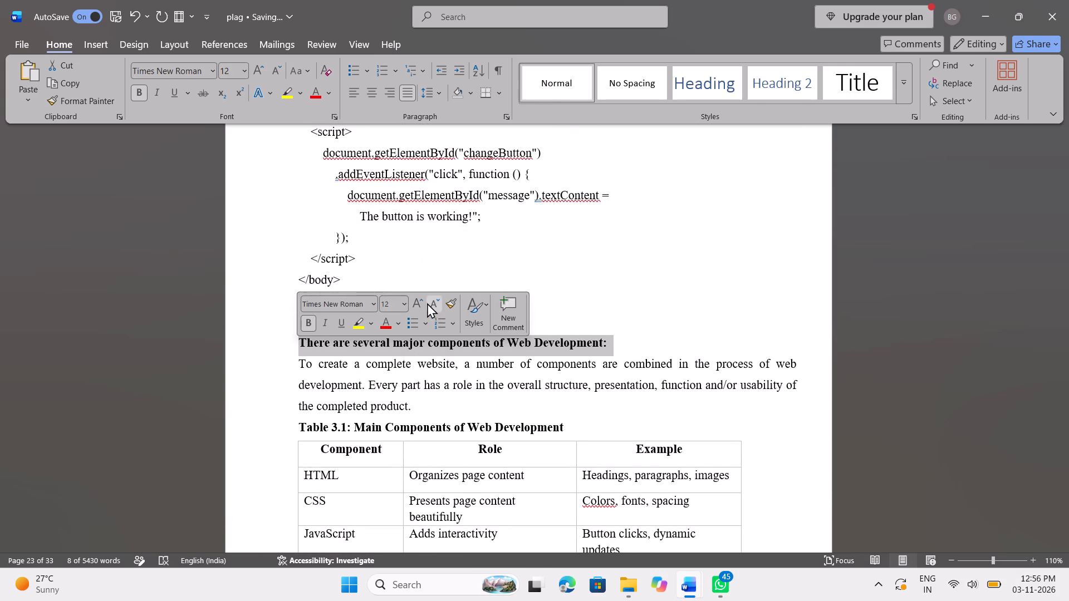
pyautogui.click(417, 300)
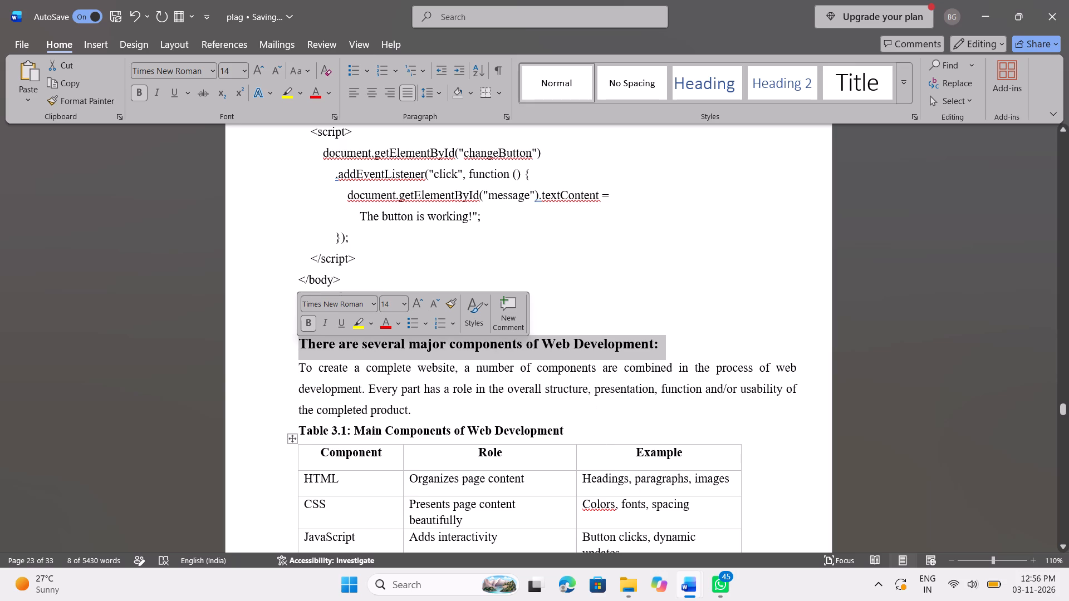
# Enlarge the "Table 3.1: Main Components of Web Development" caption to 14 pt.
pyautogui.click(568, 432)
pyautogui.moveTo(568, 432); pyautogui.dragTo(311, 436)
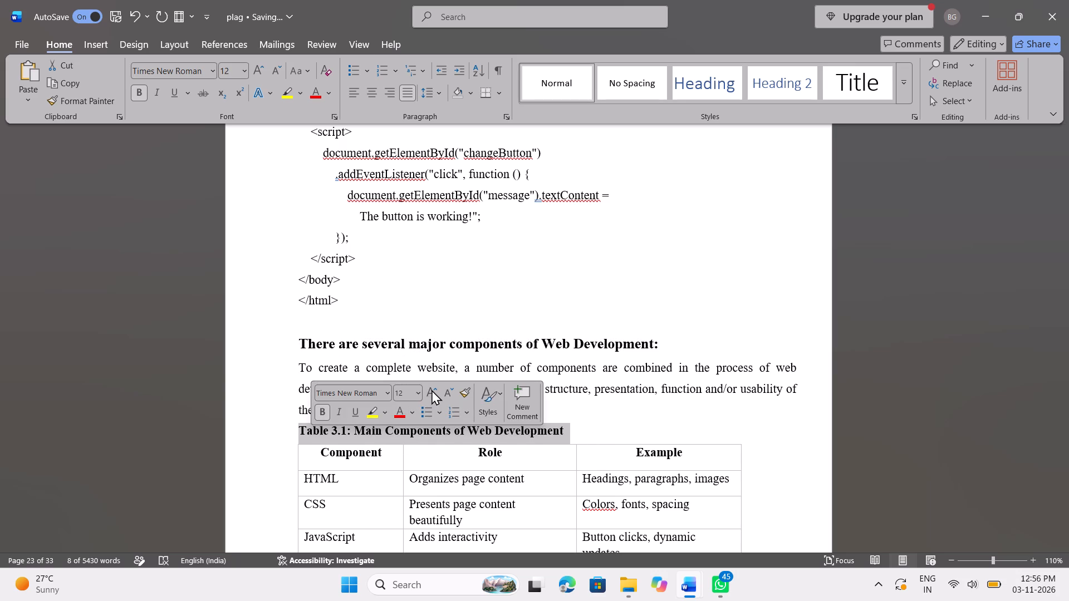
pyautogui.click(431, 390)
# Remove the blank lines above the "CHAPTER 4: ANALYSIS" heading so it starts at the top of its own page.
pyautogui.scroll(-1, 473, 328)
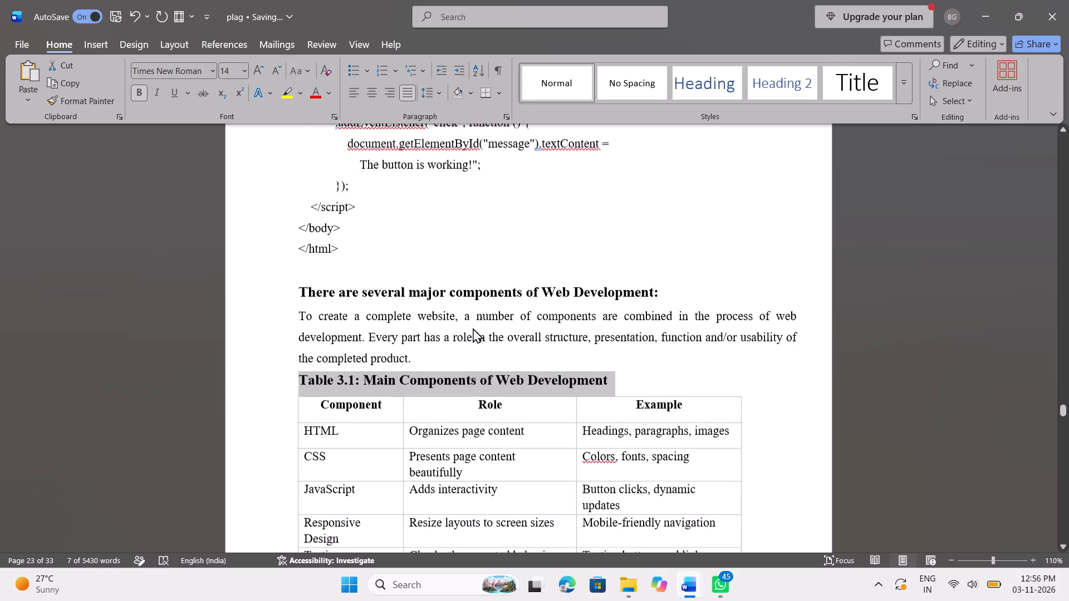
pyautogui.scroll(-1, 473, 328)
pyautogui.scroll(-2, 631, 304)
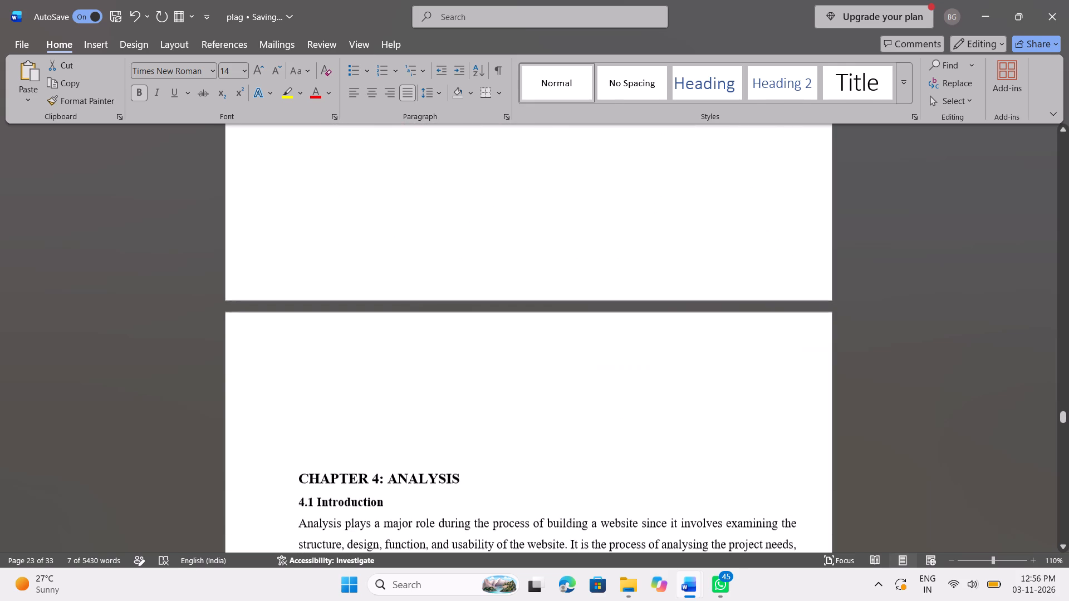
pyautogui.click(297, 432)
pyautogui.press('BackSpace')
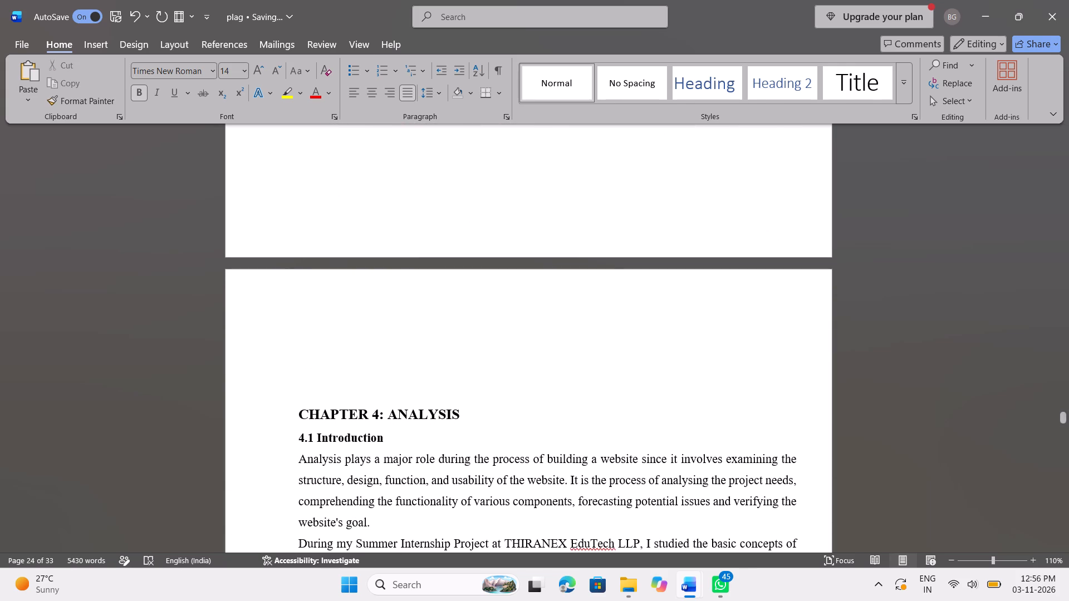
pyautogui.press('BackSpace')
pyautogui.press('BackSpace')
pyautogui.press('BackSpace')
pyautogui.press('BackSpace')
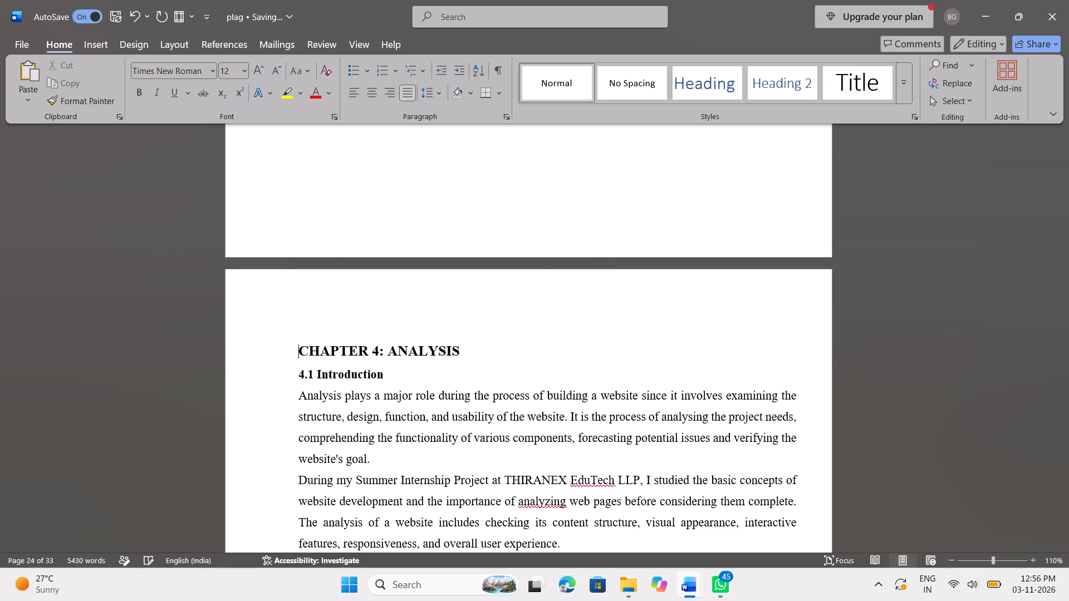
pyautogui.press('BackSpace')
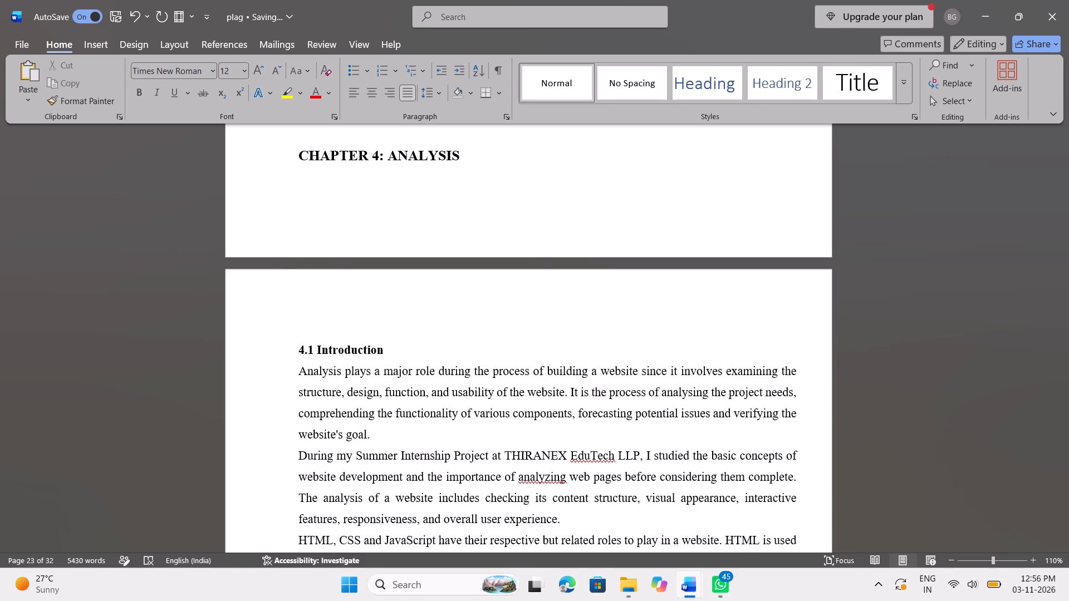
pyautogui.press('Return')
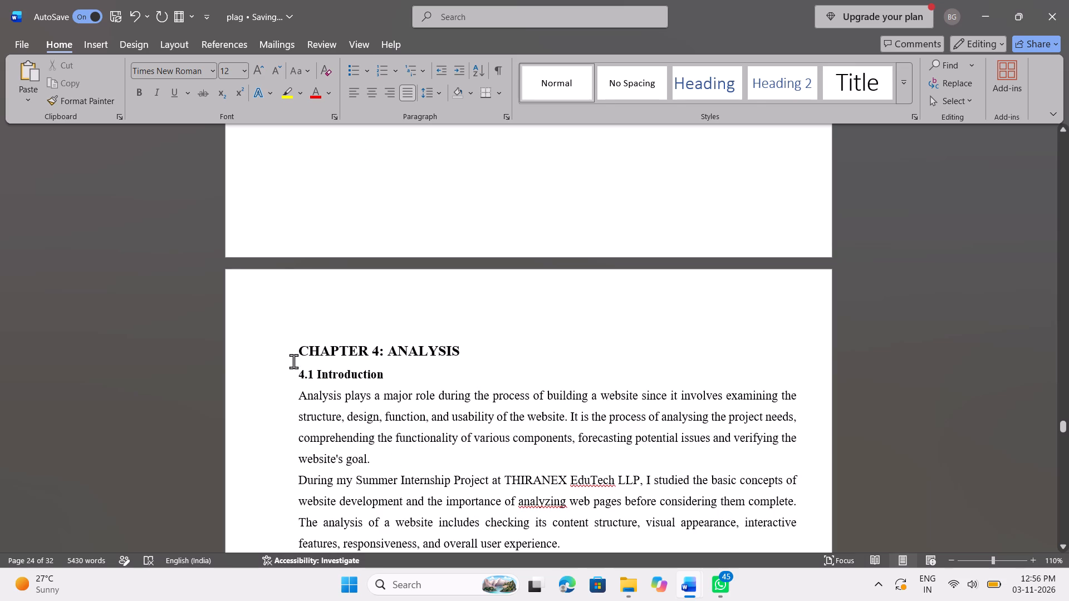
# Enlarge the "CHAPTER 4: ANALYSIS" heading to 18 pt.
pyautogui.moveTo(293, 356); pyautogui.dragTo(452, 353)
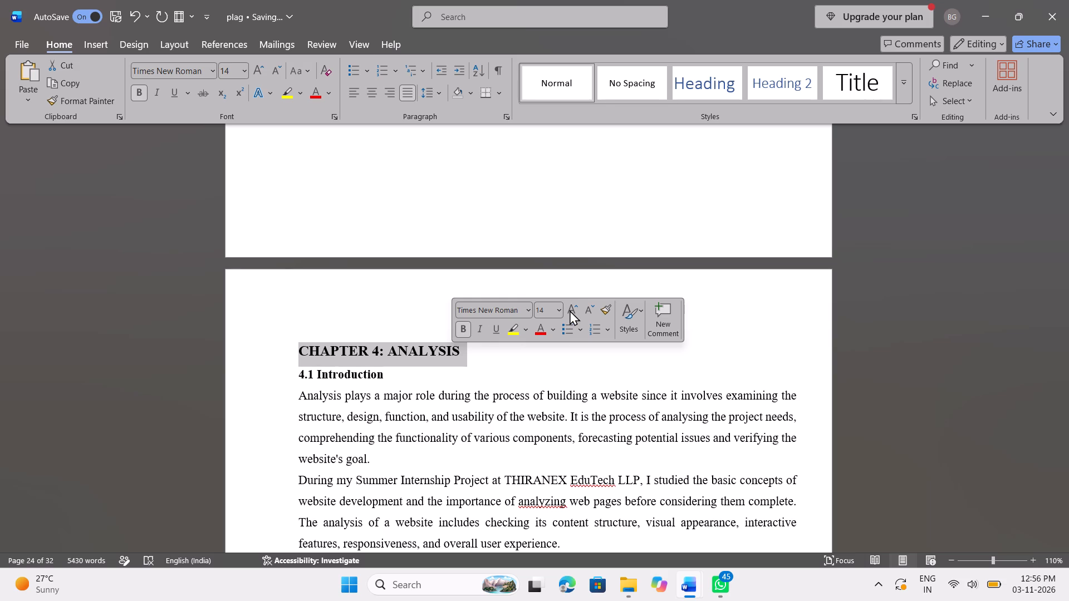
pyautogui.click(570, 310)
pyautogui.click(570, 310)
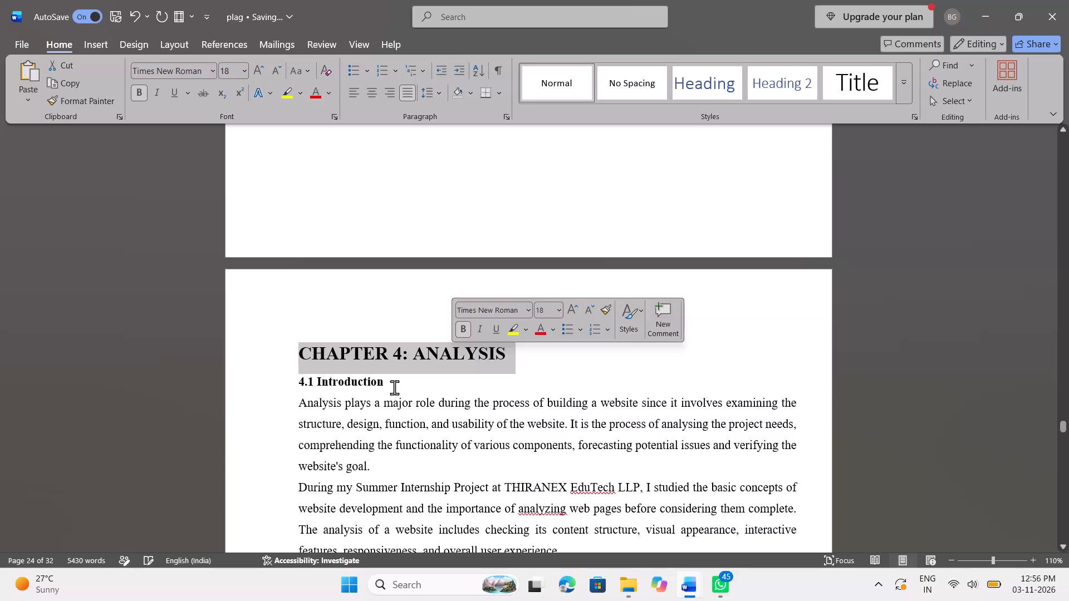
# Enlarge the "4.1 Introduction" subheading to 16 pt.
pyautogui.click(394, 387)
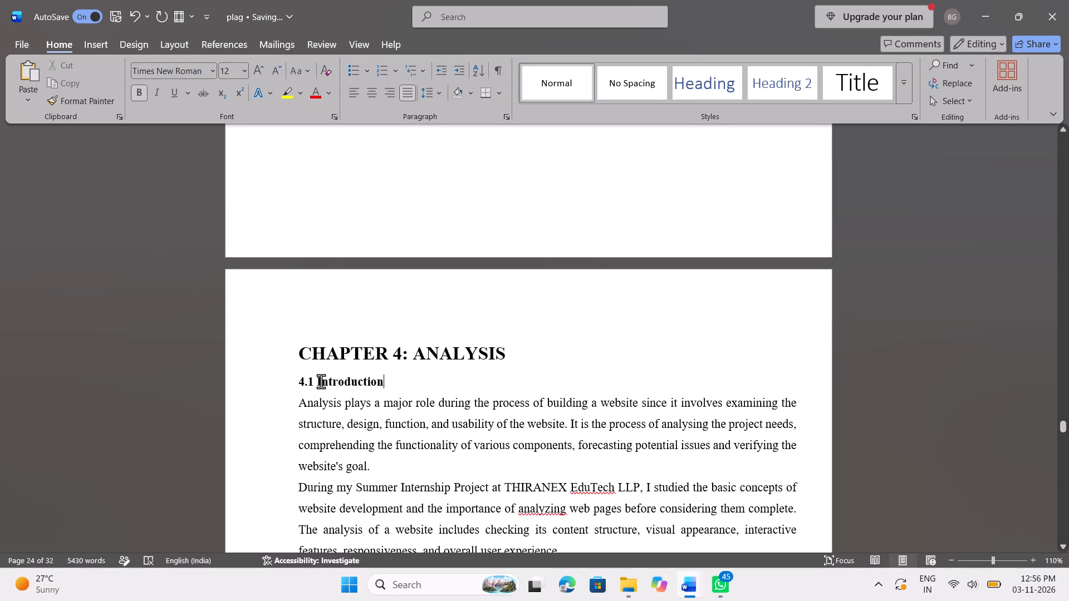
pyautogui.moveTo(384, 380); pyautogui.dragTo(286, 382)
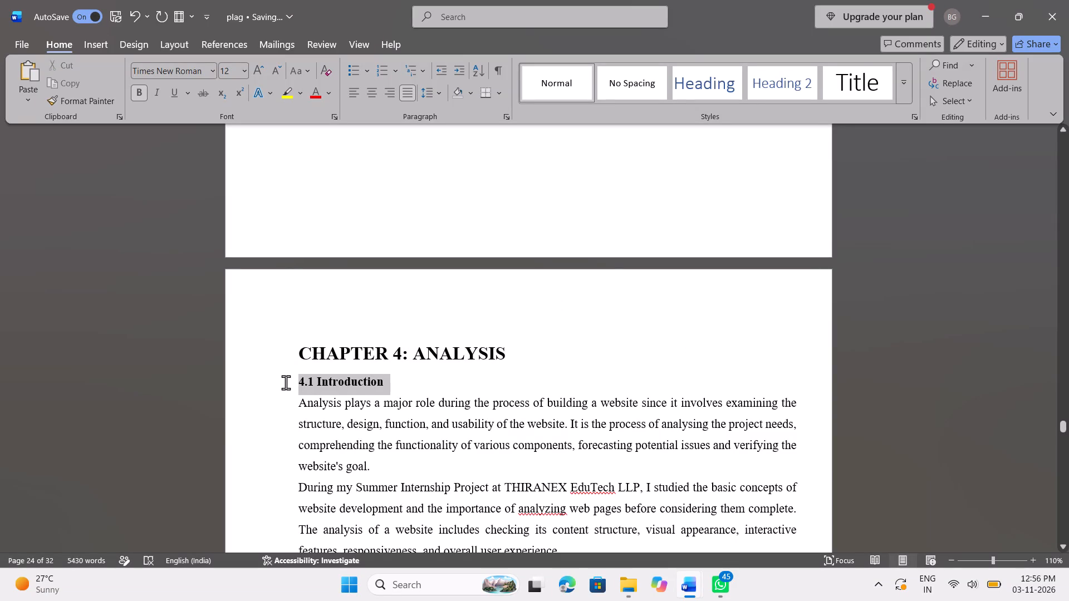
pyautogui.moveTo(286, 382); pyautogui.dragTo(286, 382)
pyautogui.click(408, 340)
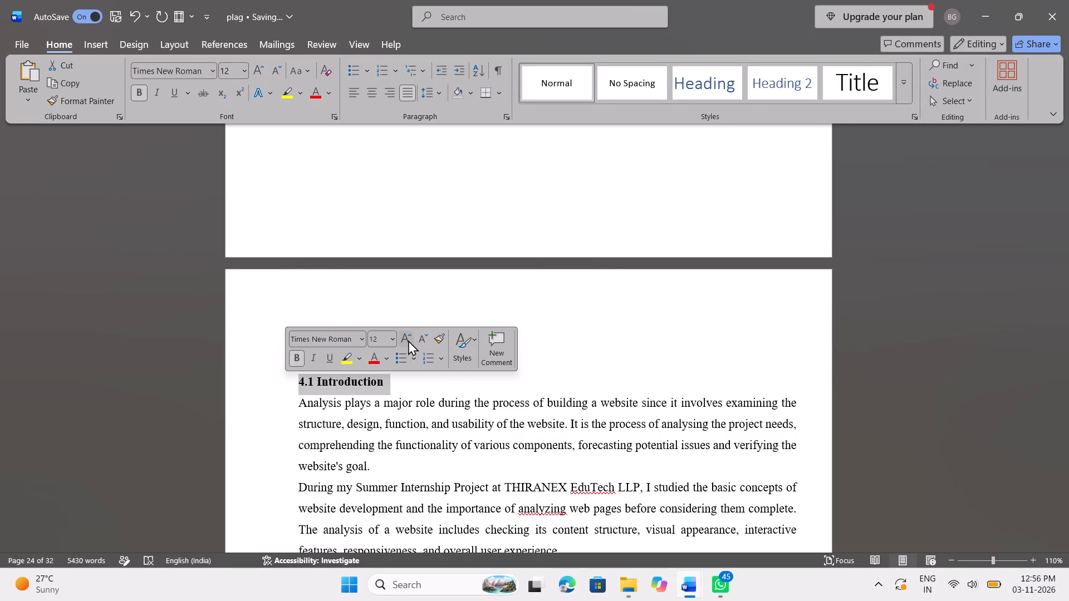
pyautogui.click(408, 340)
# Enlarge the "4.2 Analysis of Website Requirements" subheading to 14 pt.
pyautogui.scroll(-1, 415, 420)
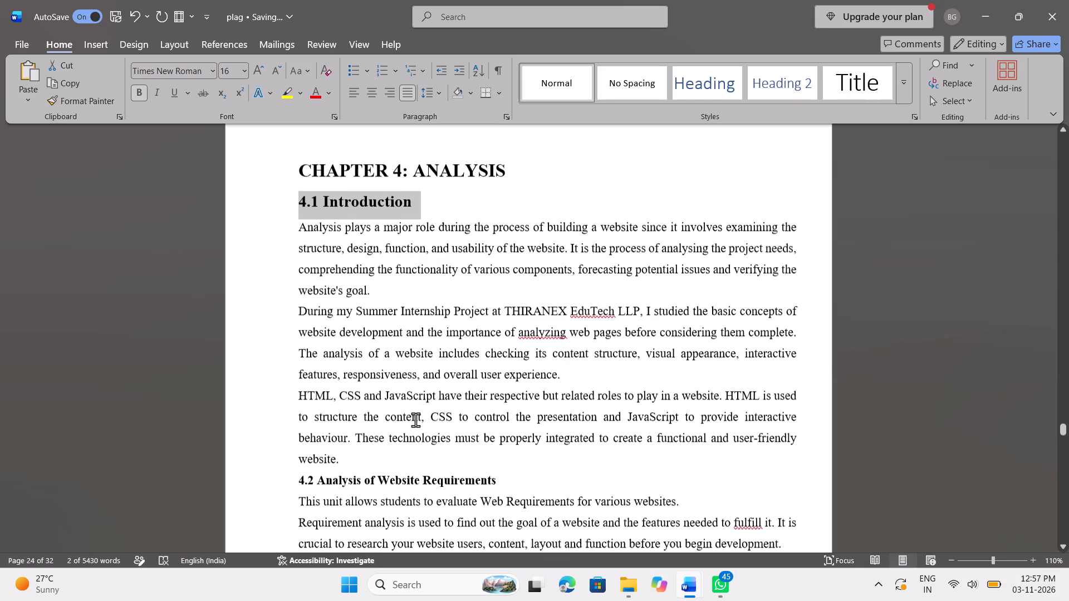
pyautogui.scroll(-1, 415, 420)
pyautogui.moveTo(498, 391); pyautogui.dragTo(453, 390)
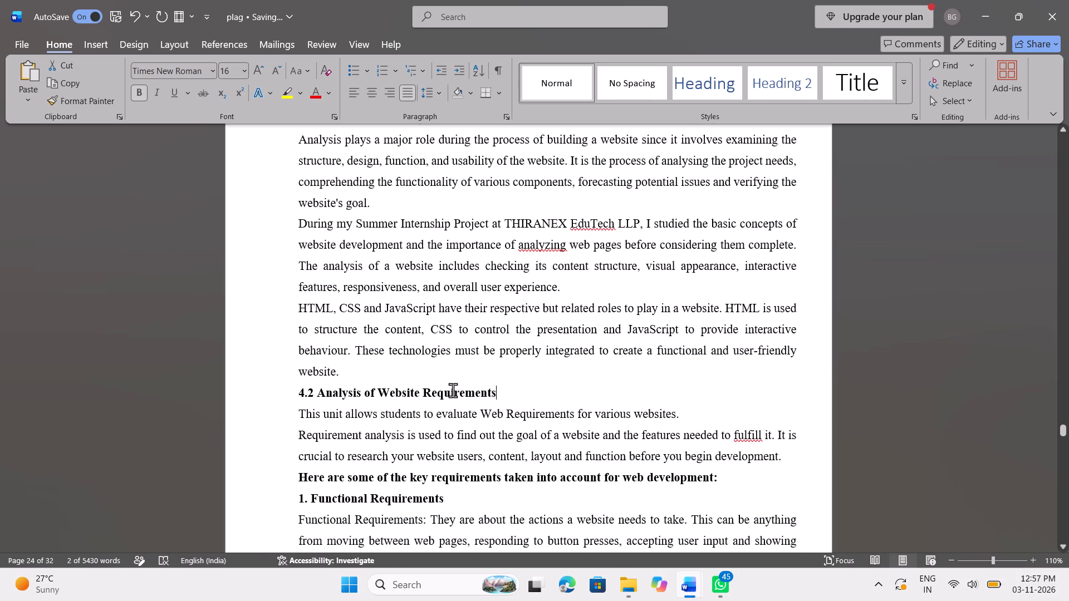
pyautogui.moveTo(453, 390); pyautogui.dragTo(298, 398)
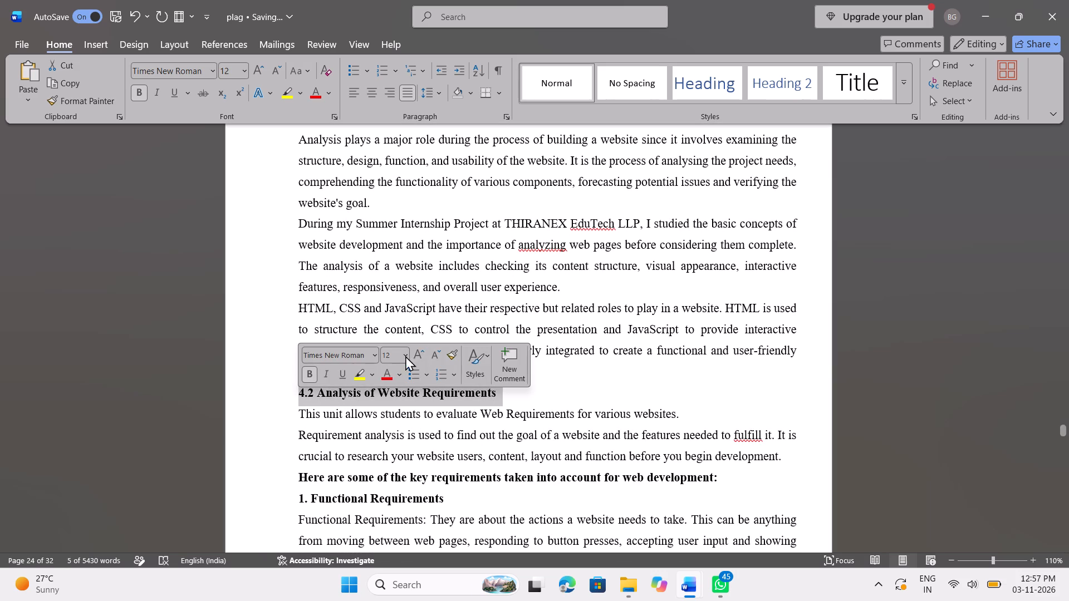
pyautogui.click(424, 348)
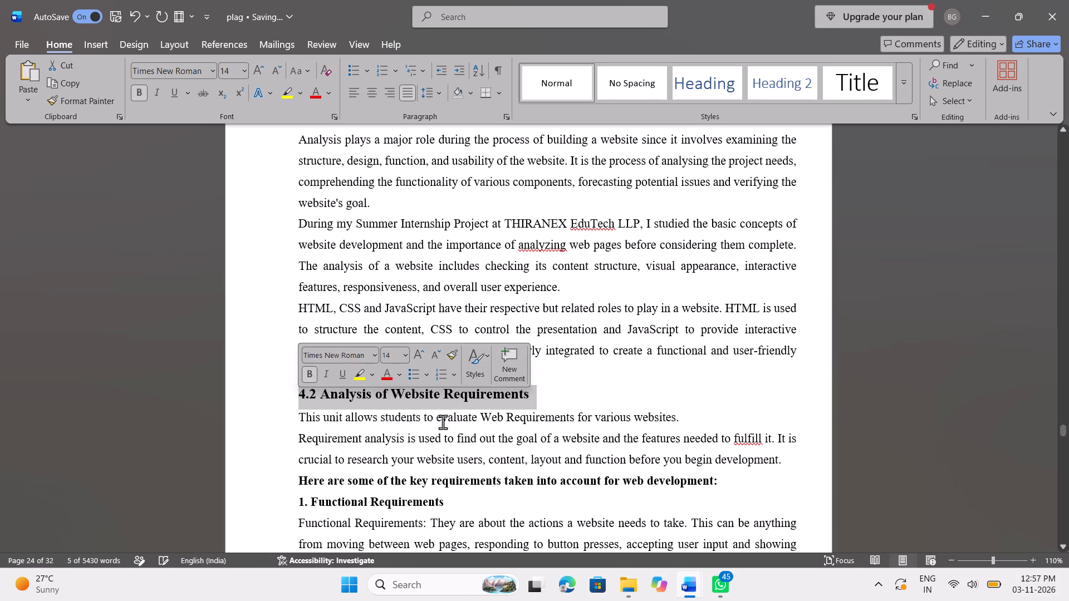
# Enlarge the bold line introducing the key web development requirements and the "1. Functional Requirements" subheading to 14 pt.
pyautogui.scroll(-1, 453, 461)
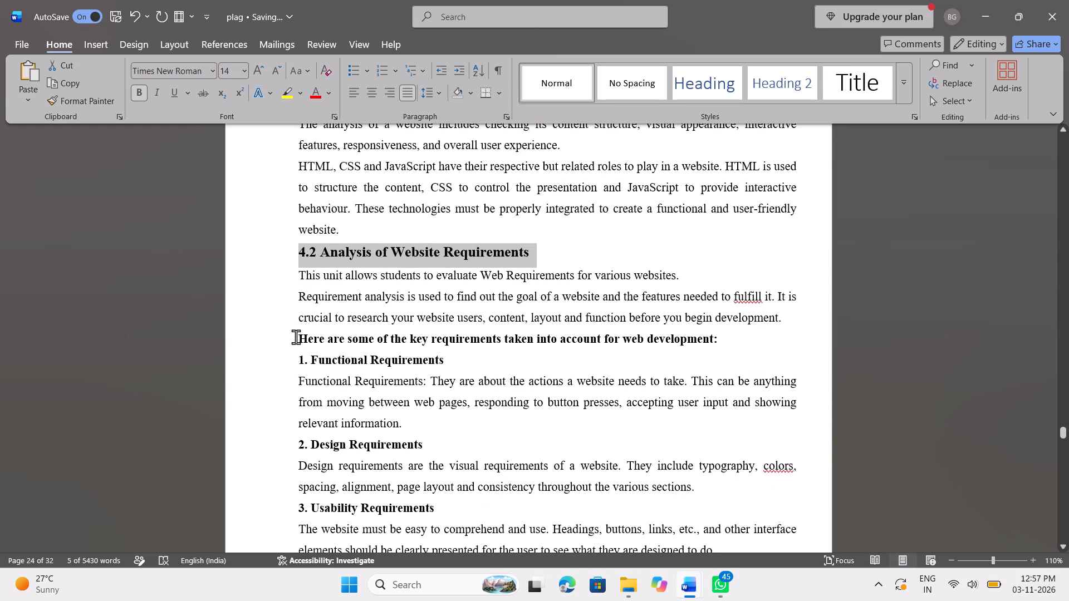
pyautogui.moveTo(296, 337); pyautogui.dragTo(445, 354)
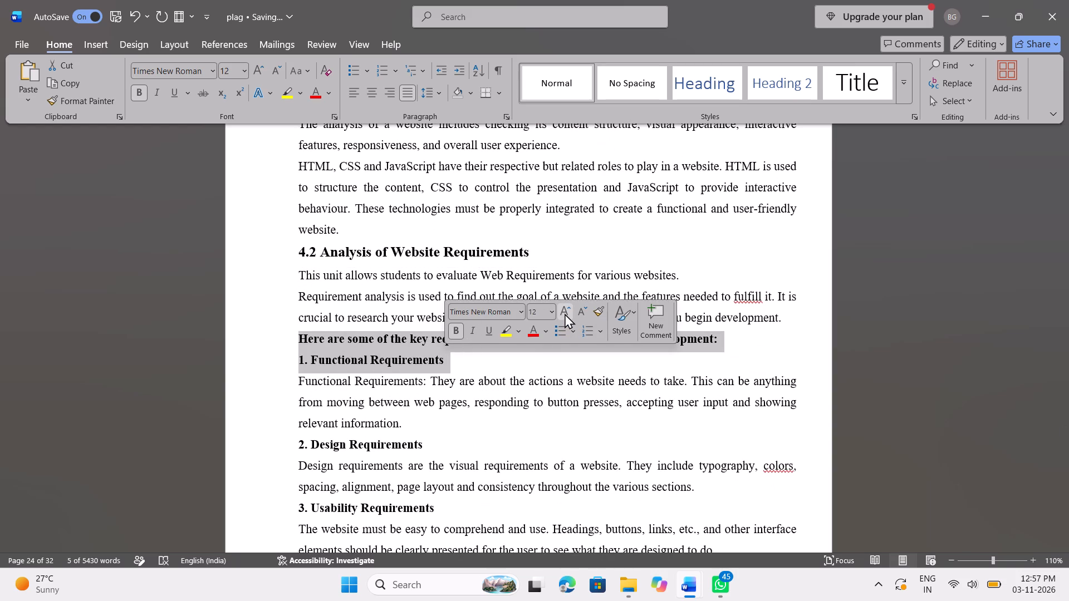
pyautogui.click(565, 313)
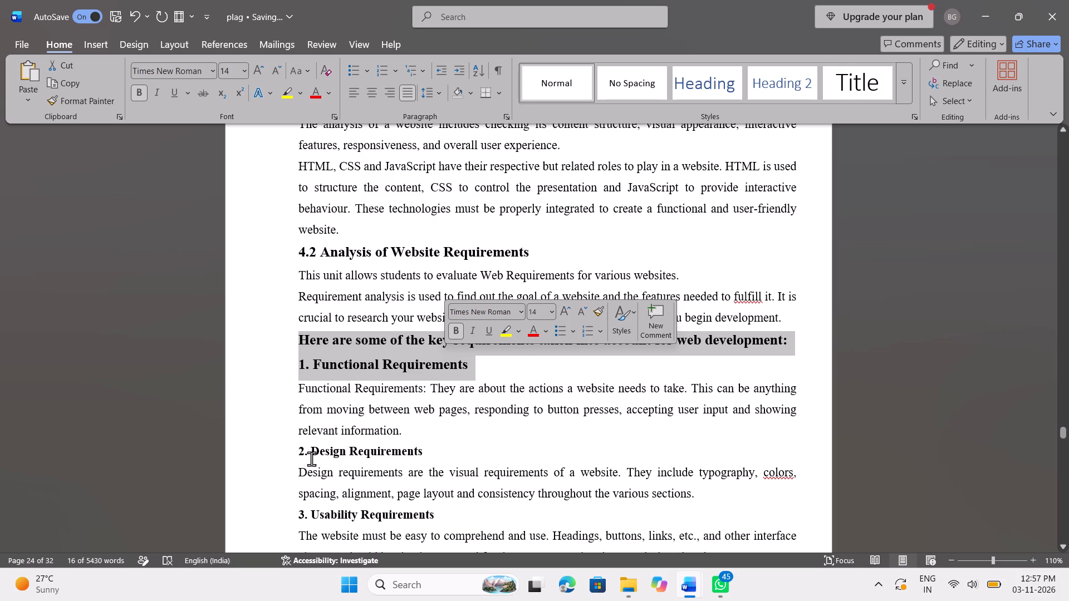
# Enlarge the numbered Design, Usability, Responsive and Reliability Requirements subheadings (2 to 5) in section 4.2 to 14 pt.
pyautogui.moveTo(295, 456); pyautogui.dragTo(399, 448)
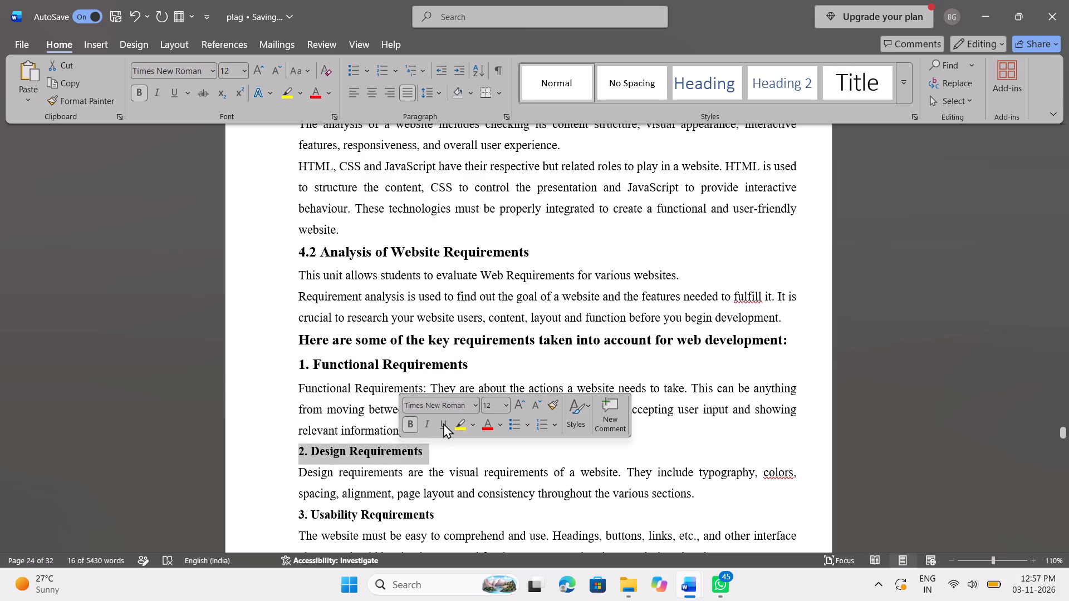
pyautogui.click(512, 403)
pyautogui.scroll(-1, 438, 464)
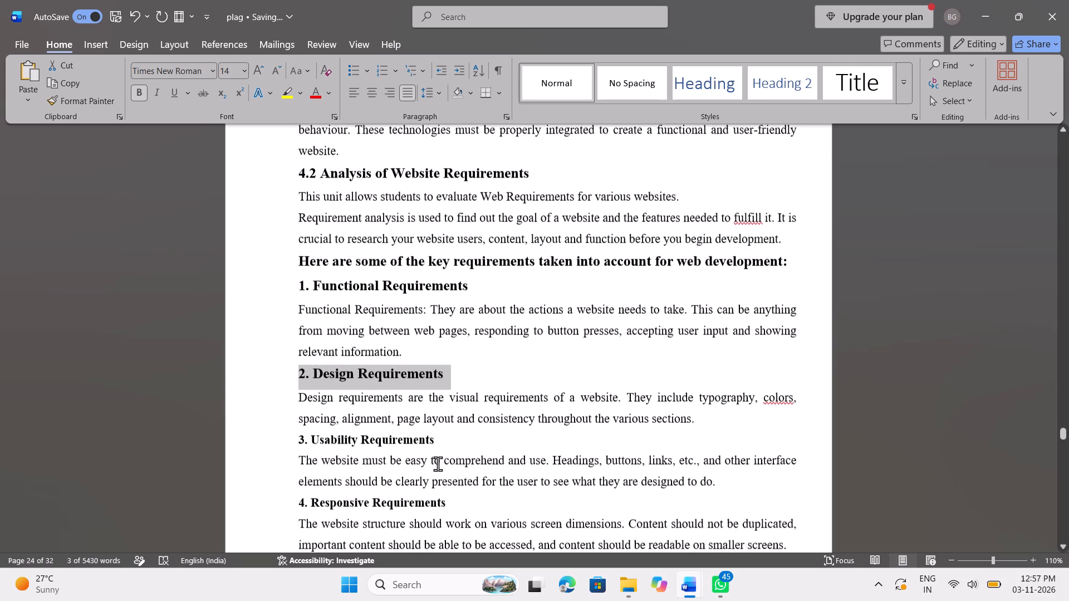
pyautogui.scroll(-1, 438, 464)
pyautogui.moveTo(295, 389); pyautogui.dragTo(424, 386)
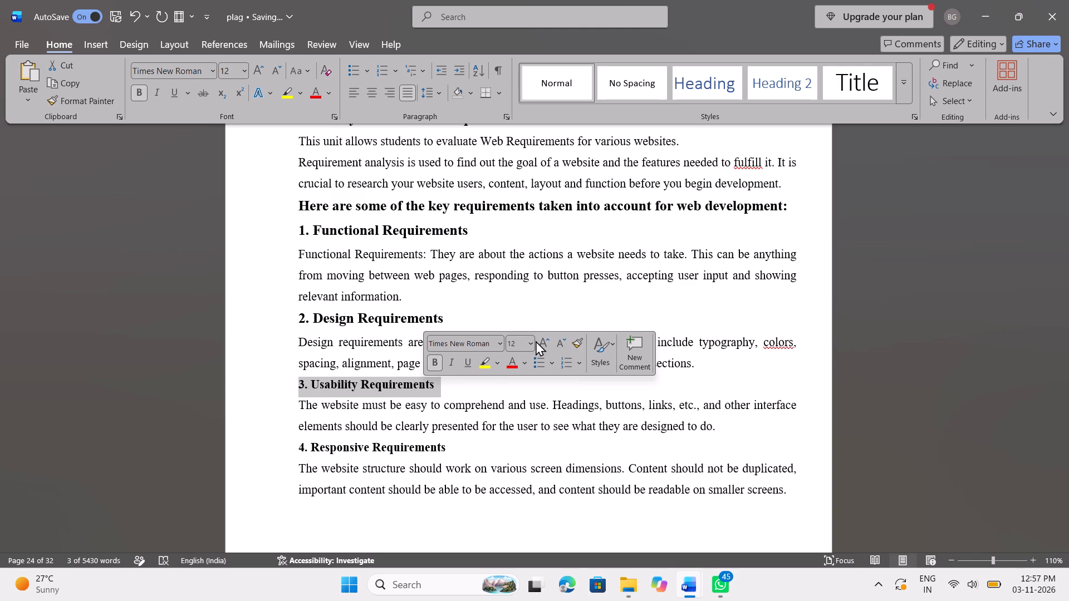
pyautogui.click(543, 341)
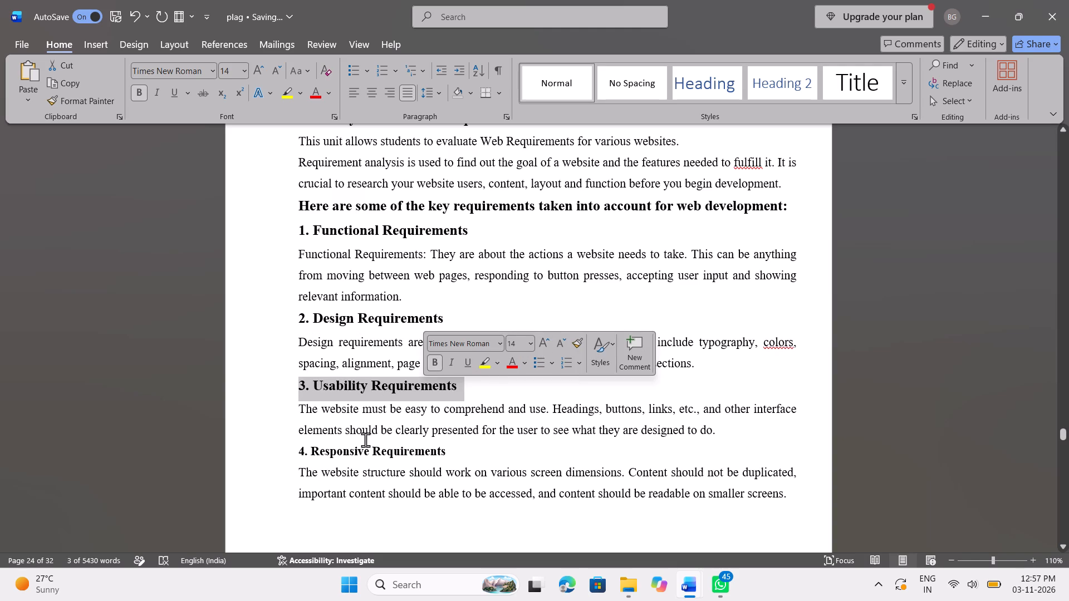
pyautogui.moveTo(297, 453); pyautogui.dragTo(419, 447)
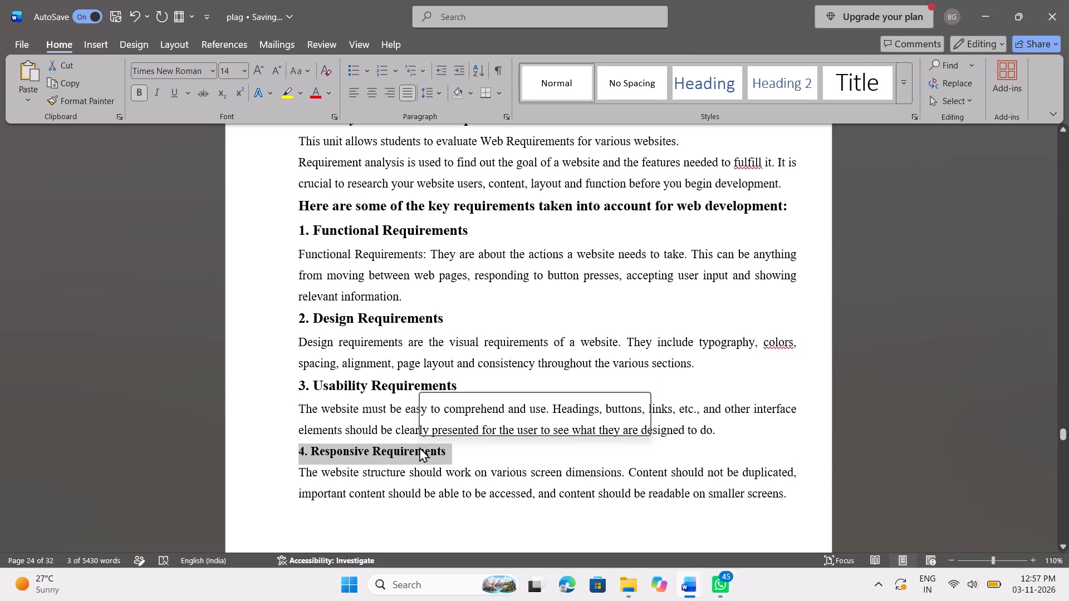
pyautogui.click(536, 405)
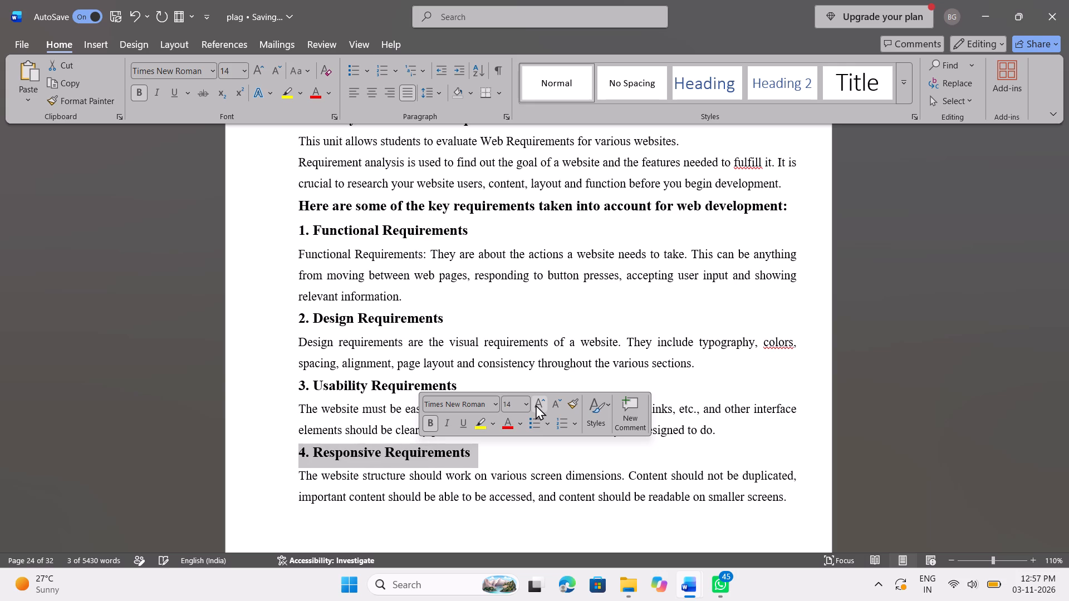
pyautogui.scroll(-1, 453, 480)
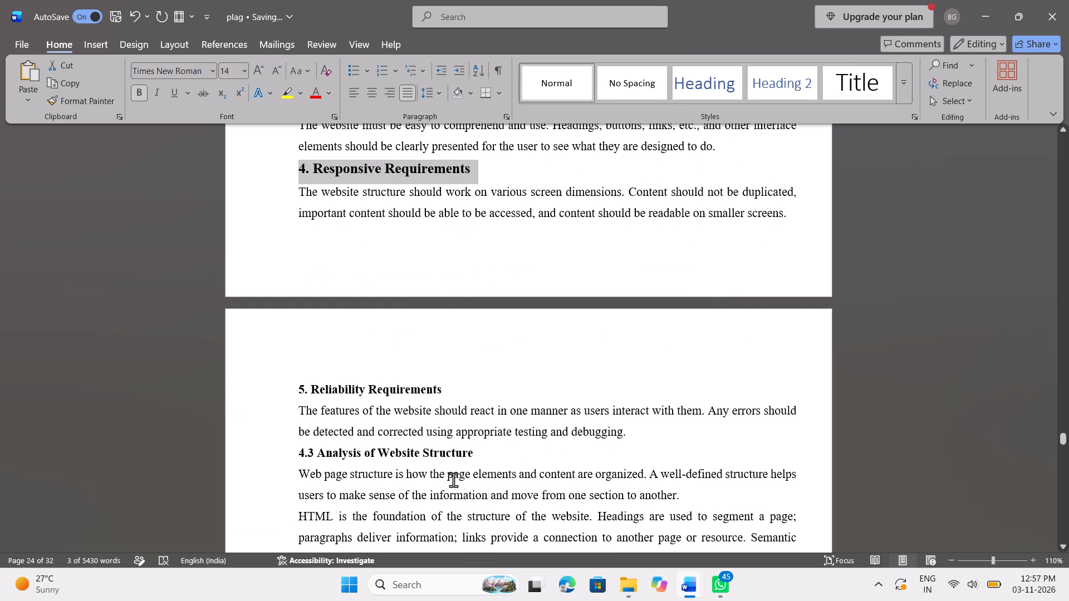
pyautogui.moveTo(296, 395); pyautogui.dragTo(435, 395)
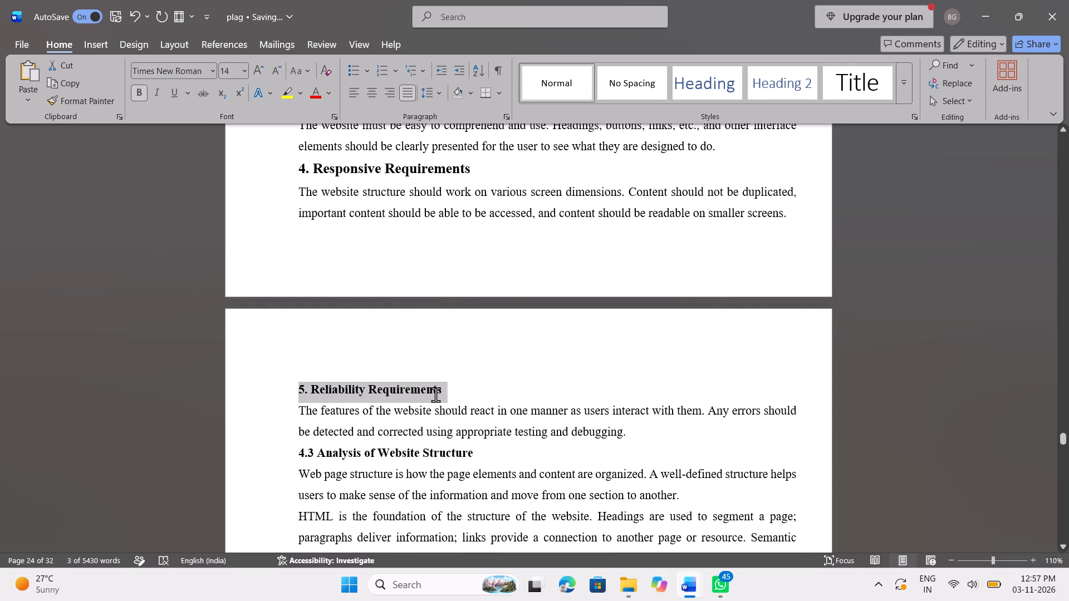
pyautogui.moveTo(435, 395); pyautogui.dragTo(447, 395)
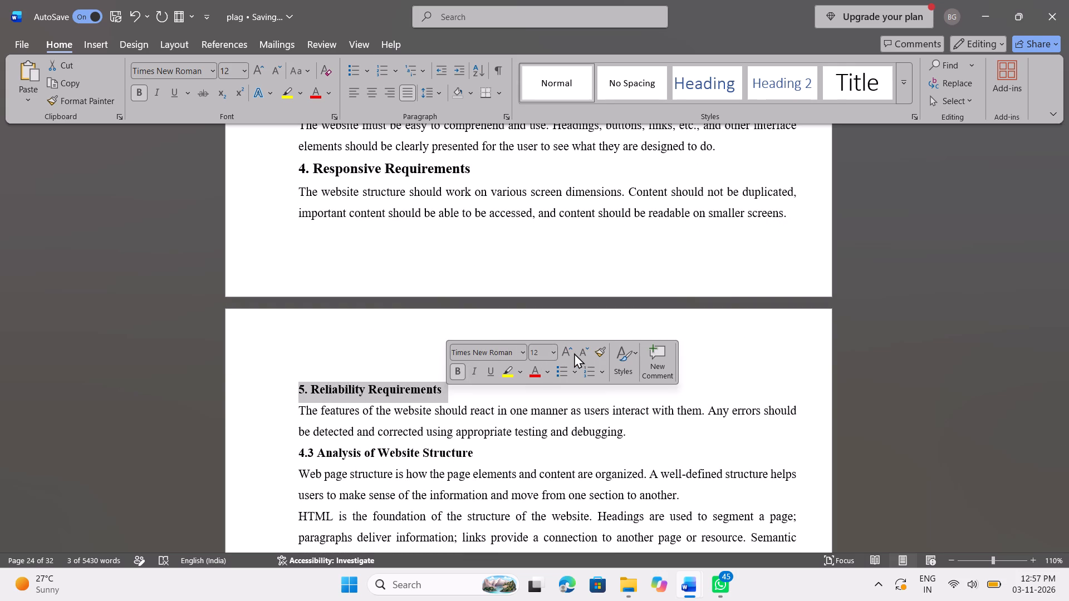
pyautogui.click(569, 353)
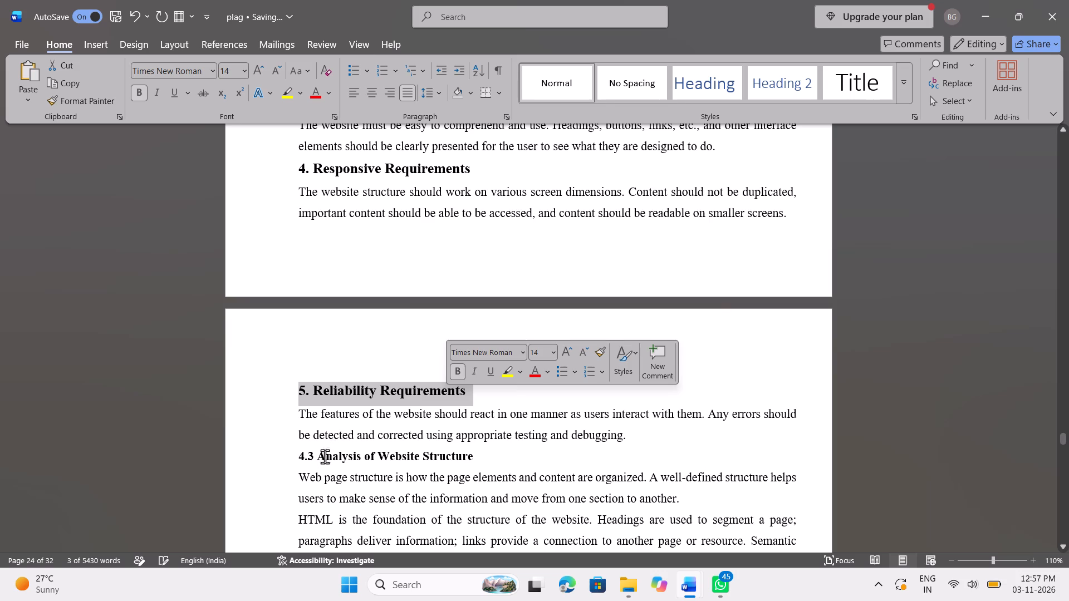
# Enlarge the "4.3 Analysis of Website Structure" subheading to 14 pt.
pyautogui.moveTo(296, 457); pyautogui.dragTo(490, 440)
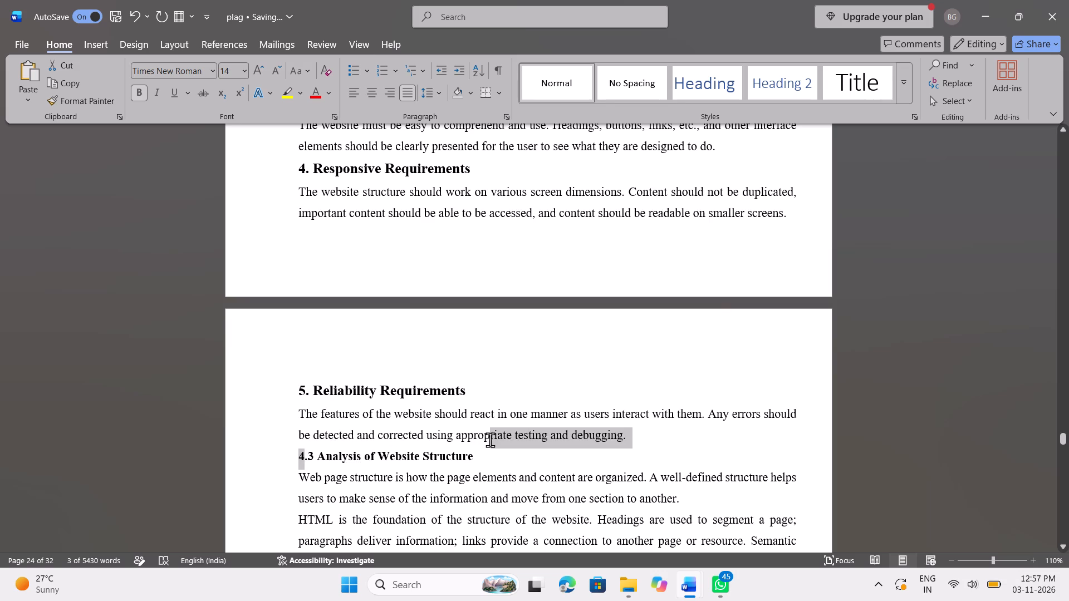
pyautogui.moveTo(490, 440); pyautogui.dragTo(487, 461)
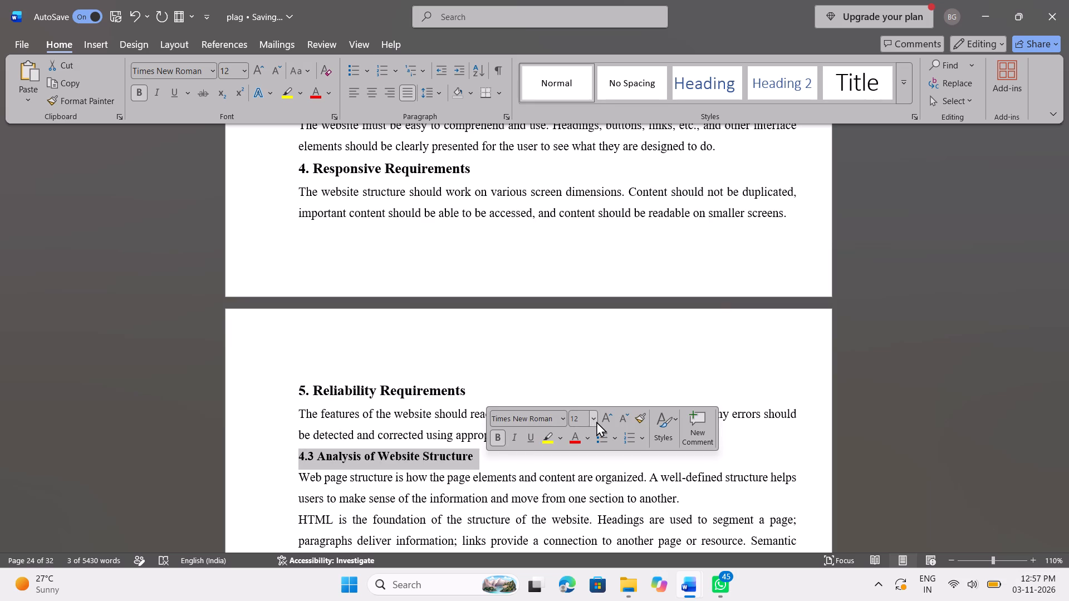
pyautogui.click(607, 422)
# Enlarge the "4.4 Analysis of JavaScript Functionality" subheading to 14 pt.
pyautogui.scroll(-1, 502, 486)
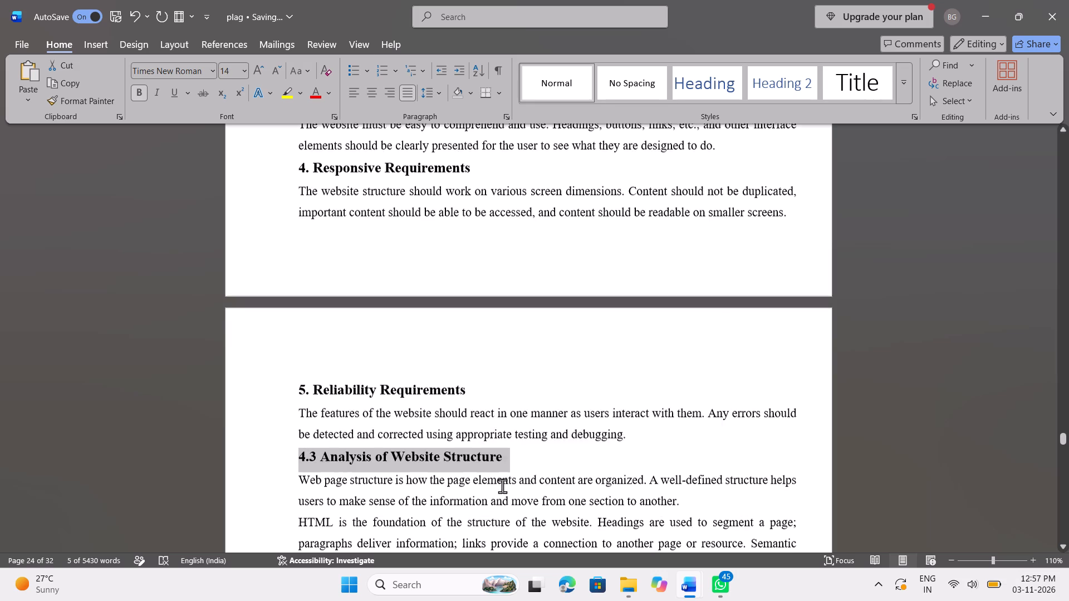
pyautogui.scroll(-2, 502, 486)
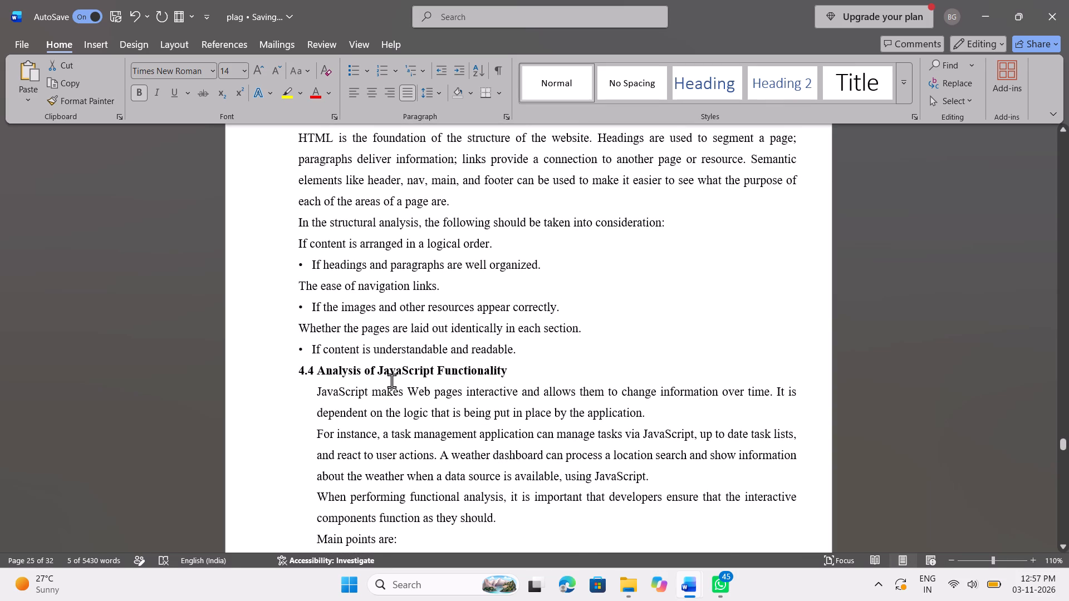
pyautogui.click(297, 370)
pyautogui.moveTo(297, 370); pyautogui.dragTo(305, 368)
pyautogui.moveTo(305, 368); pyautogui.dragTo(521, 370)
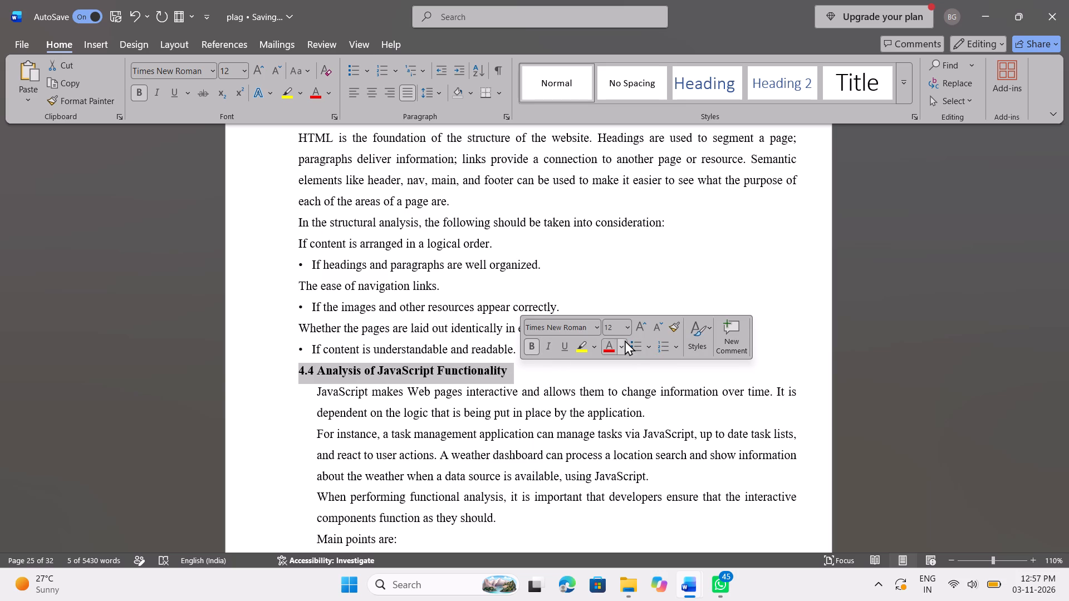
pyautogui.click(641, 332)
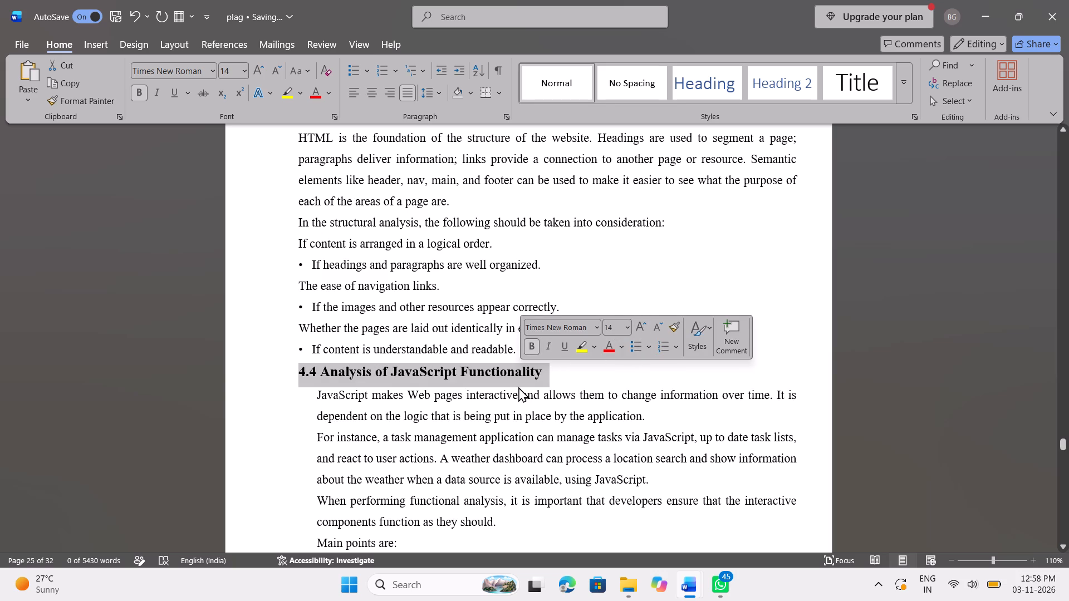
# Enlarge the "4.5 Website Testing and Results" subheading to 14 pt.
pyautogui.scroll(-2, 518, 387)
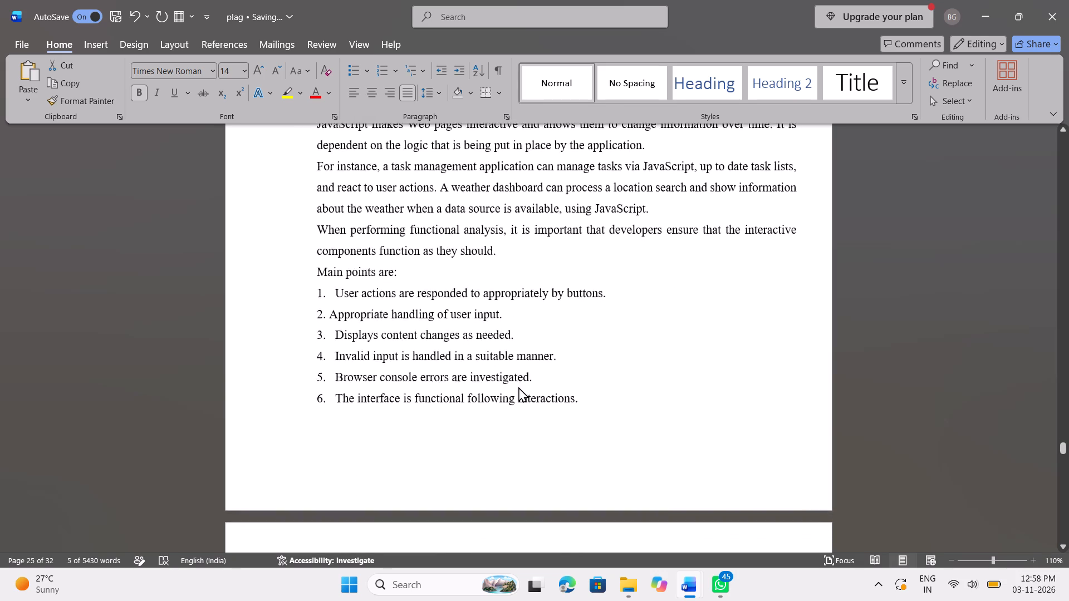
pyautogui.scroll(-1, 518, 387)
pyautogui.click(316, 405)
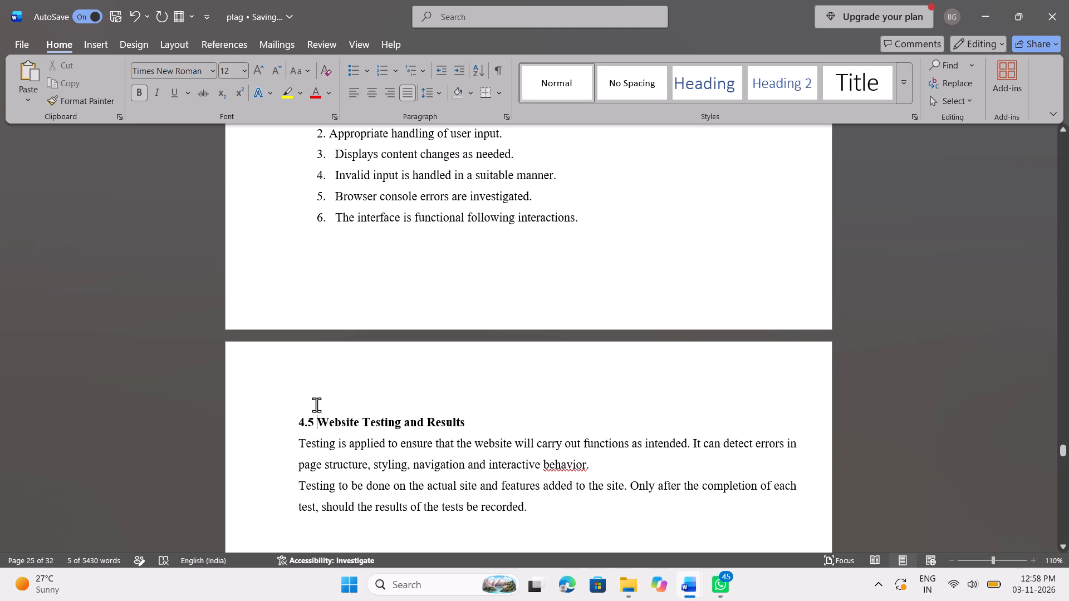
pyautogui.moveTo(295, 428); pyautogui.dragTo(413, 432)
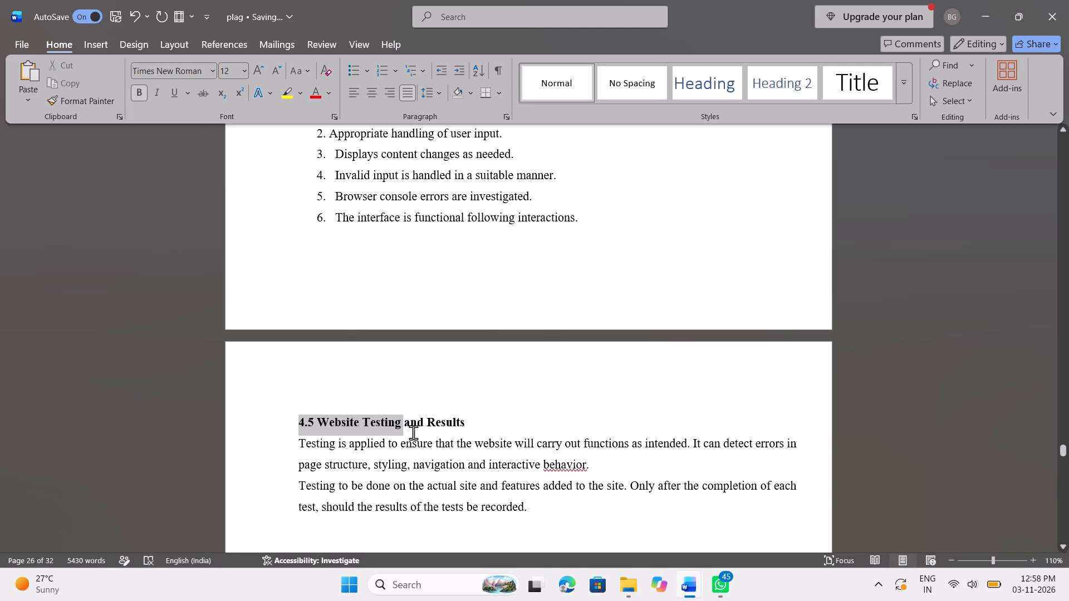
pyautogui.moveTo(413, 432); pyautogui.dragTo(459, 430)
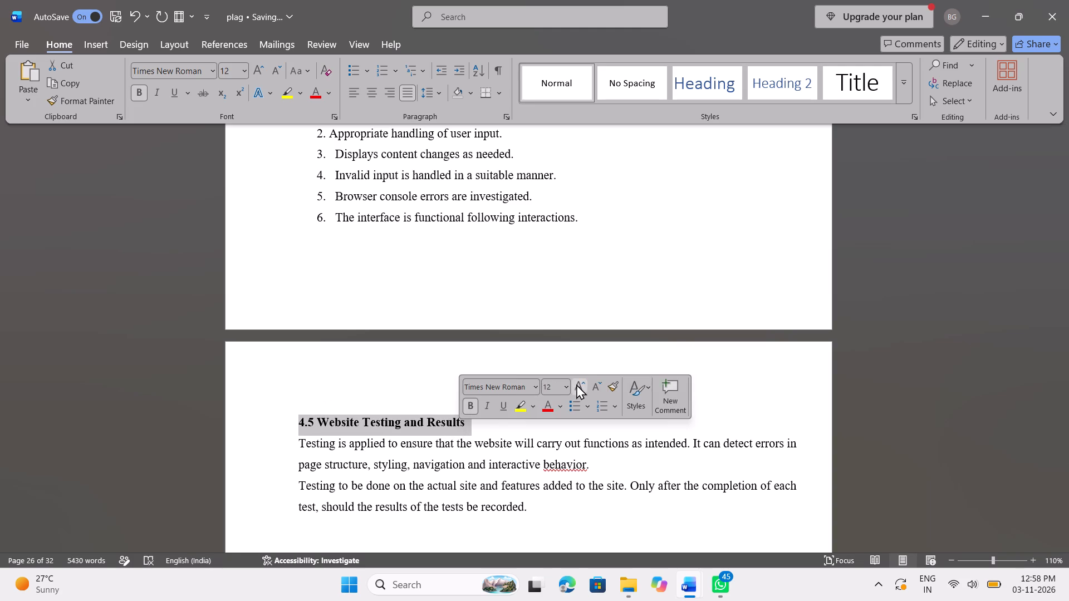
pyautogui.click(578, 384)
# Remove the empty line above the "CHAPTER 5: PROGRAM EXECUTION INTERFACE" heading so the chapter begins at the top of its page.
pyautogui.scroll(-1, 484, 444)
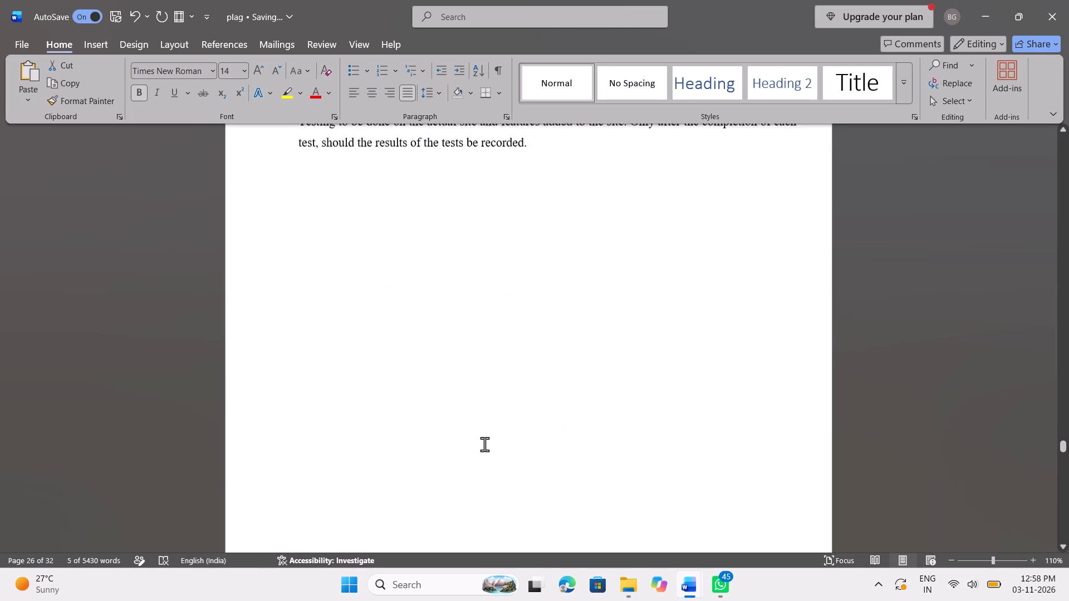
pyautogui.scroll(-3, 484, 444)
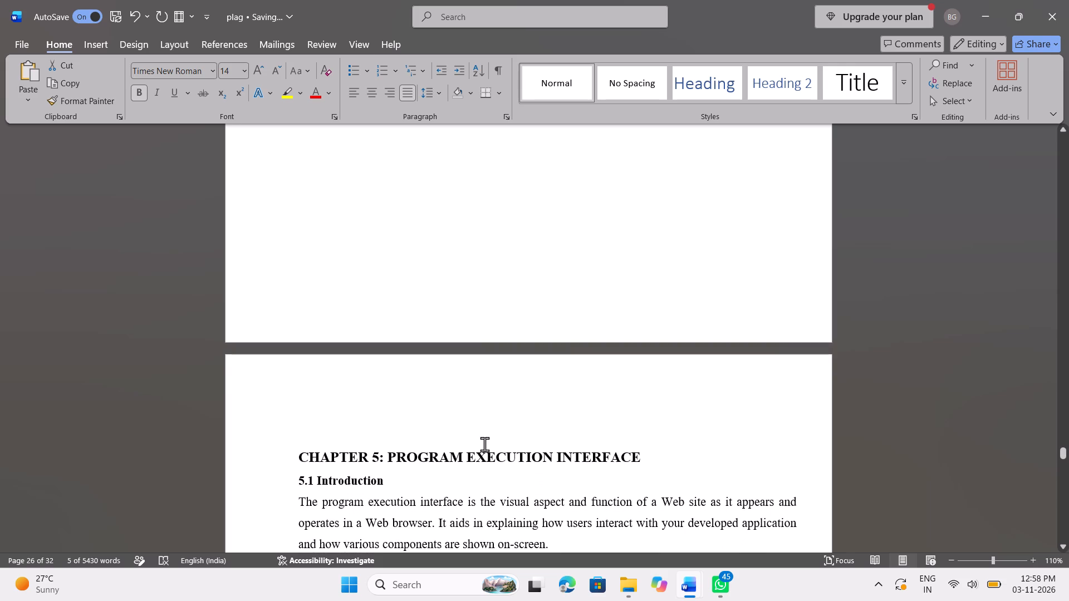
pyautogui.scroll(4, 484, 444)
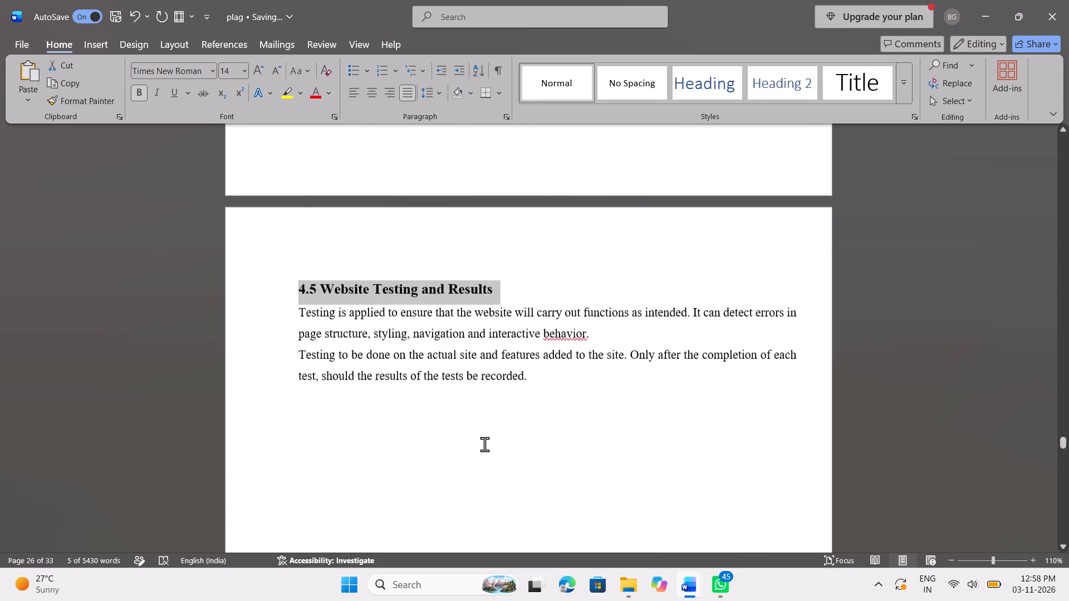
pyautogui.scroll(1, 484, 444)
pyautogui.scroll(-2, 484, 444)
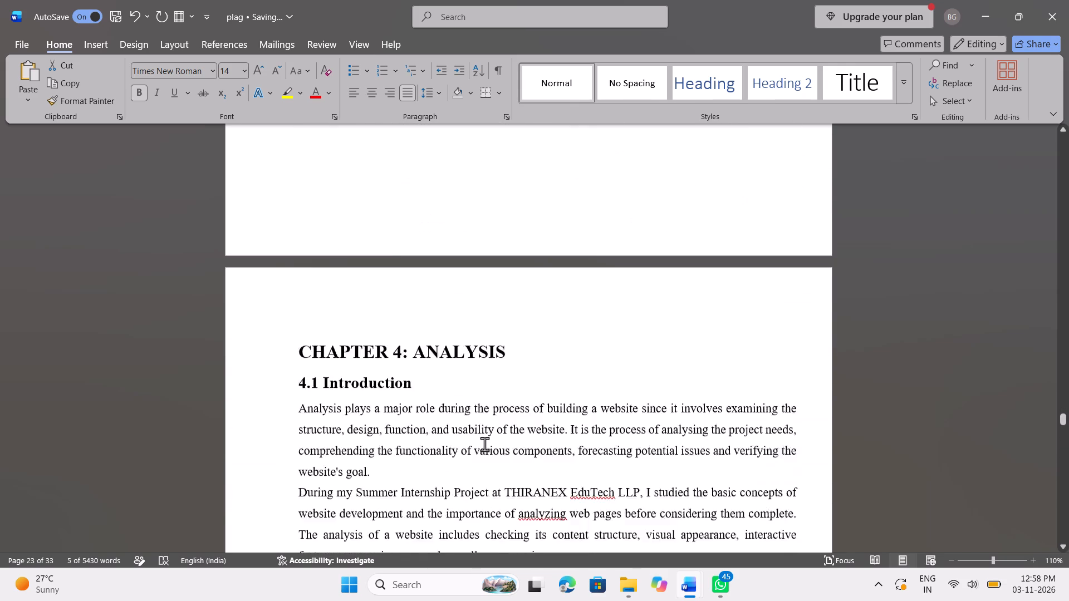
pyautogui.scroll(-5, 484, 444)
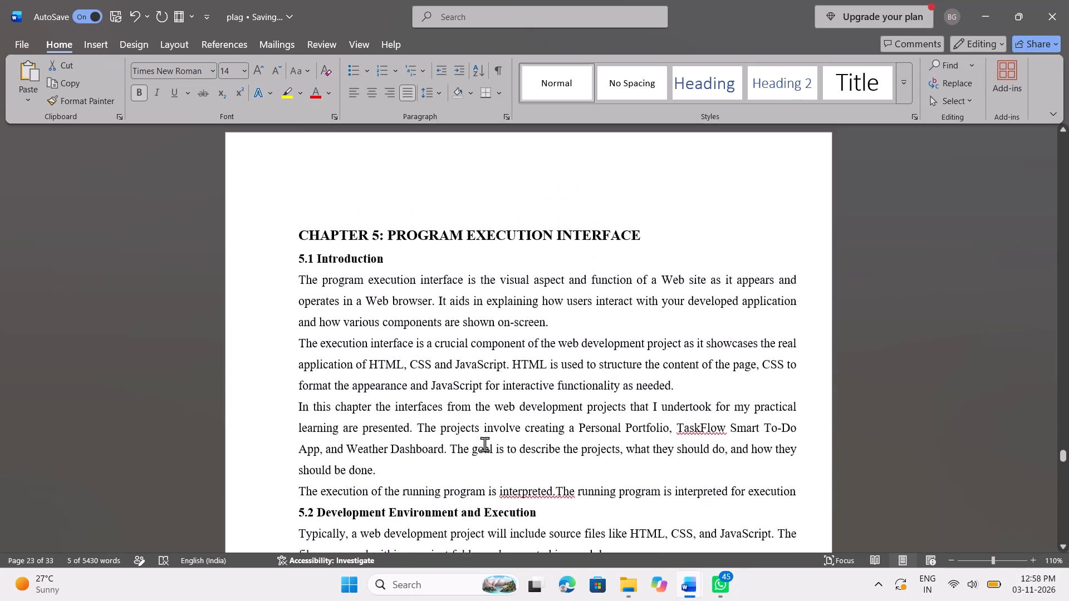
pyautogui.click(334, 310)
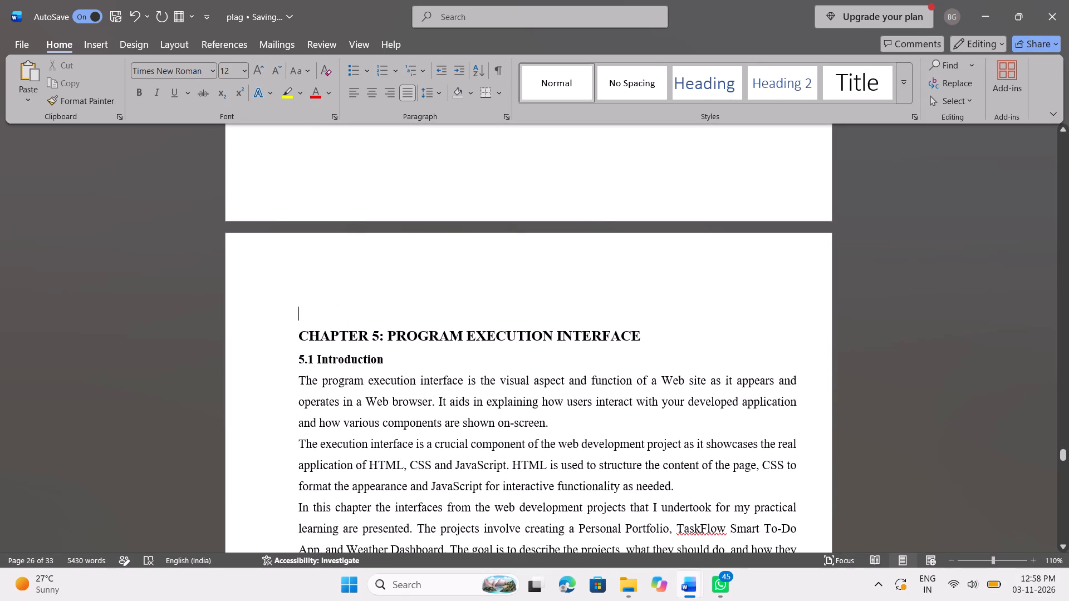
pyautogui.press('BackSpace')
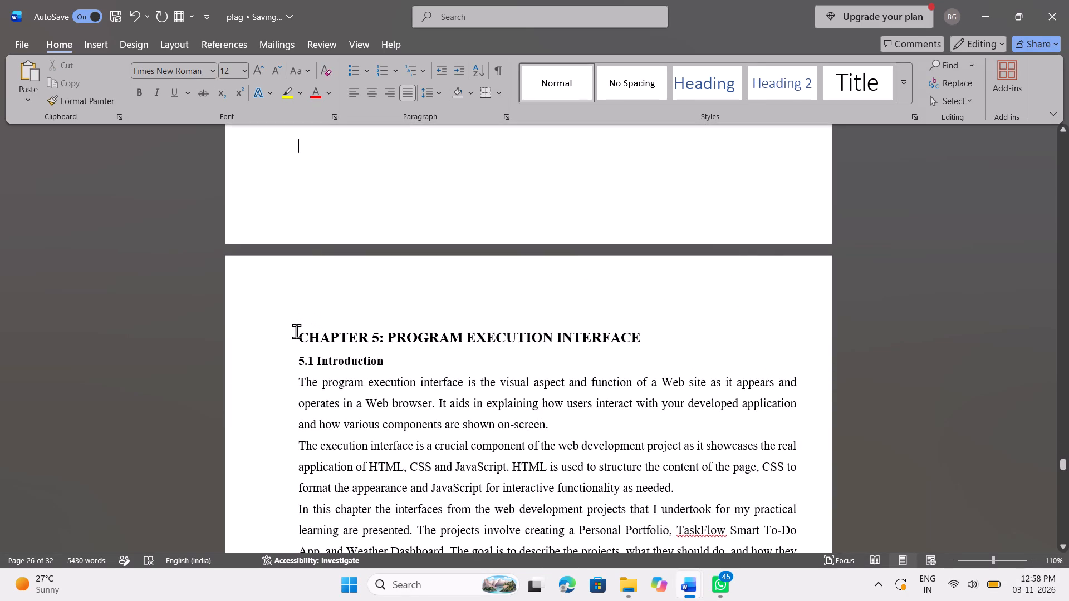
# Enlarge the "CHAPTER 5: PROGRAM EXECUTION INTERFACE" heading to 18 pt.
pyautogui.moveTo(296, 331); pyautogui.dragTo(609, 333)
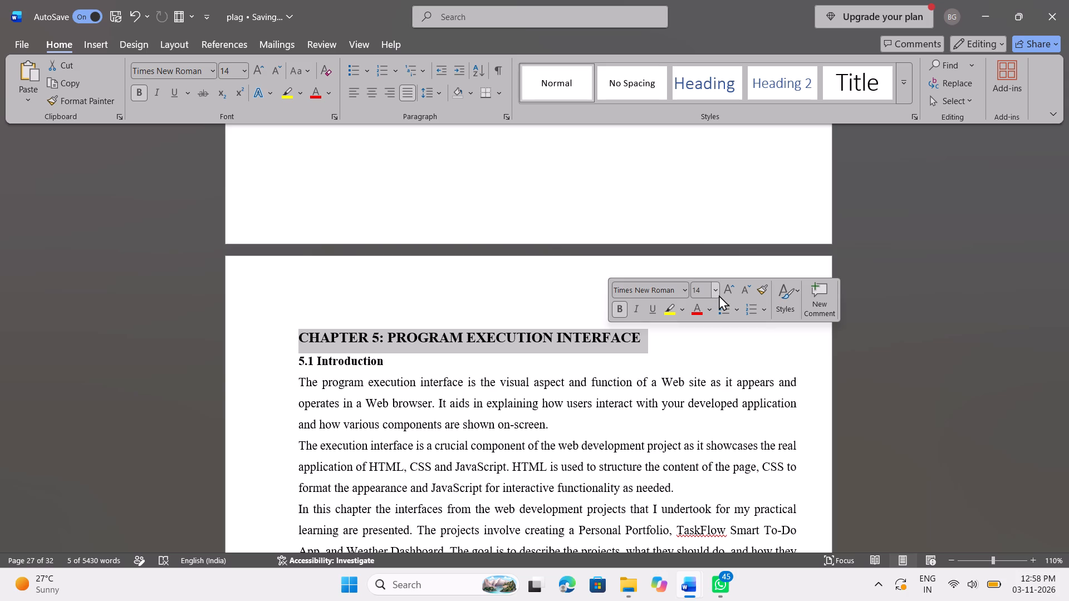
pyautogui.click(738, 287)
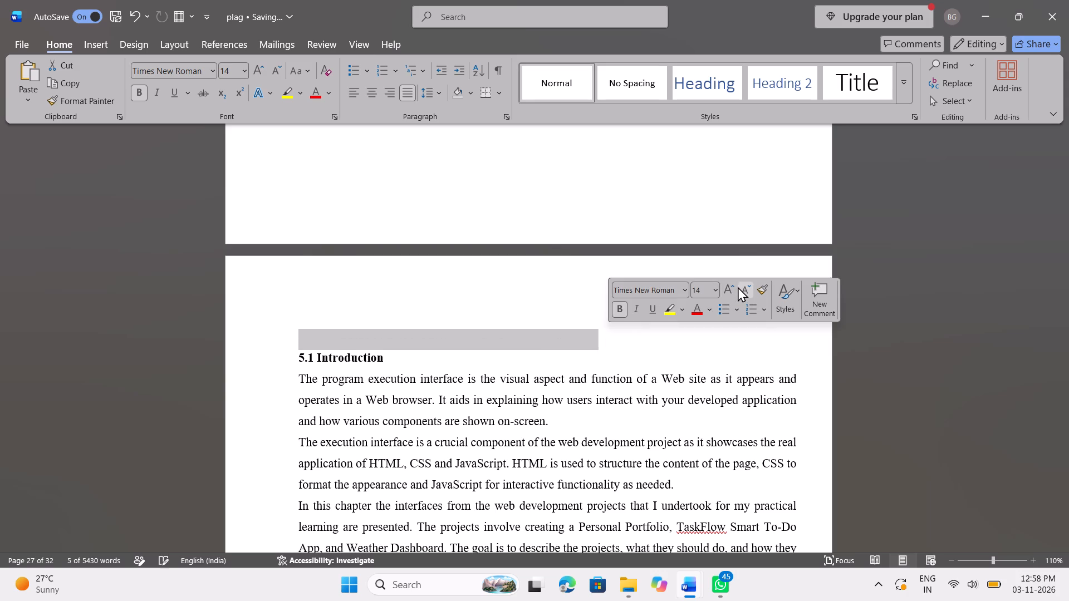
pyautogui.click(732, 287)
pyautogui.click(732, 287)
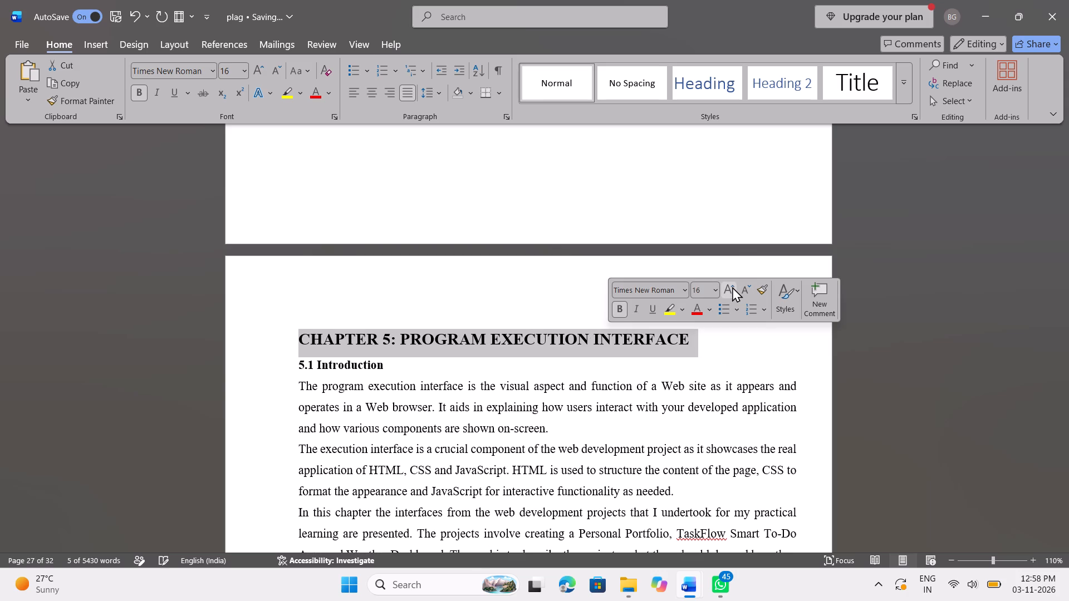
pyautogui.click(732, 287)
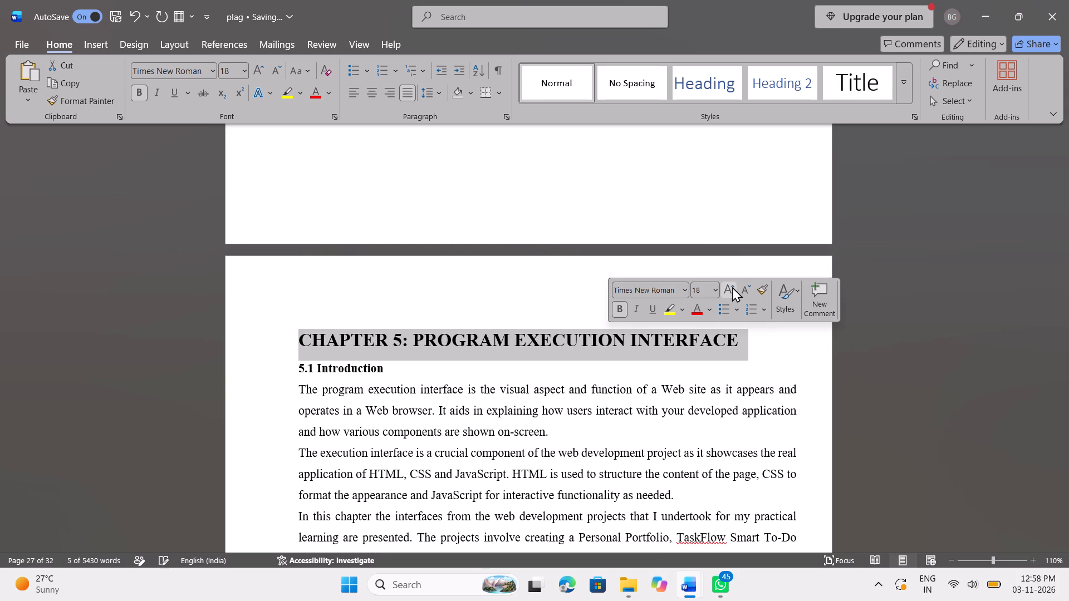
# Enlarge the "5.1 Introduction" subheading to 16 pt.
pyautogui.click(411, 381)
pyautogui.moveTo(400, 378); pyautogui.dragTo(299, 367)
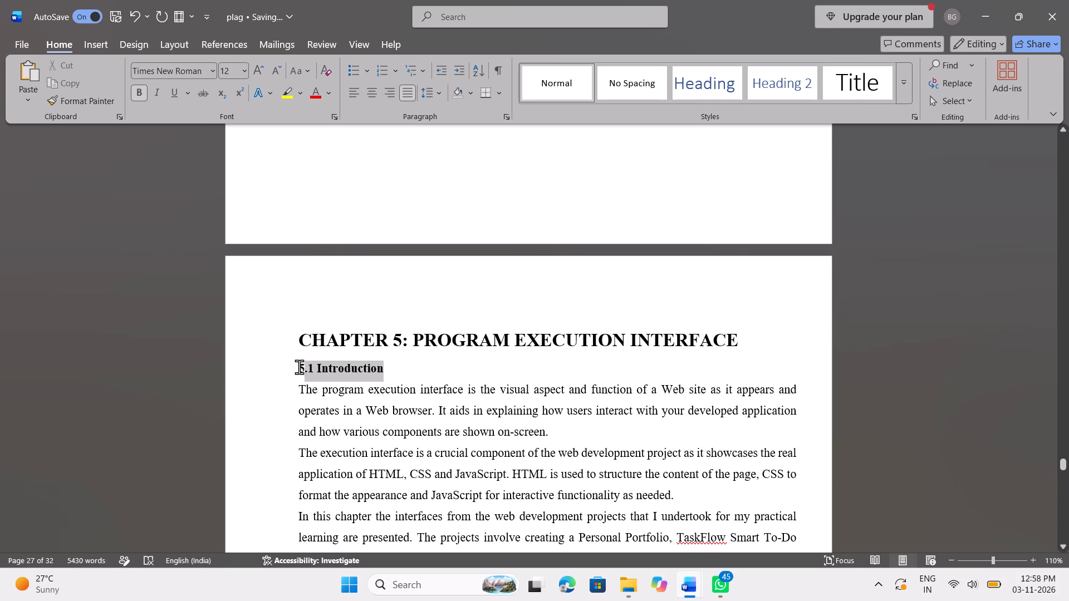
pyautogui.moveTo(299, 367); pyautogui.dragTo(291, 366)
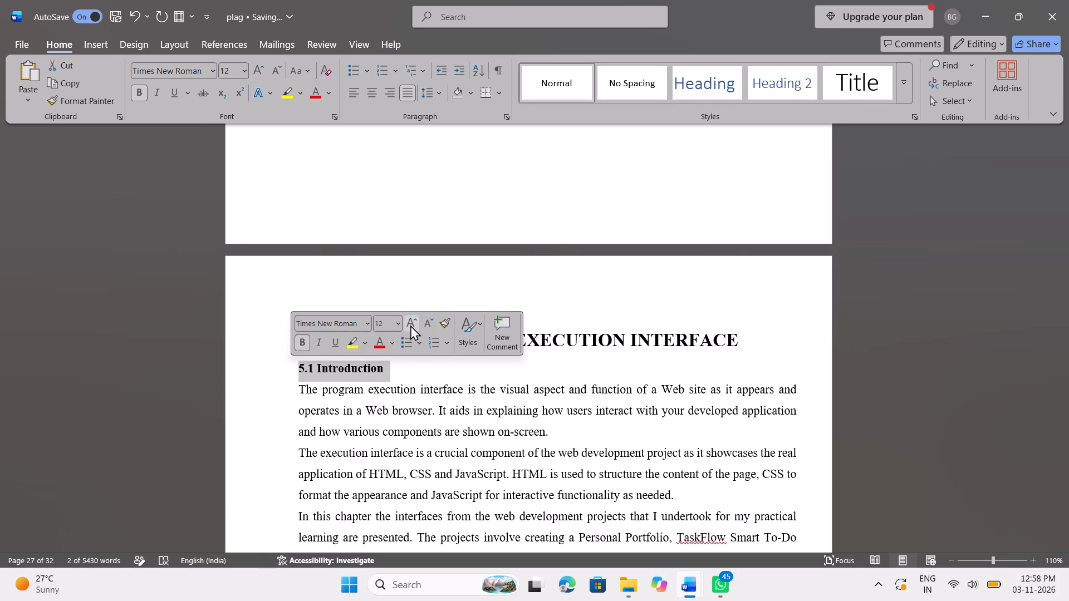
pyautogui.click(410, 325)
pyautogui.click(410, 325)
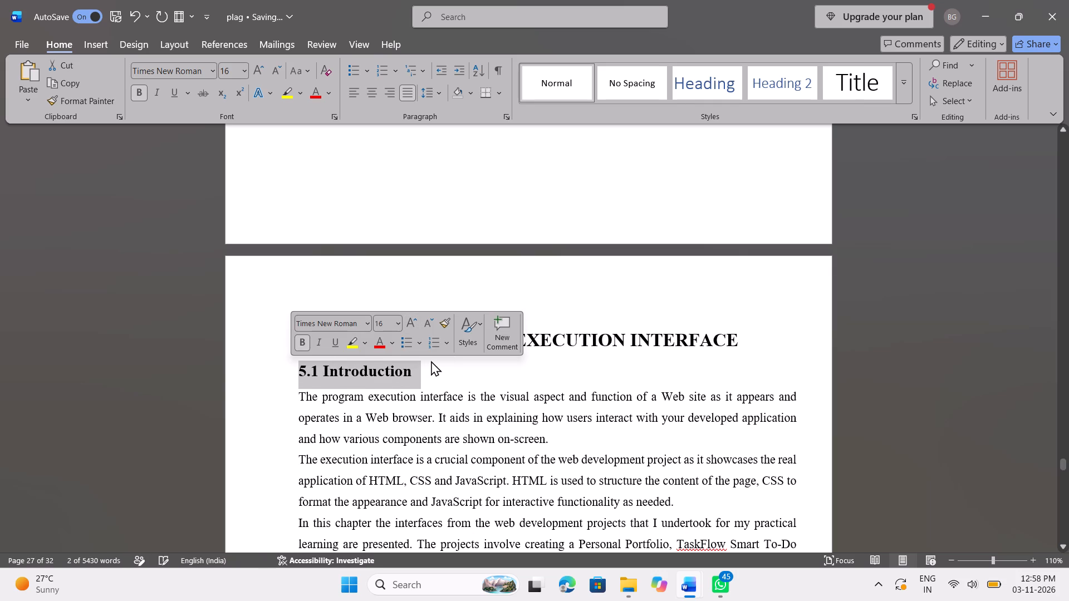
pyautogui.click(431, 361)
# Enlarge the "5.2 Development Environment and Execution" subheading to 14 pt.
pyautogui.scroll(-3, 431, 361)
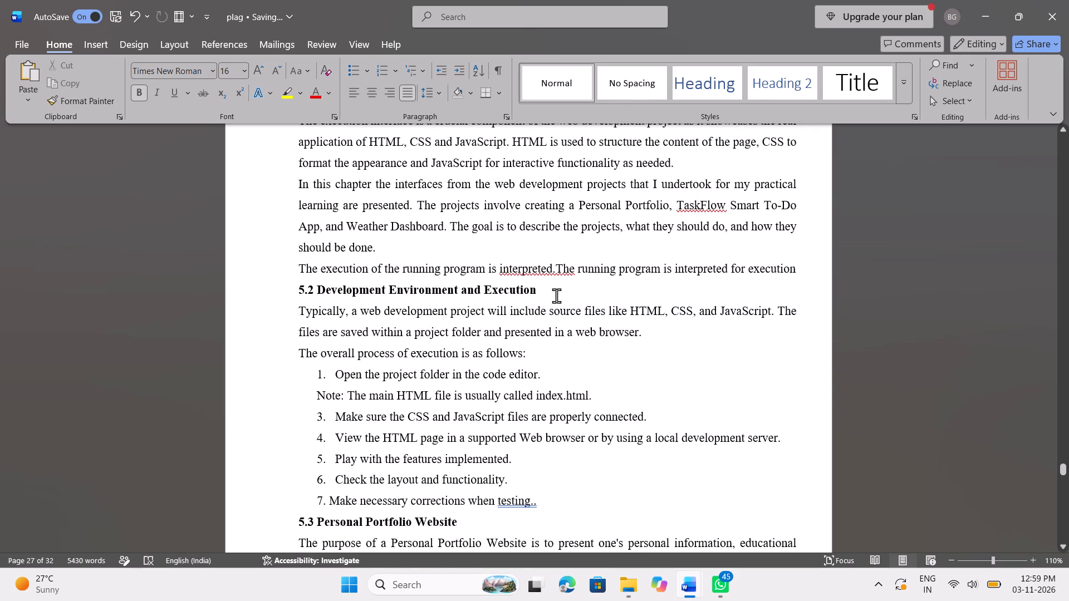
pyautogui.moveTo(556, 295); pyautogui.dragTo(287, 299)
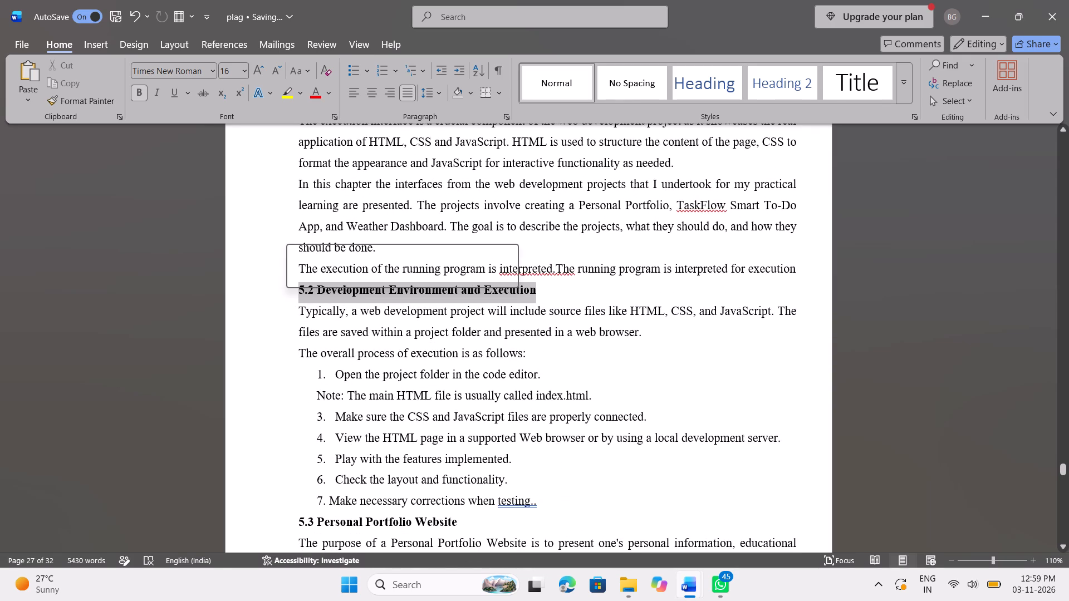
pyautogui.click(408, 249)
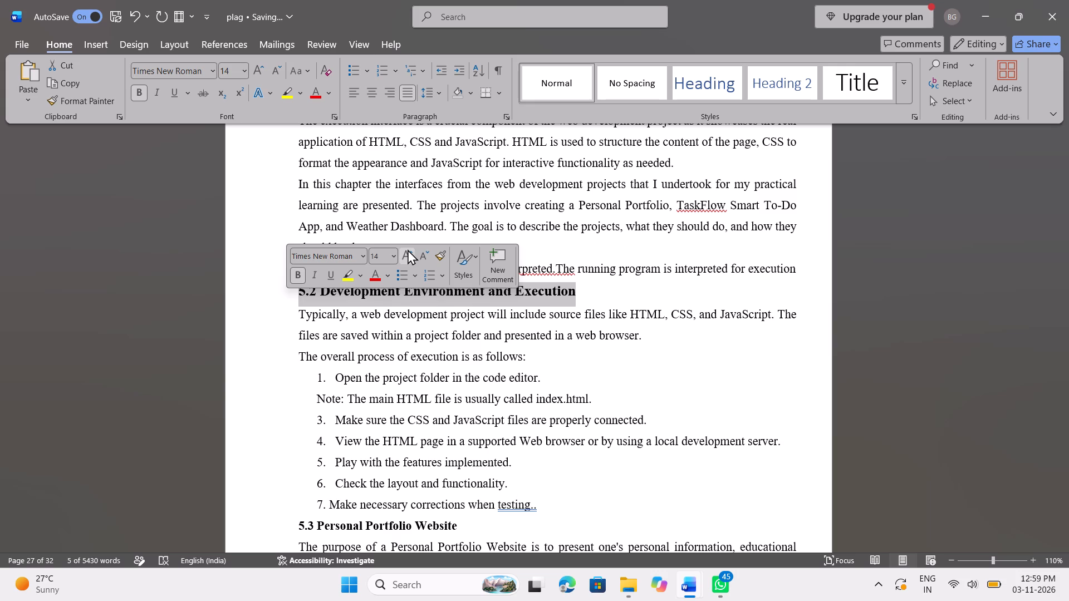
pyautogui.scroll(1, 408, 340)
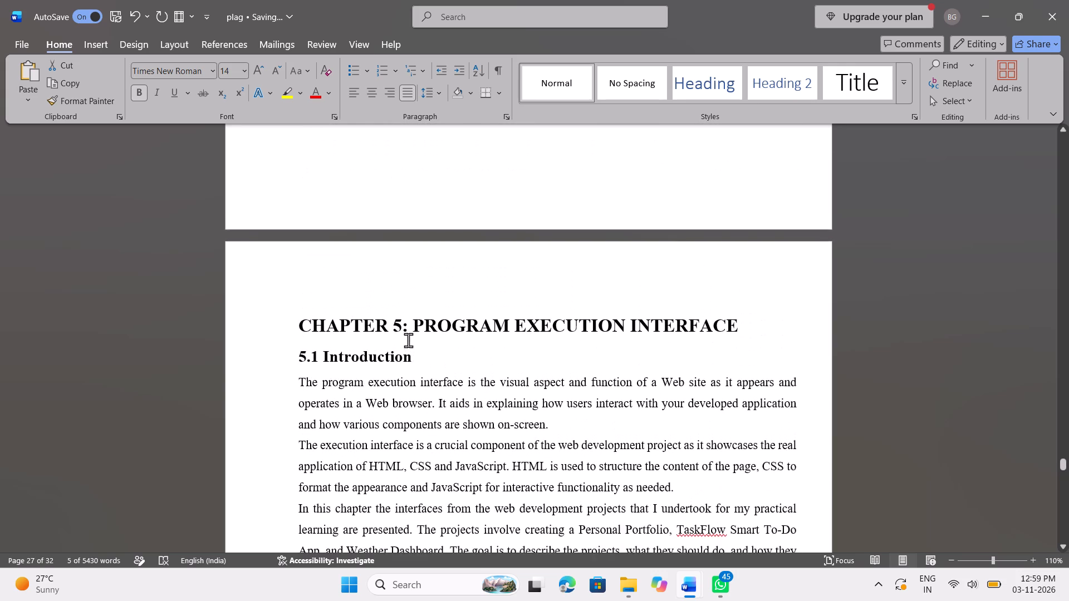
pyautogui.scroll(-1, 408, 340)
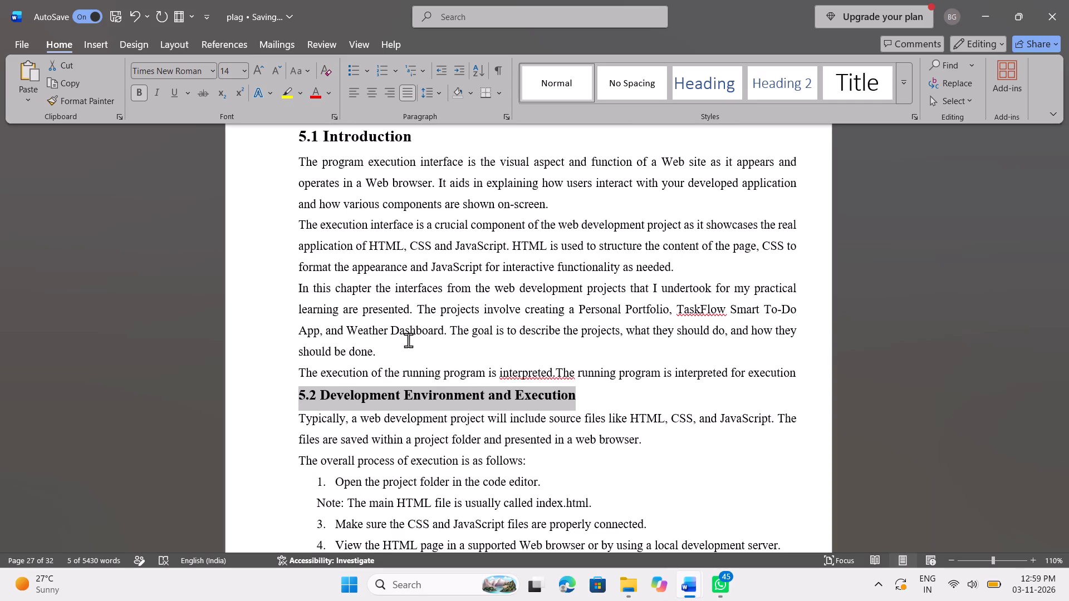
pyautogui.click(617, 396)
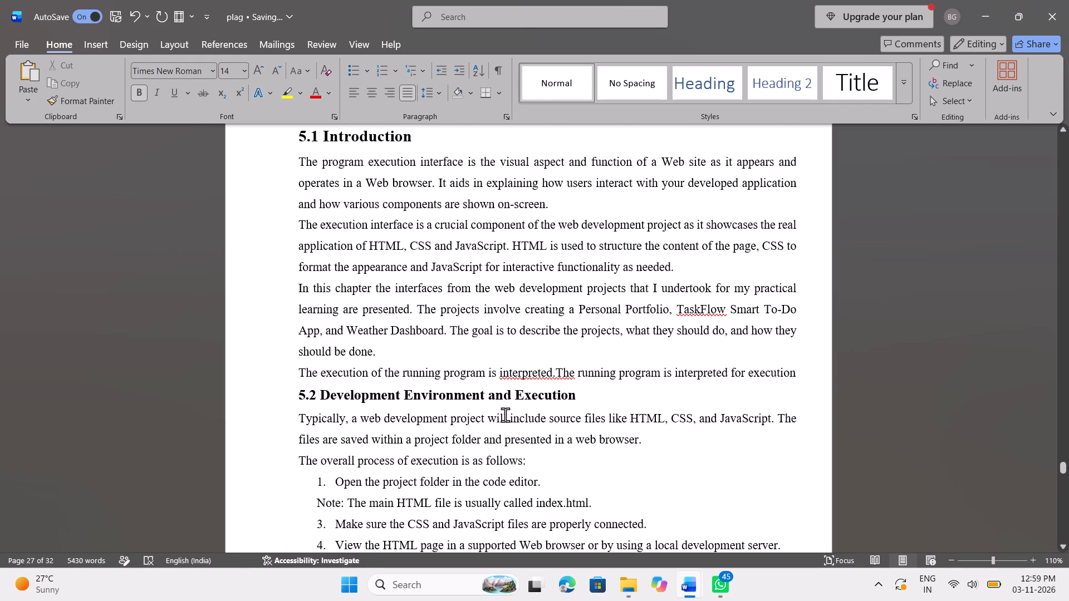
# Enlarge the "5.3 Personal Portfolio Website" and "5.3.1 Execution Process" subheadings to 14 pt.
pyautogui.scroll(-1, 505, 415)
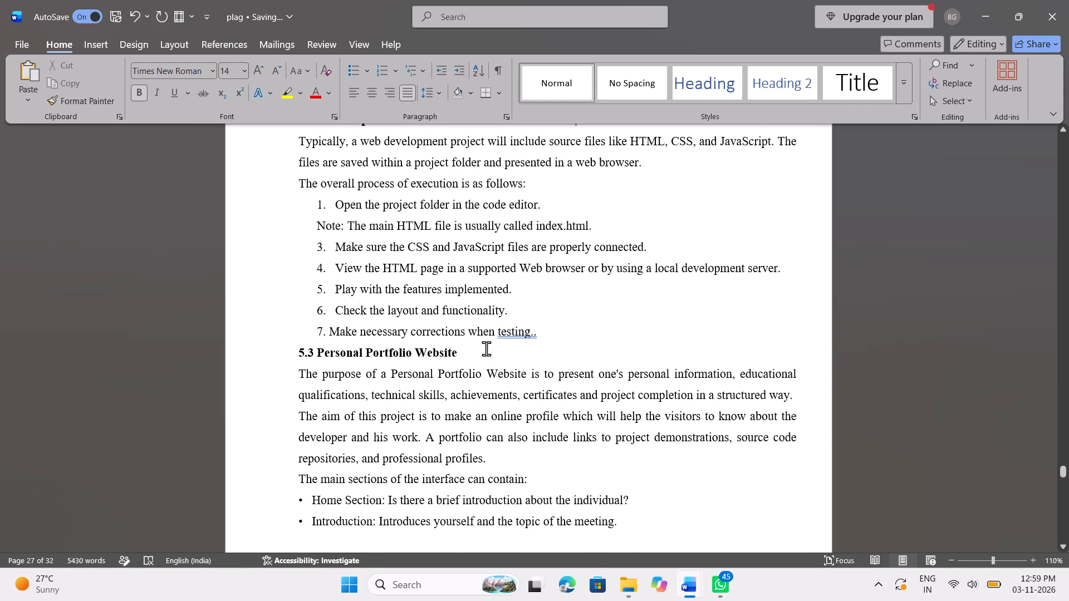
pyautogui.moveTo(486, 348); pyautogui.dragTo(296, 359)
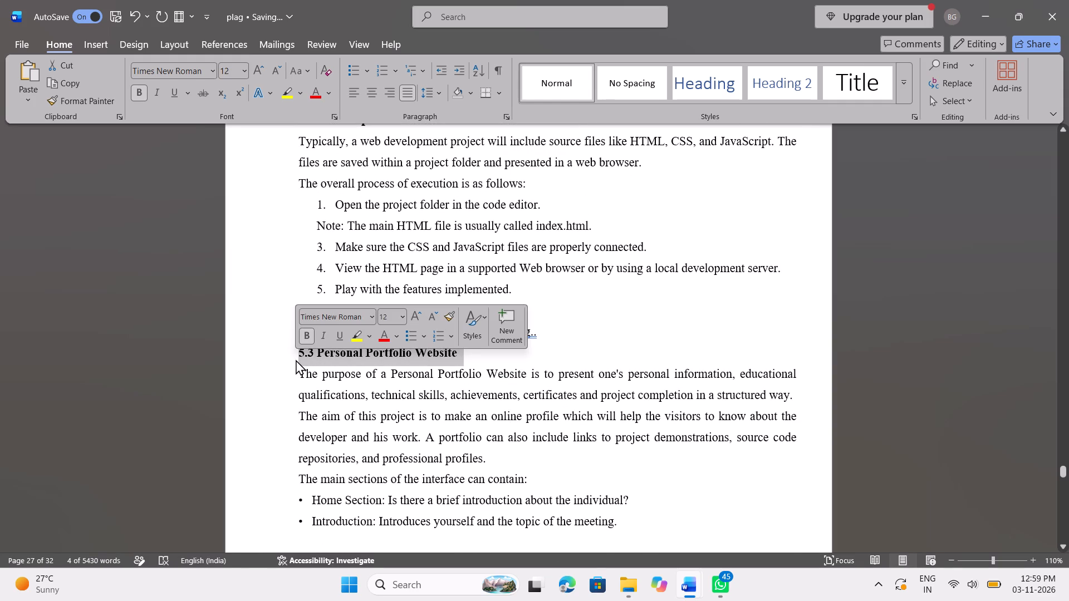
pyautogui.click(413, 316)
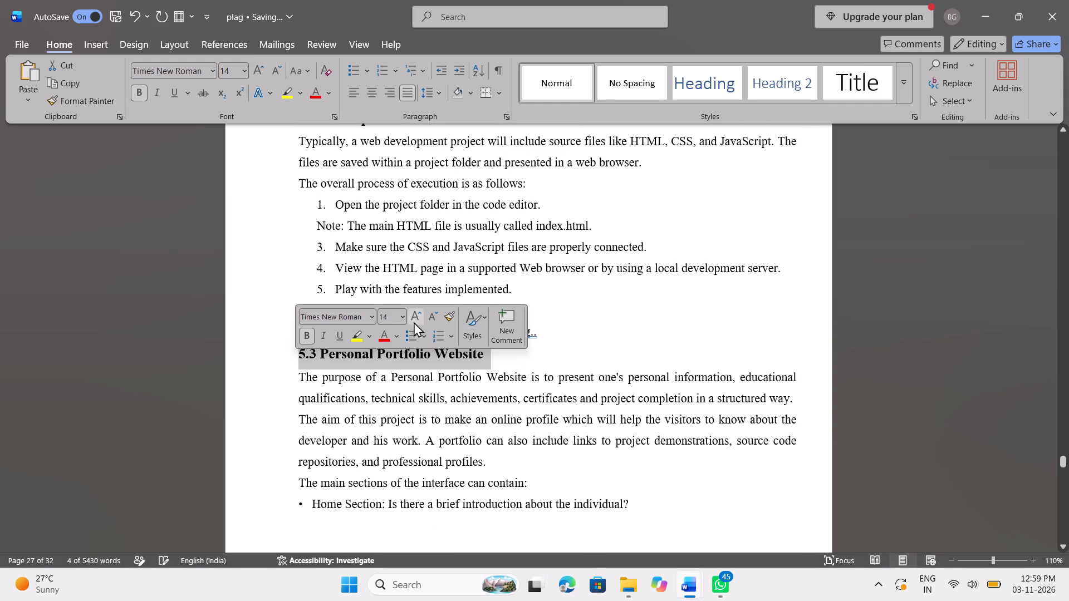
pyautogui.scroll(-2, 435, 445)
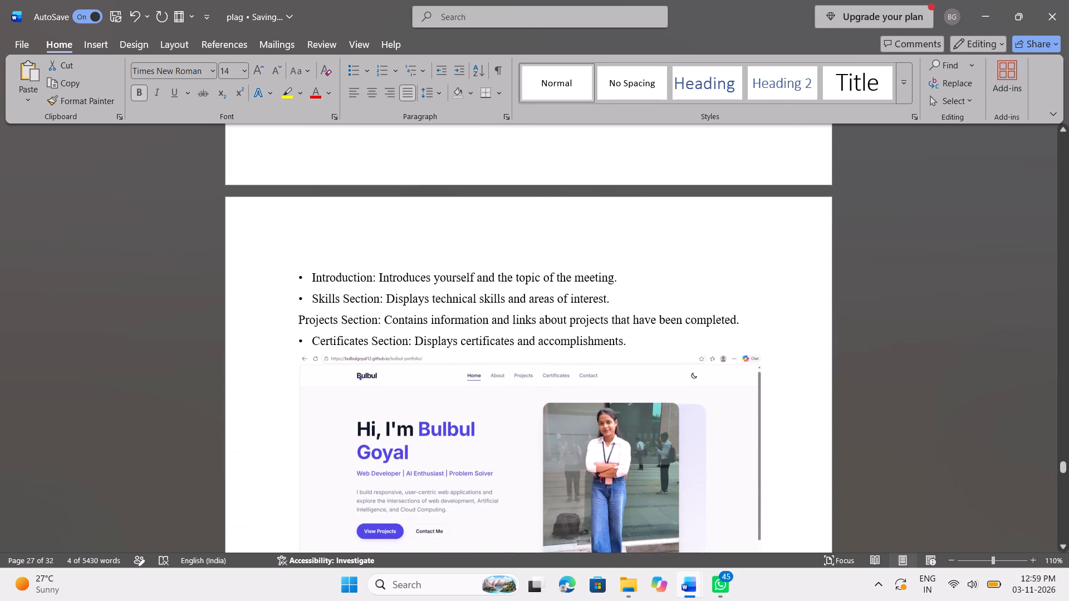
pyautogui.scroll(-1, 435, 445)
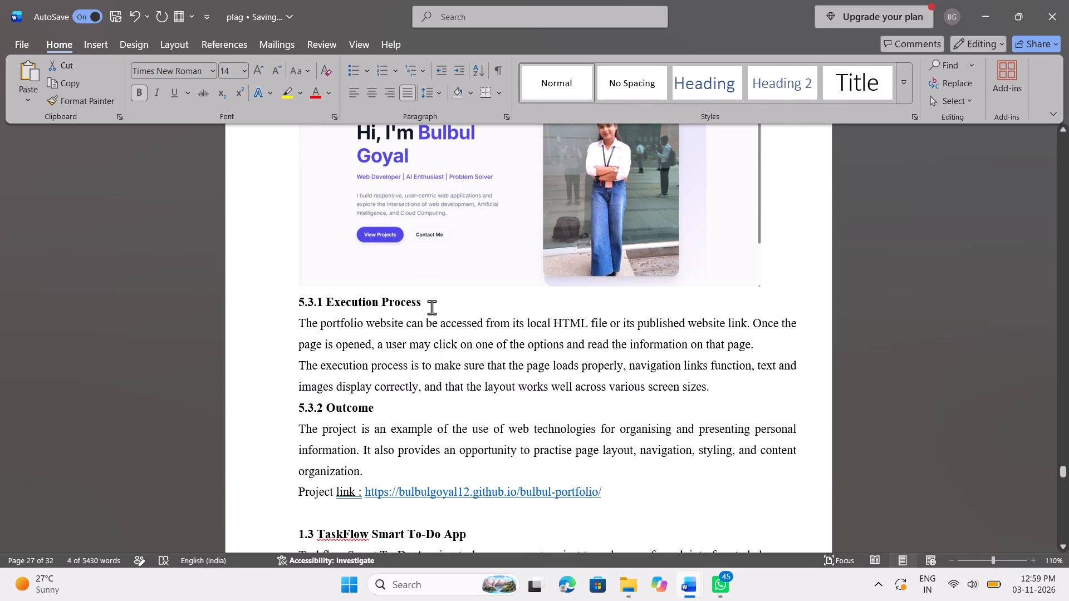
pyautogui.moveTo(431, 307); pyautogui.dragTo(294, 307)
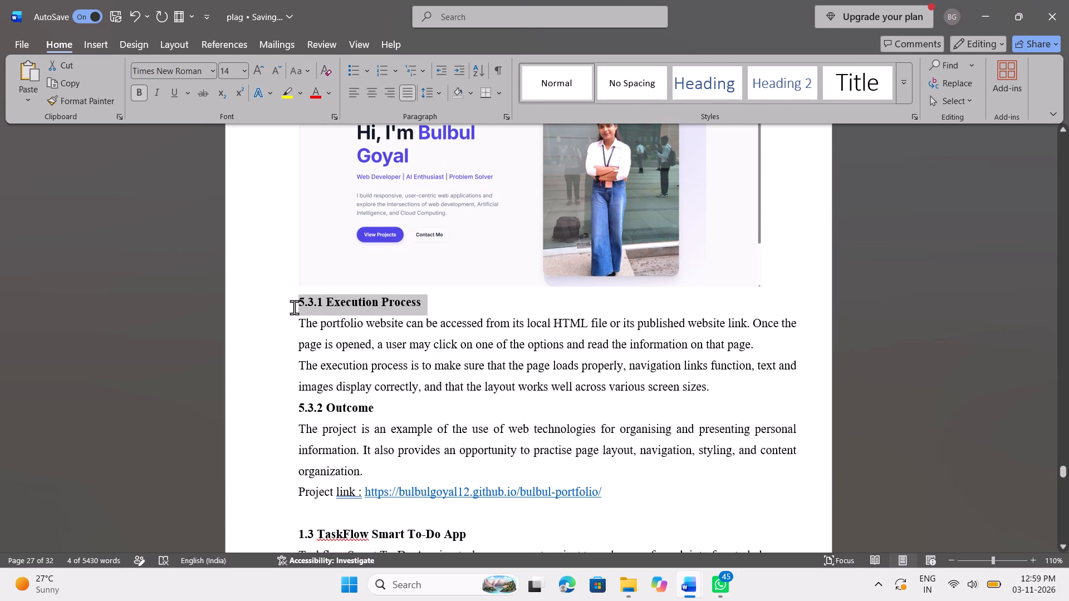
pyautogui.click(416, 257)
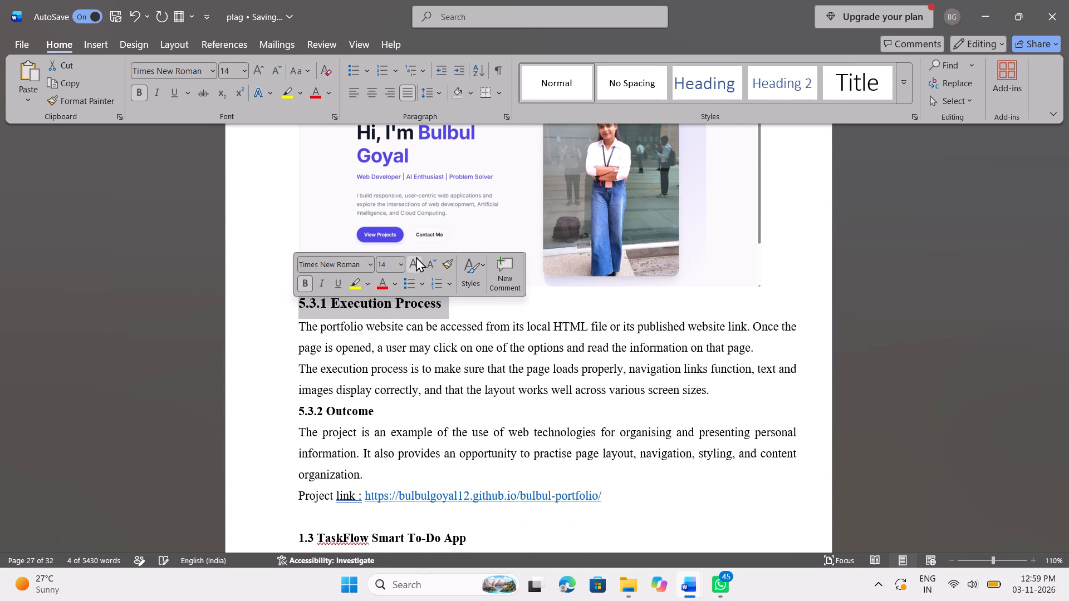
# Enlarge the "5.3.2 Outcome" subheading below the portfolio website's execution process.
pyautogui.moveTo(395, 417); pyautogui.dragTo(315, 421)
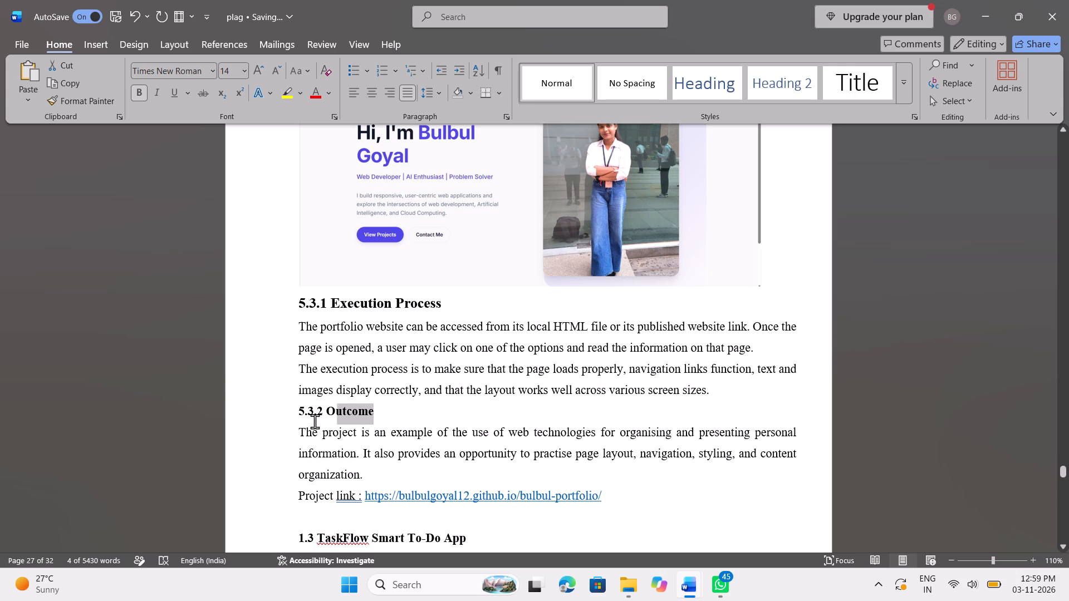
pyautogui.moveTo(315, 421); pyautogui.dragTo(291, 421)
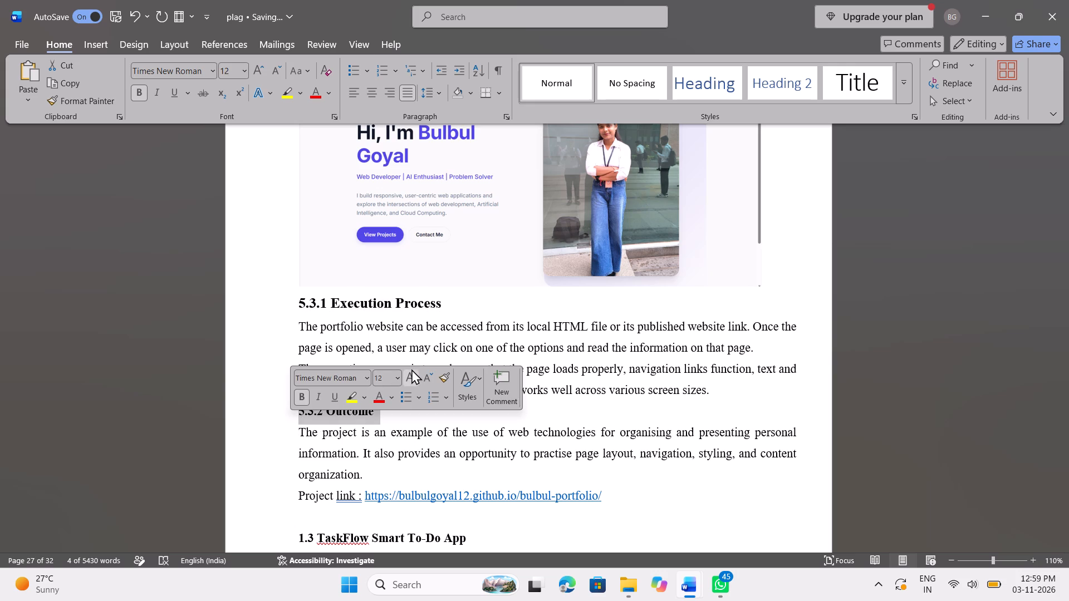
# Enlarge the "5.3.2 Outcome" subheading of the portfolio website section to 14 pt.
pyautogui.click(411, 369)
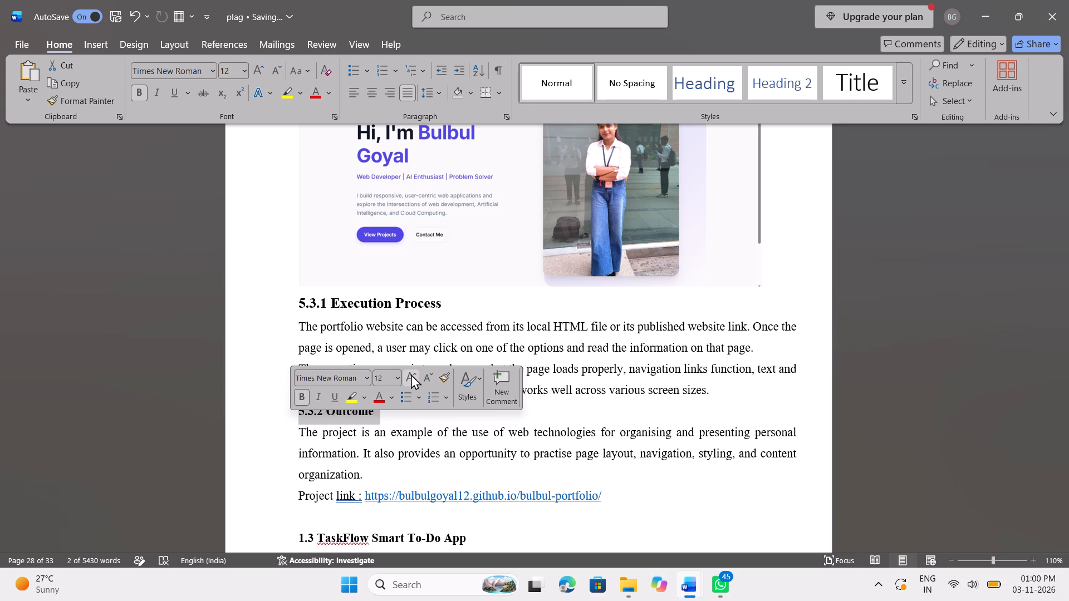